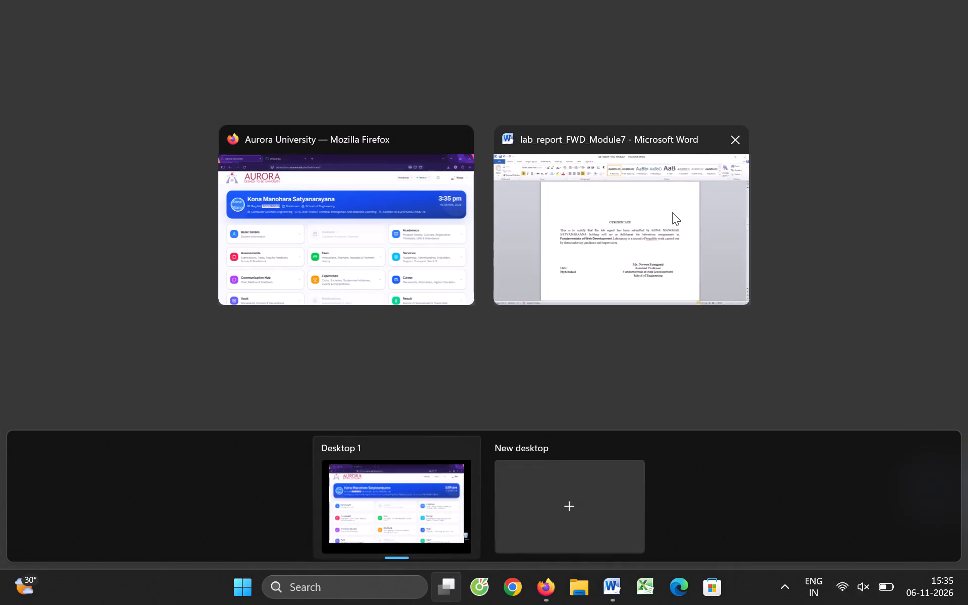
Switch to the lab report in Word and paste the copied roll number after "holding roll no" in the certificate, keeping text only.
left_click(672, 212)
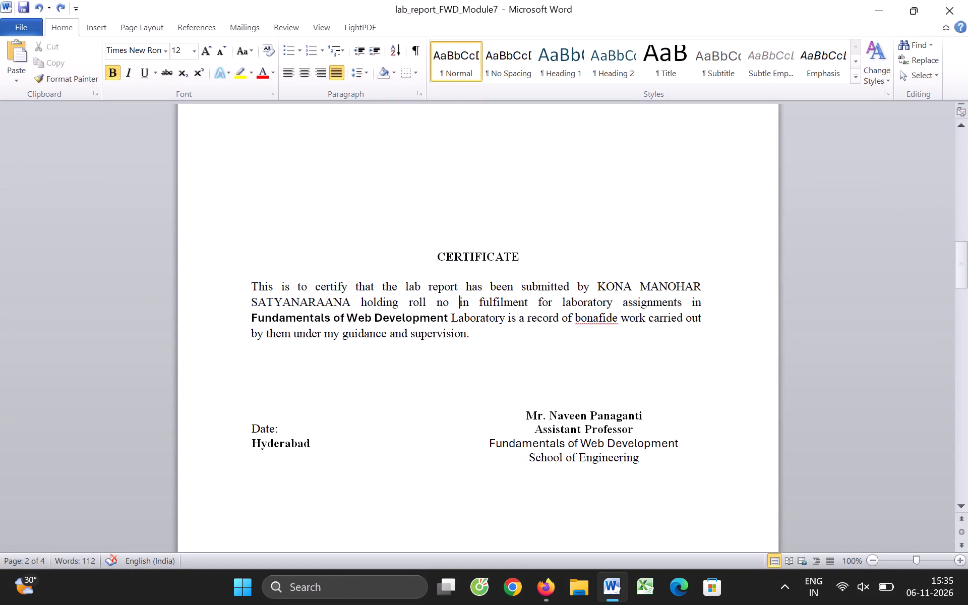
key("ctrl+v")
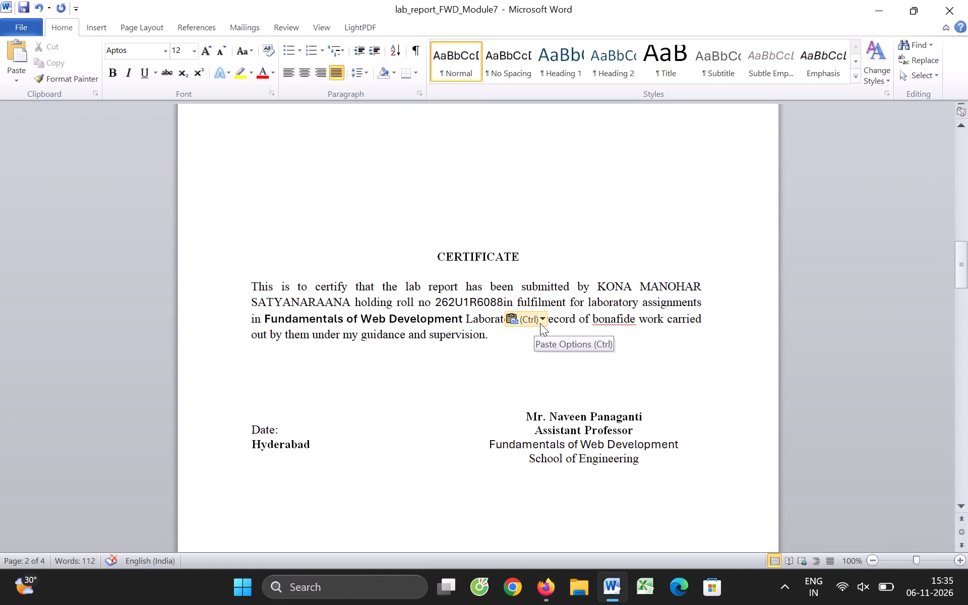
left_click(542, 323)
left_click(554, 350)
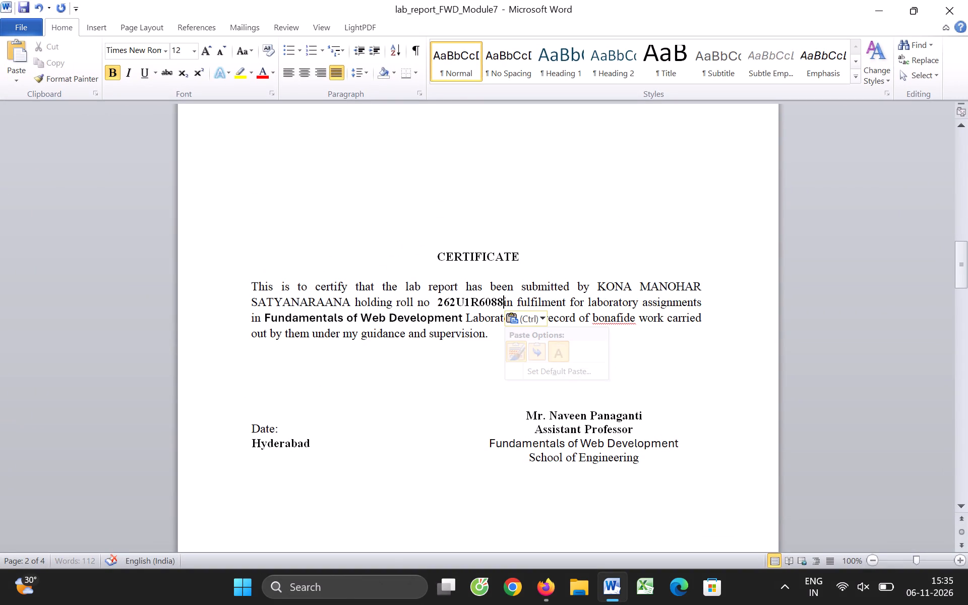
left_click(537, 348)
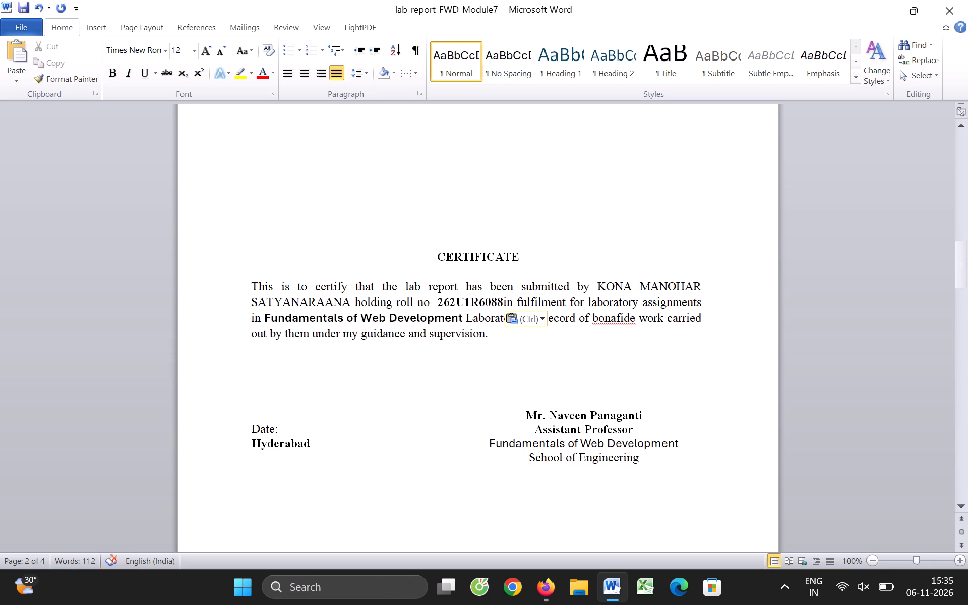
Cut the student's name from the certificate paragraph and paste it back in the same place as text only.
left_click_drag(349, 303, 222, 293)
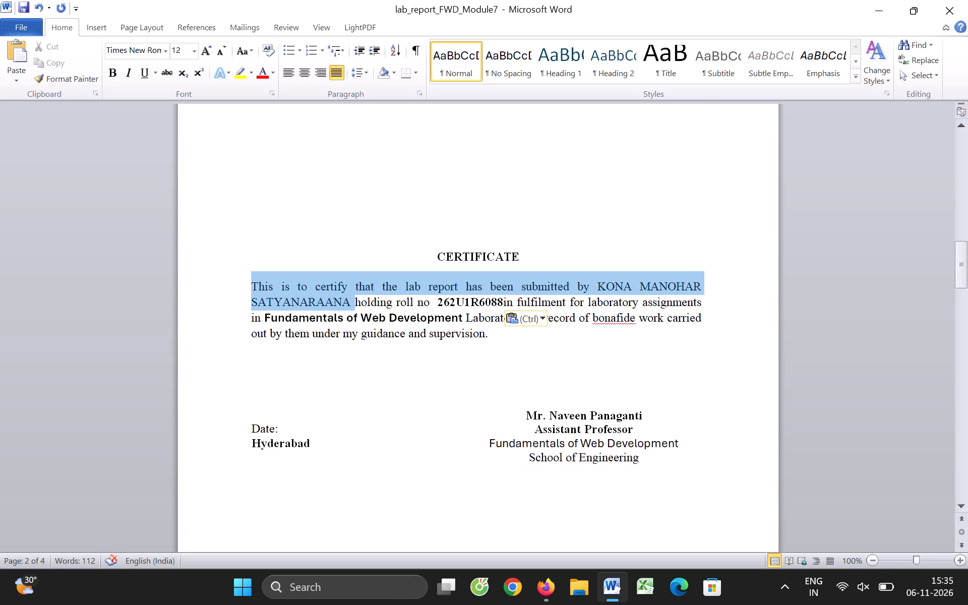
left_click_drag(222, 293, 527, 283)
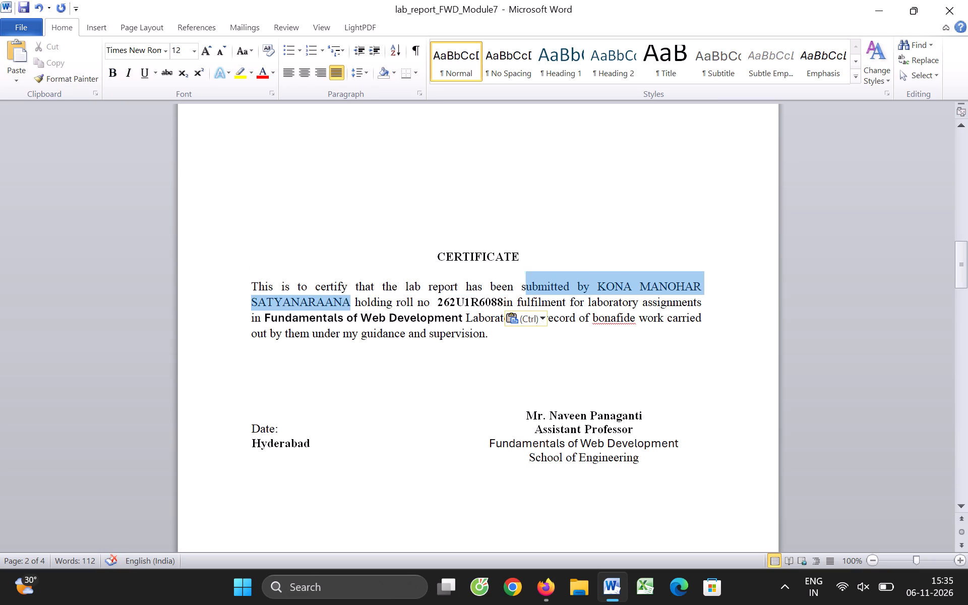
left_click_drag(527, 283, 598, 284)
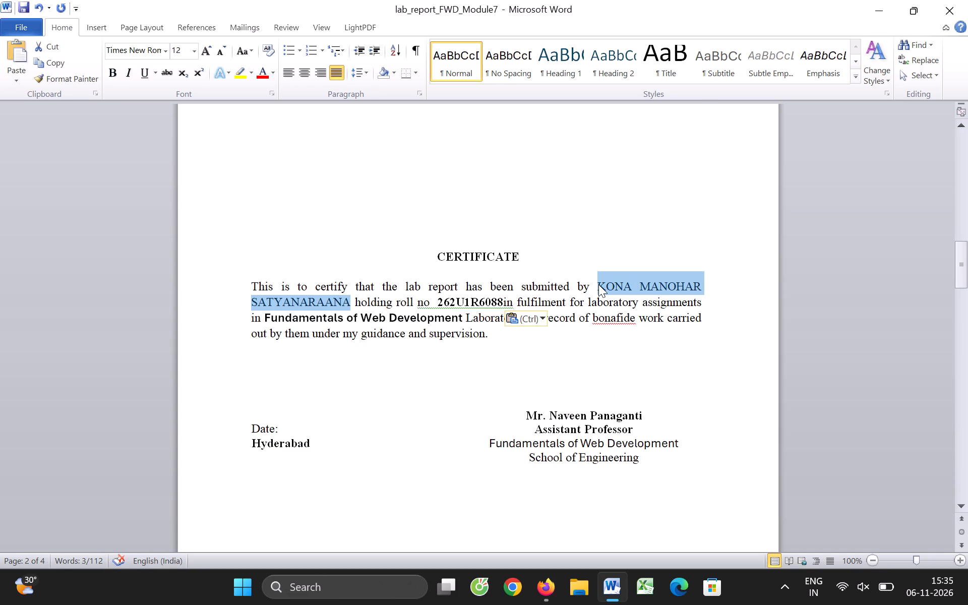
key("ctrl+x")
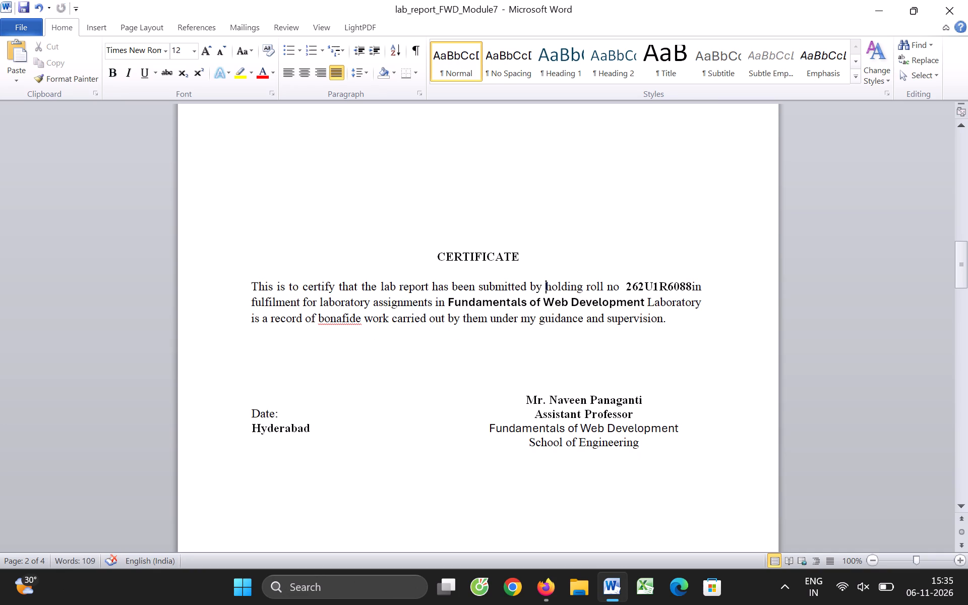
key("ctrl+v")
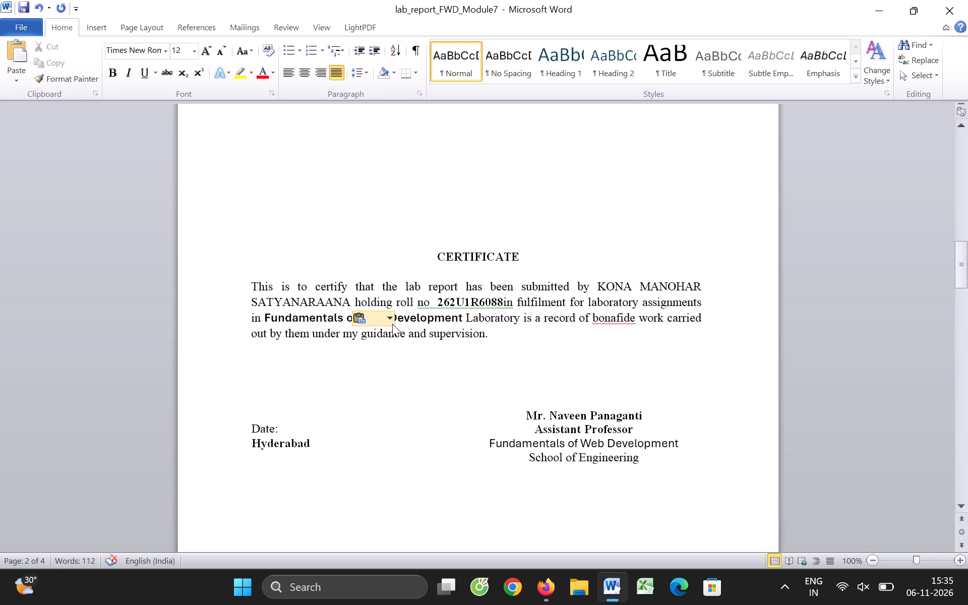
left_click(392, 324)
left_click(403, 346)
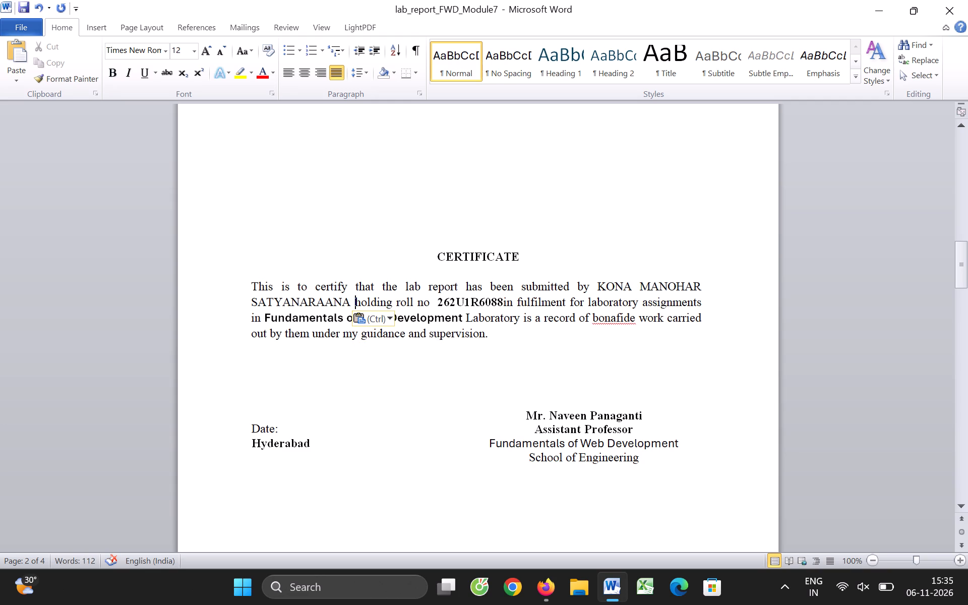
Correct the last part of the student's name in the certificate by replacing the second of the doubled A's with Y.
left_click(323, 301)
key("BackSpace")
key("y")
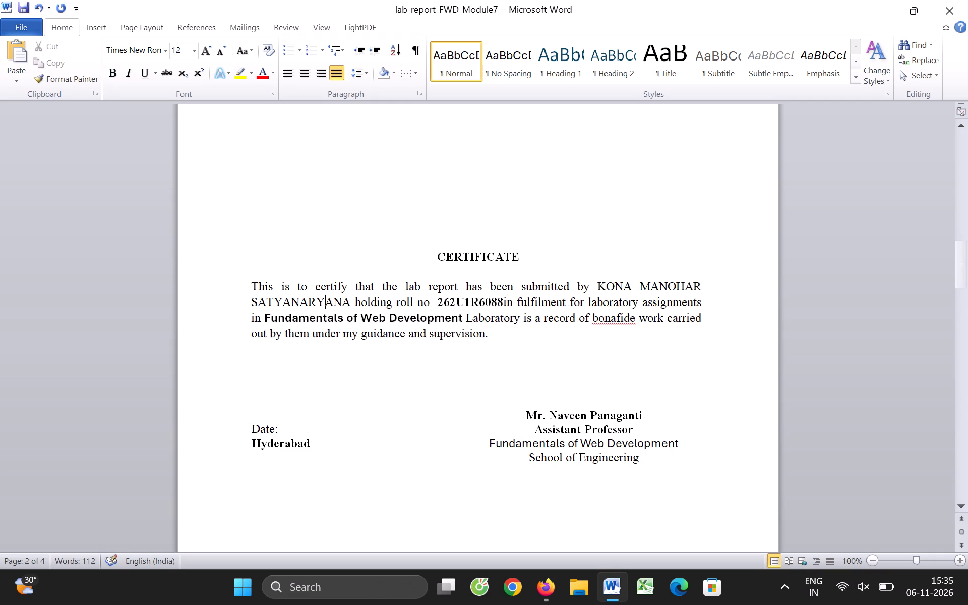
left_click(393, 365)
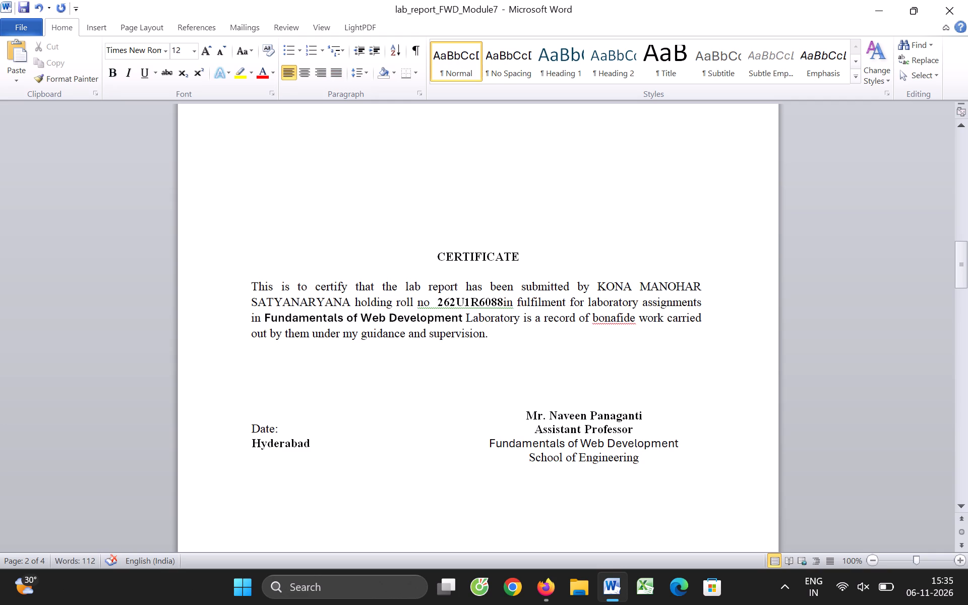
Look through the LIST OF EXPERIMENTS section, including the first experiment's screenshot, the Code heading and the space below it.
scroll(474, 381, "down", 2)
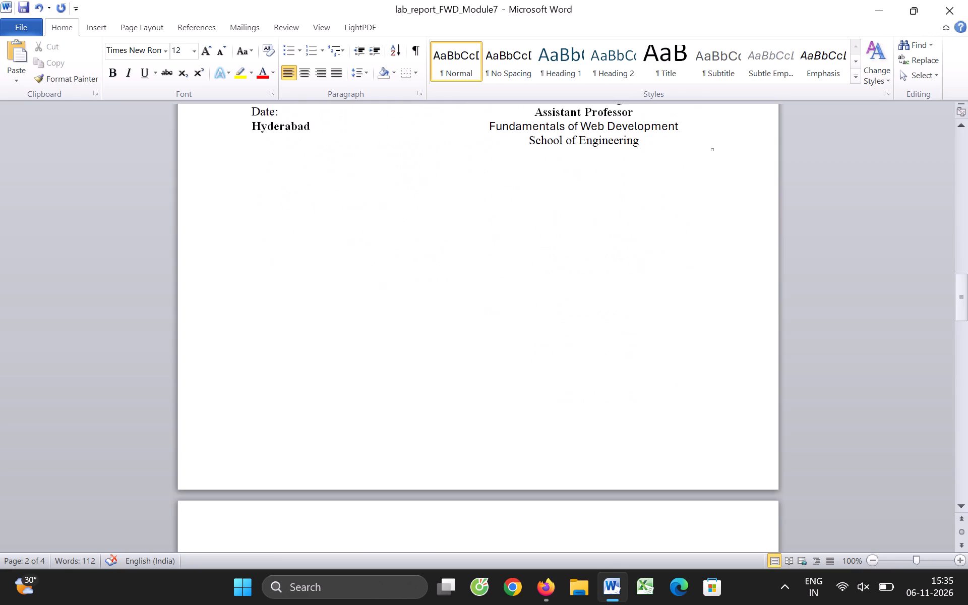
scroll(474, 381, "down", 2)
scroll(474, 381, "up", 1)
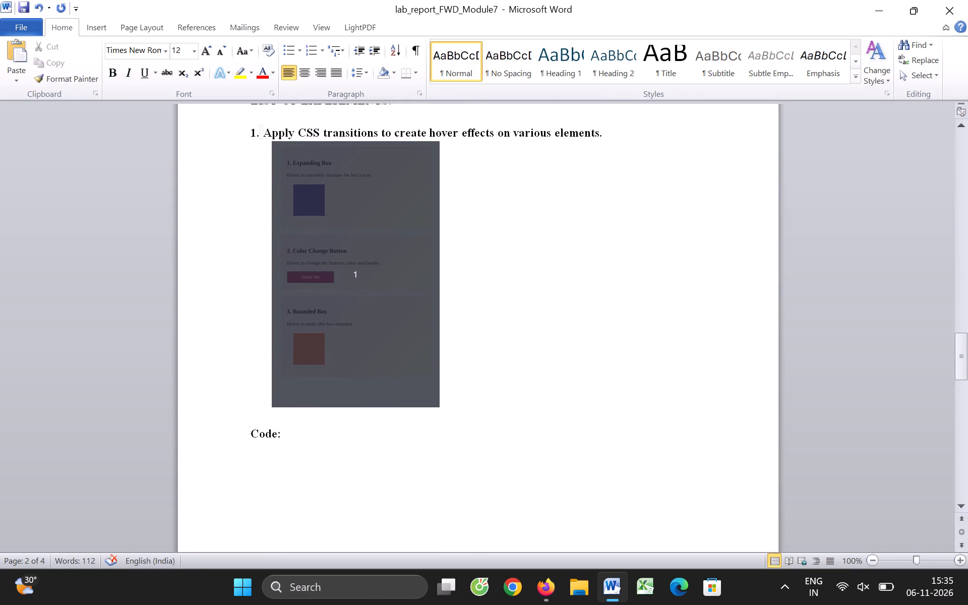
scroll(474, 381, "up", 1)
left_click(391, 365)
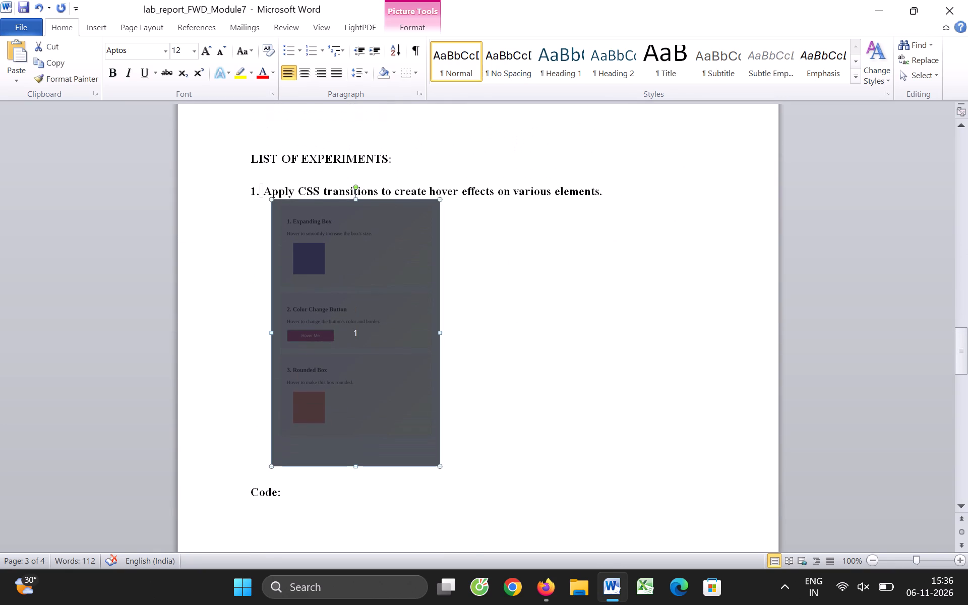
left_click(391, 365)
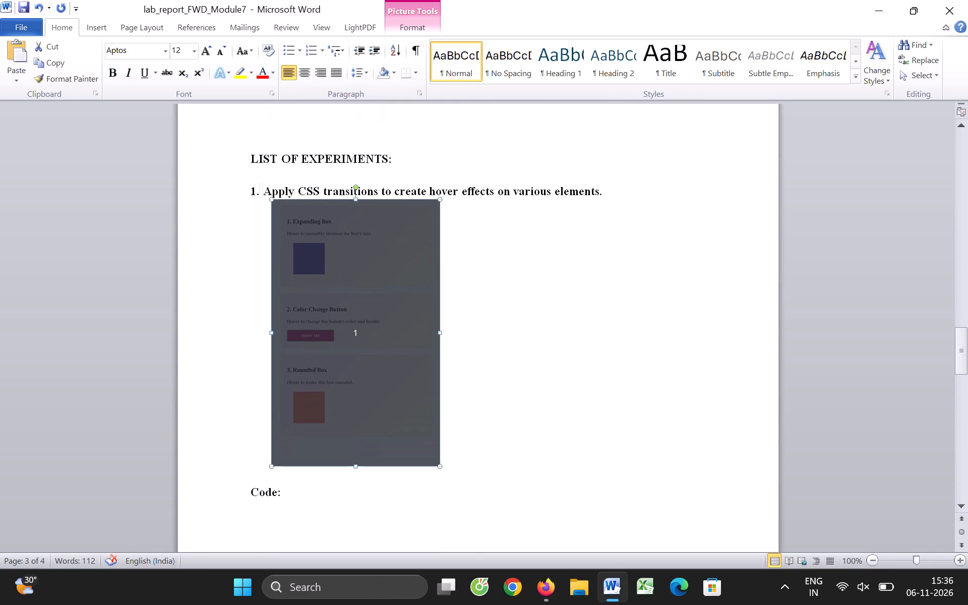
left_click(506, 398)
scroll(506, 398, "down", 1)
scroll(506, 398, "up", 1)
scroll(506, 398, "down", 1)
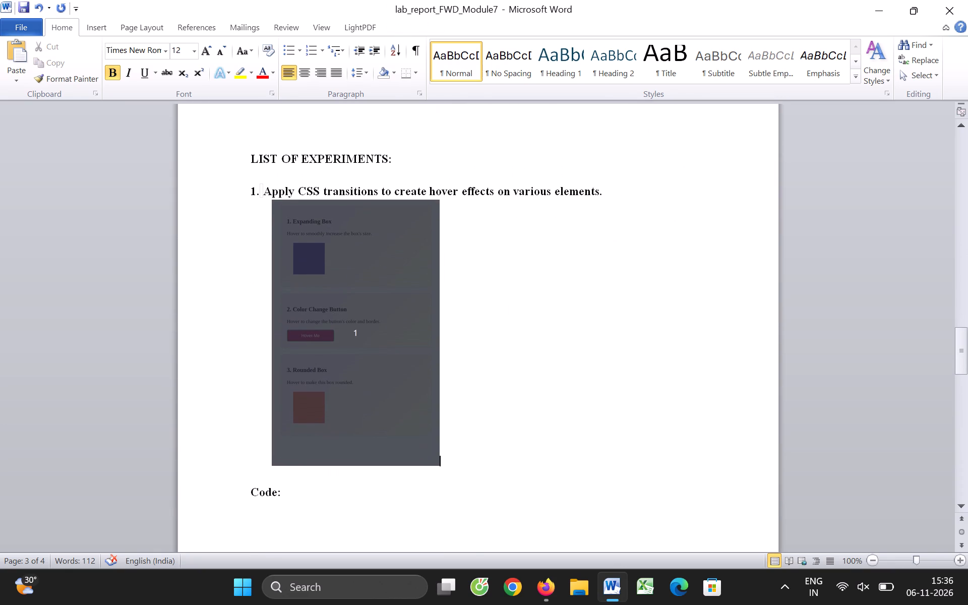
scroll(506, 398, "down", 6)
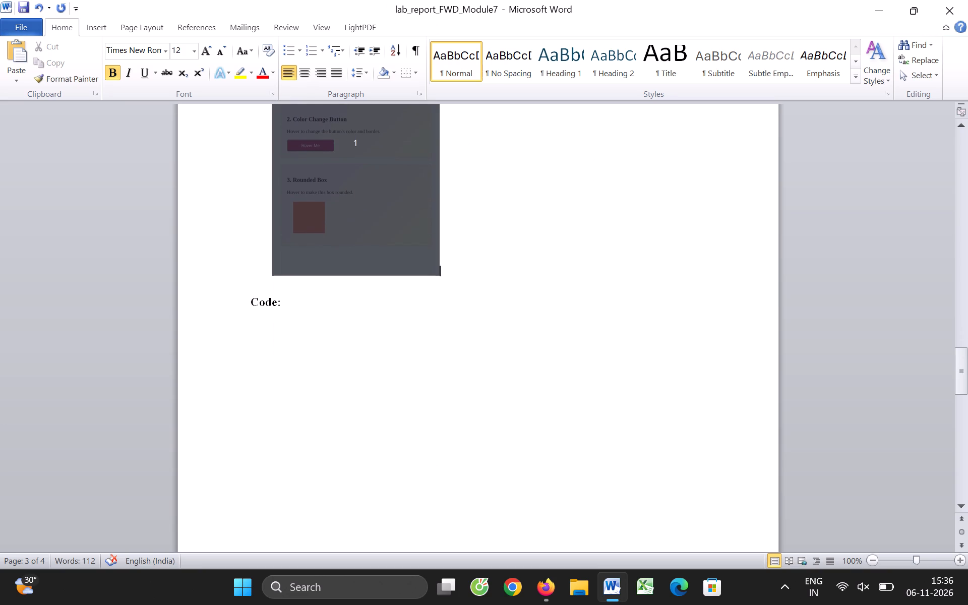
scroll(506, 398, "down", 1)
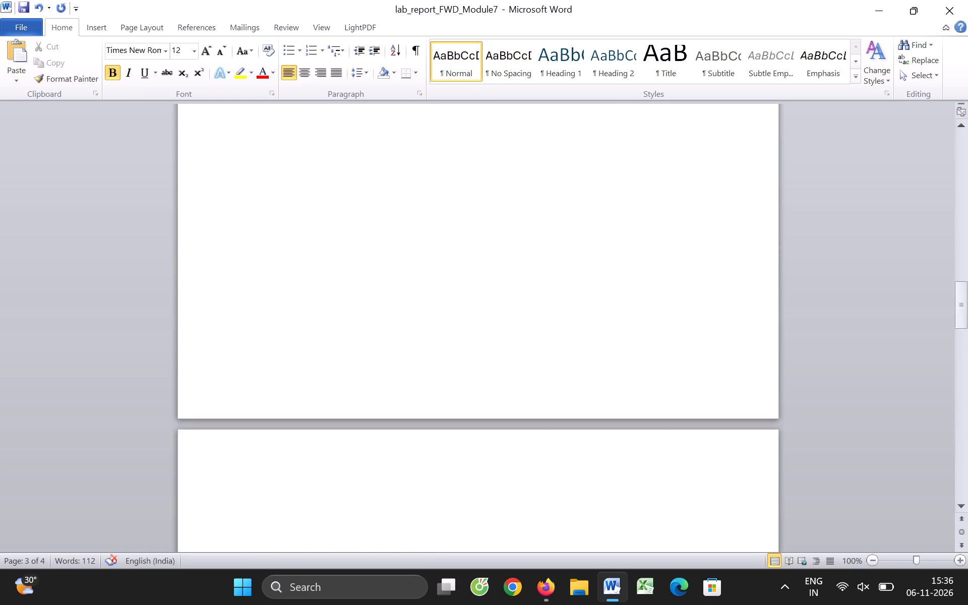
scroll(504, 406, "down", 1)
scroll(504, 406, "up", 1)
scroll(504, 406, "down", 2)
scroll(504, 406, "up", 1)
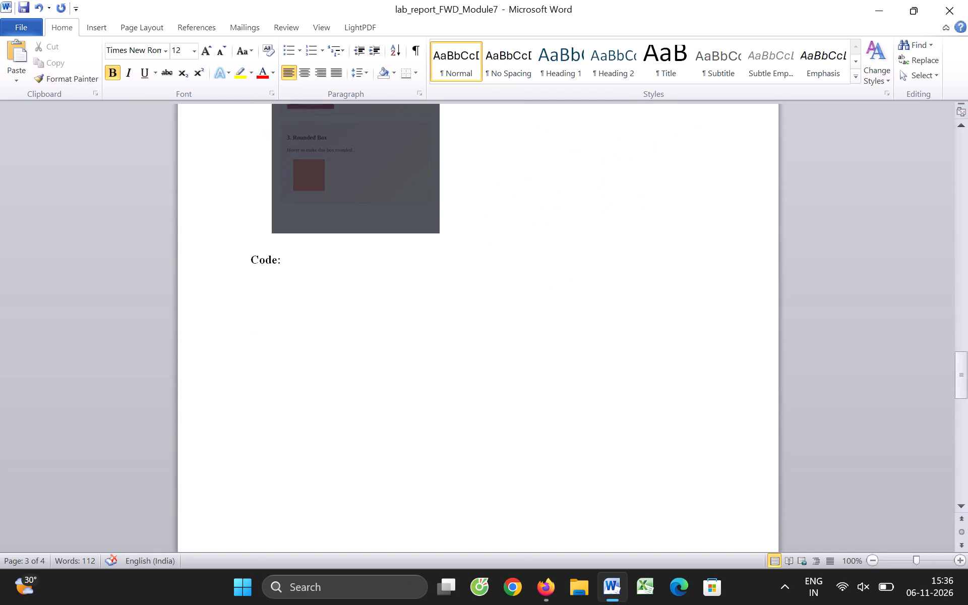
scroll(504, 406, "up", 1)
left_click(504, 406)
Cut the screenshot under experiment 1 and paste it back in the same place as a picture.
left_click(385, 205)
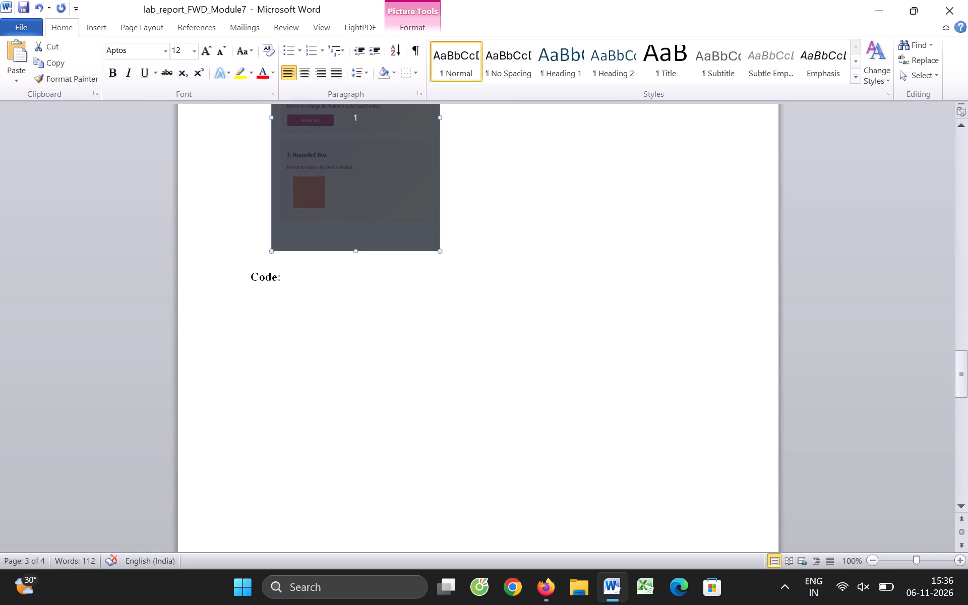
scroll(385, 205, "up", 1)
key("ctrl+x")
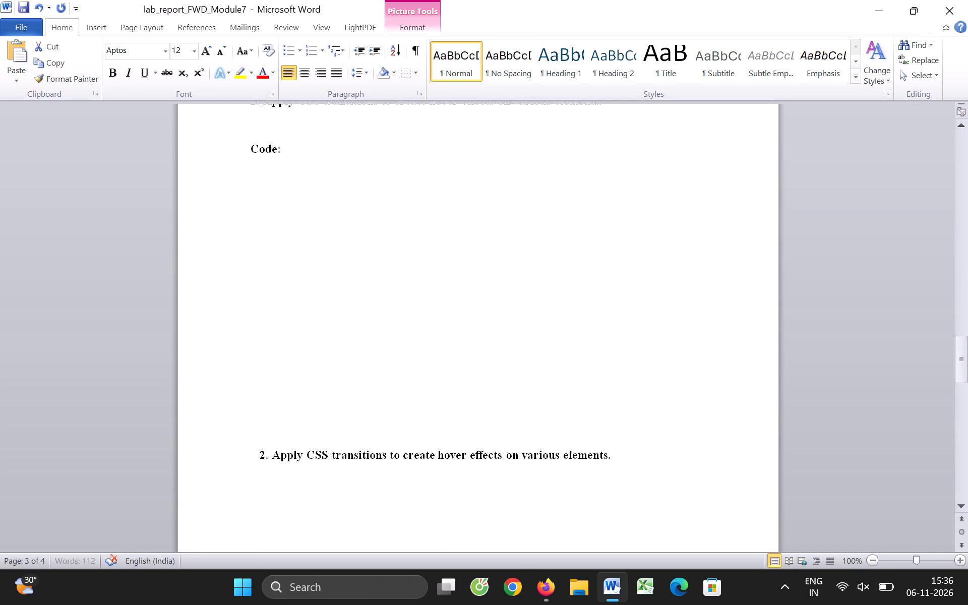
key("ctrl+v")
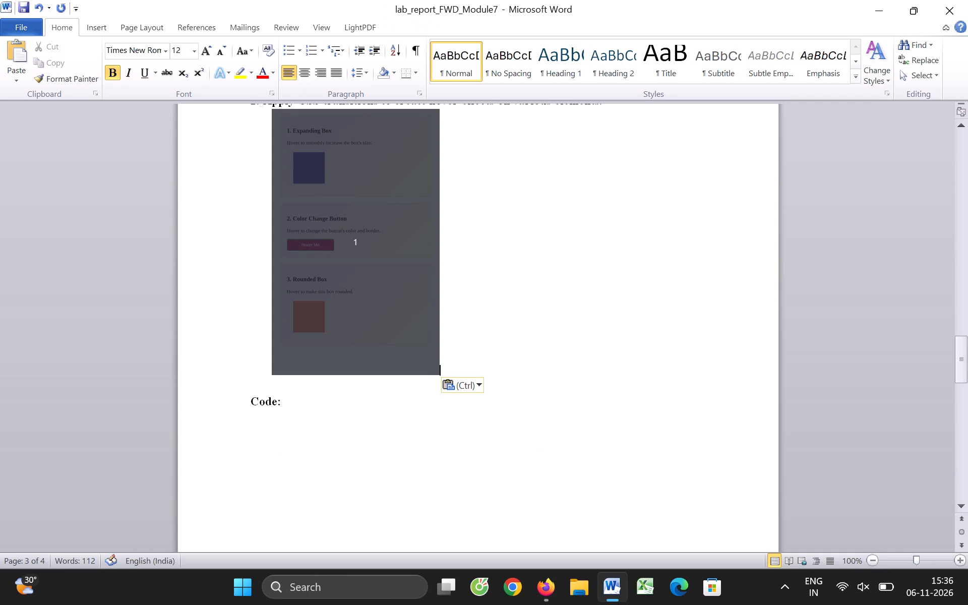
left_click(385, 205)
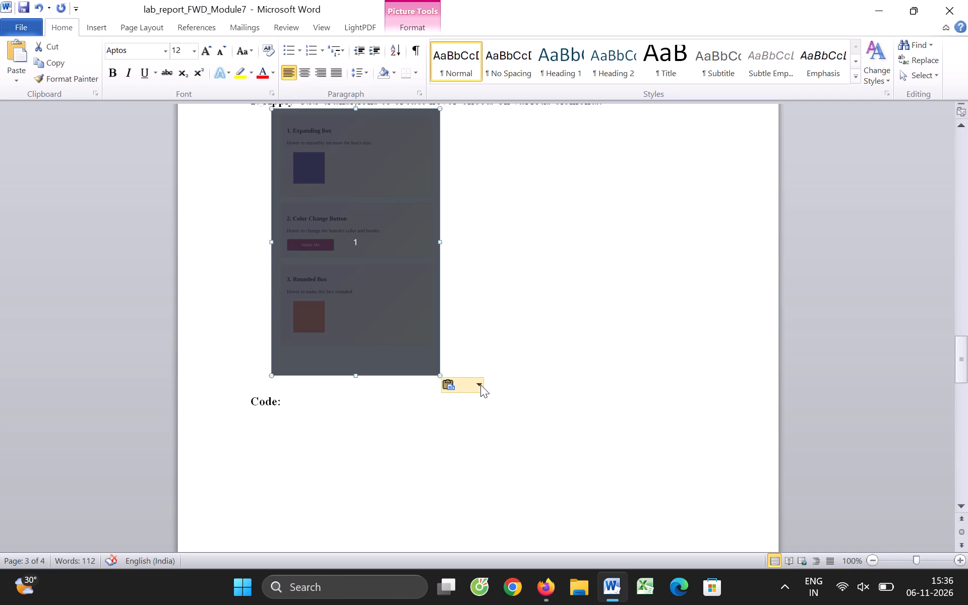
left_click(480, 385)
left_click(478, 412)
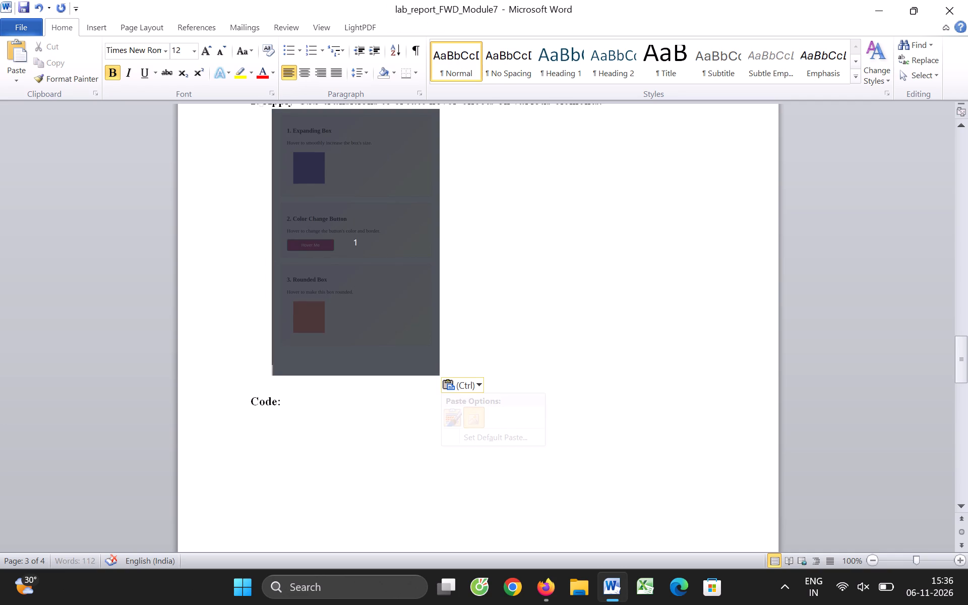
left_click(514, 339)
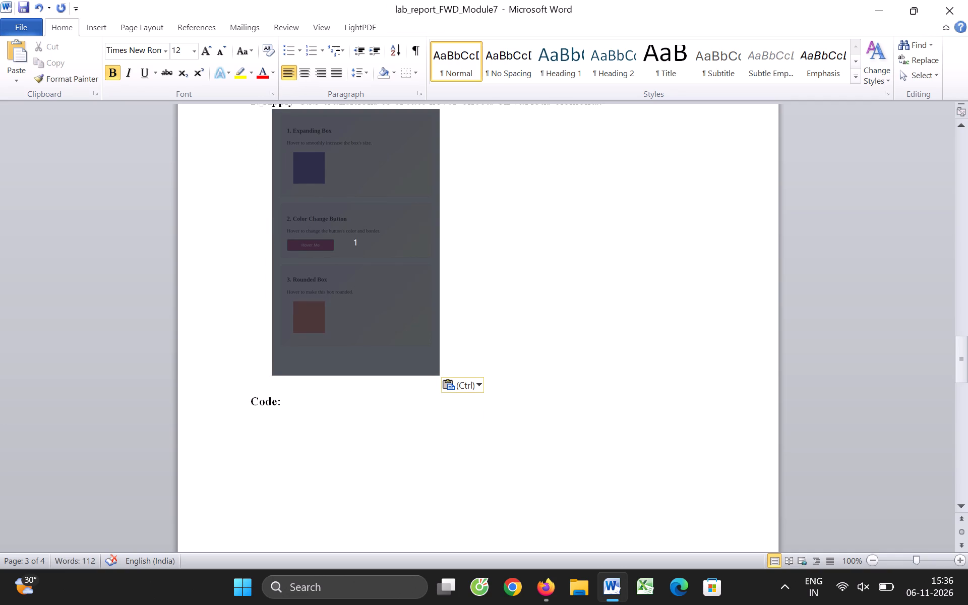
Insert a space between the roll number and "in fulfilment" in the certificate paragraph.
scroll(518, 328, "up", 1)
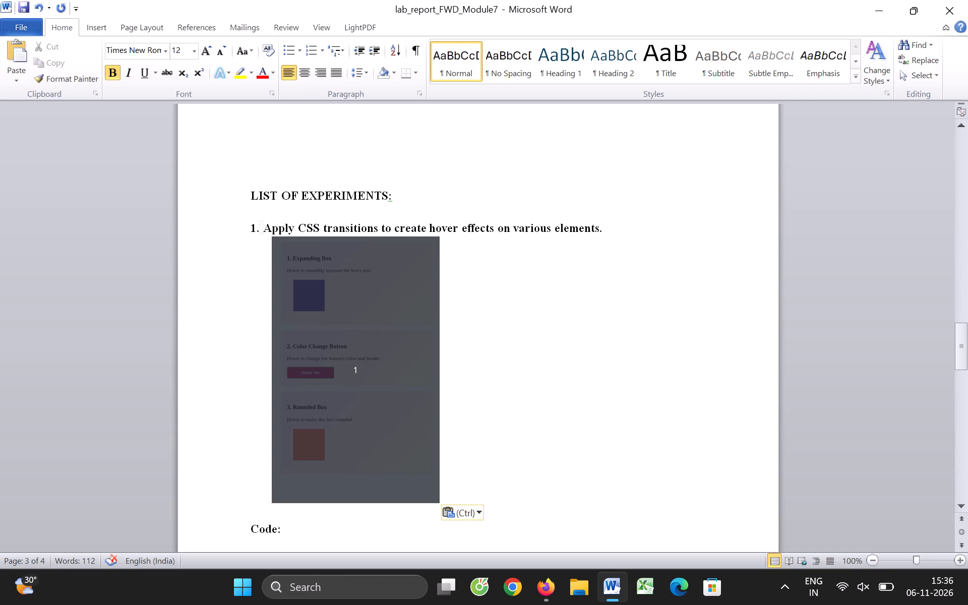
scroll(518, 328, "up", 10)
scroll(518, 328, "down", 2)
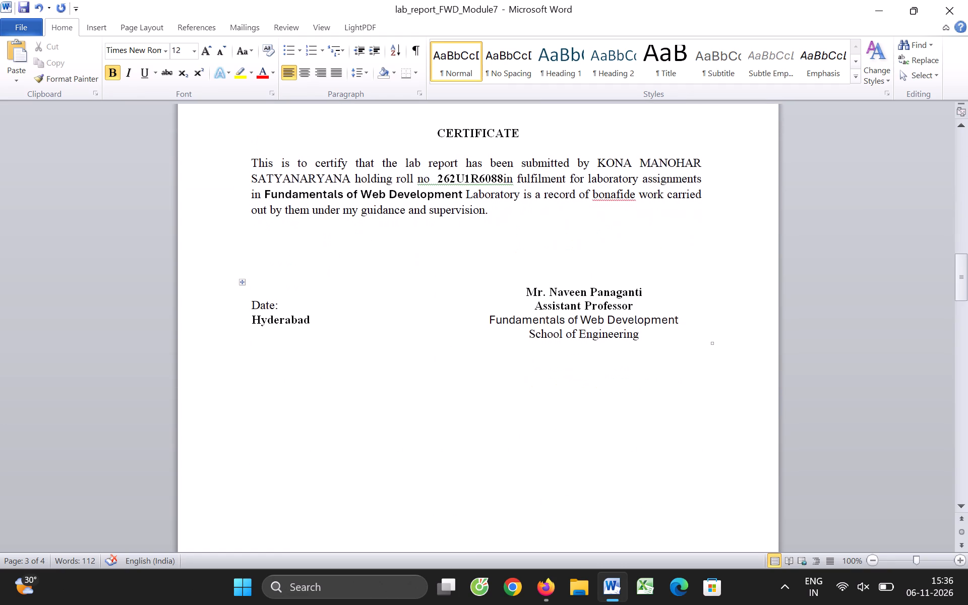
scroll(518, 328, "down", 2)
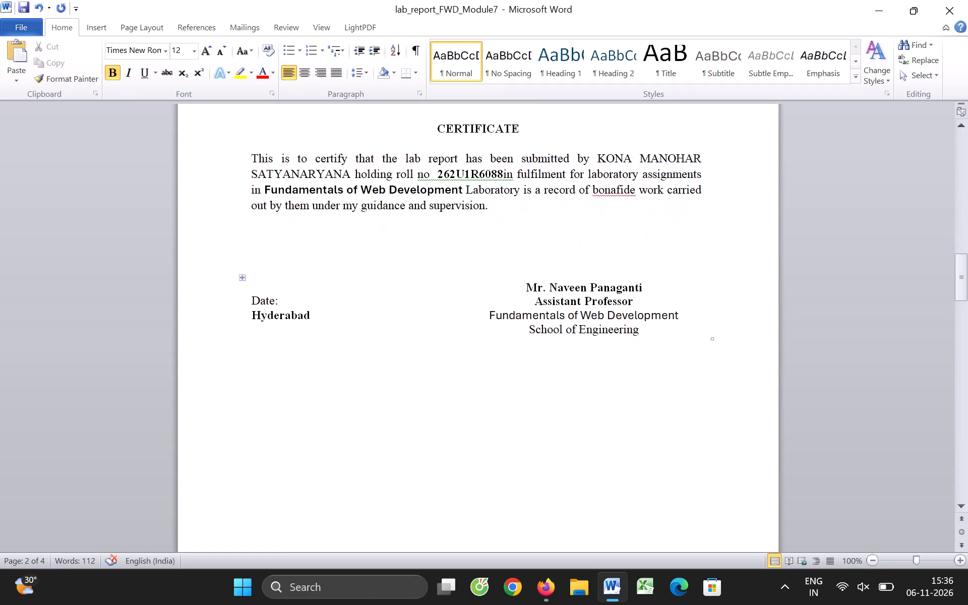
left_click(501, 169)
key("space")
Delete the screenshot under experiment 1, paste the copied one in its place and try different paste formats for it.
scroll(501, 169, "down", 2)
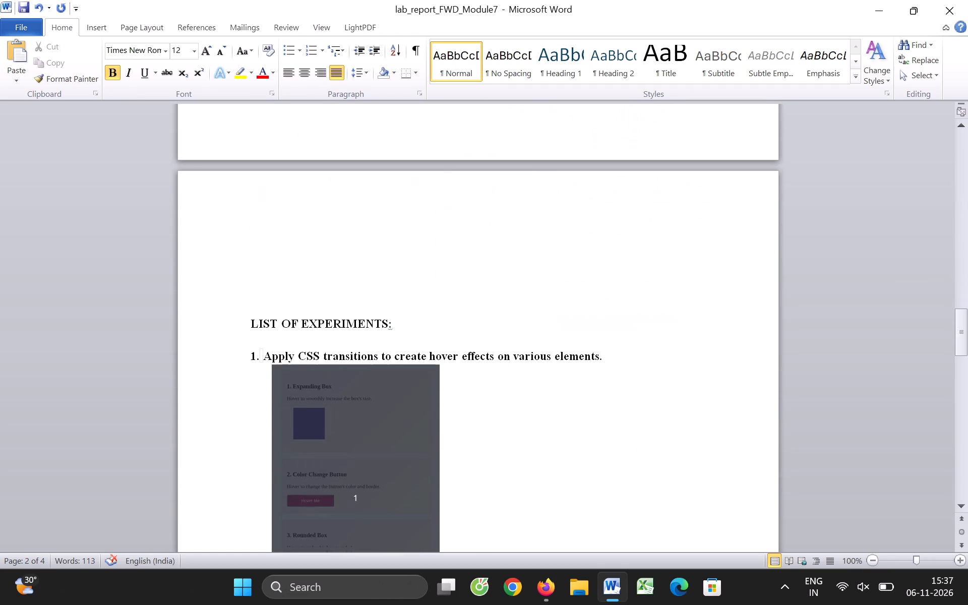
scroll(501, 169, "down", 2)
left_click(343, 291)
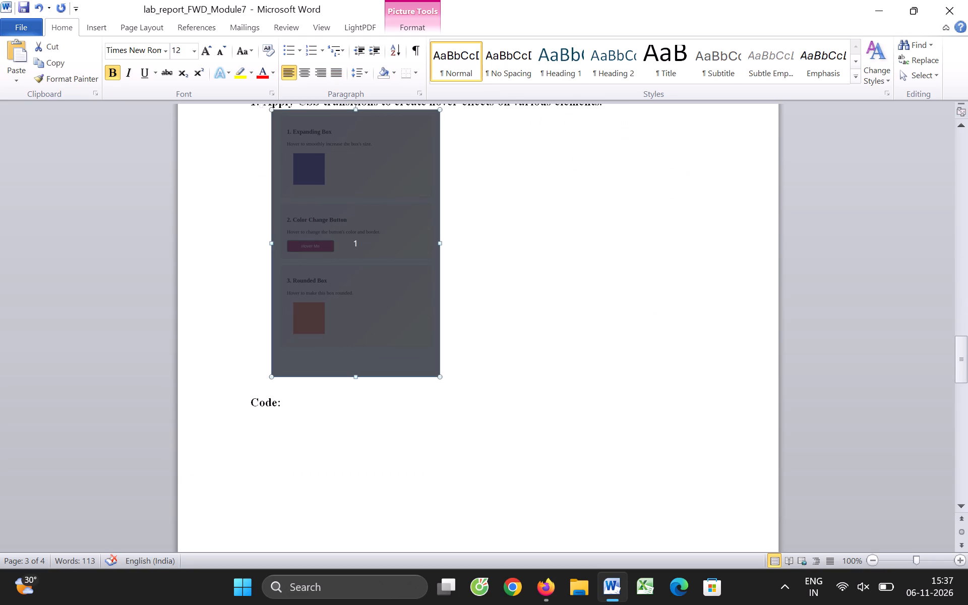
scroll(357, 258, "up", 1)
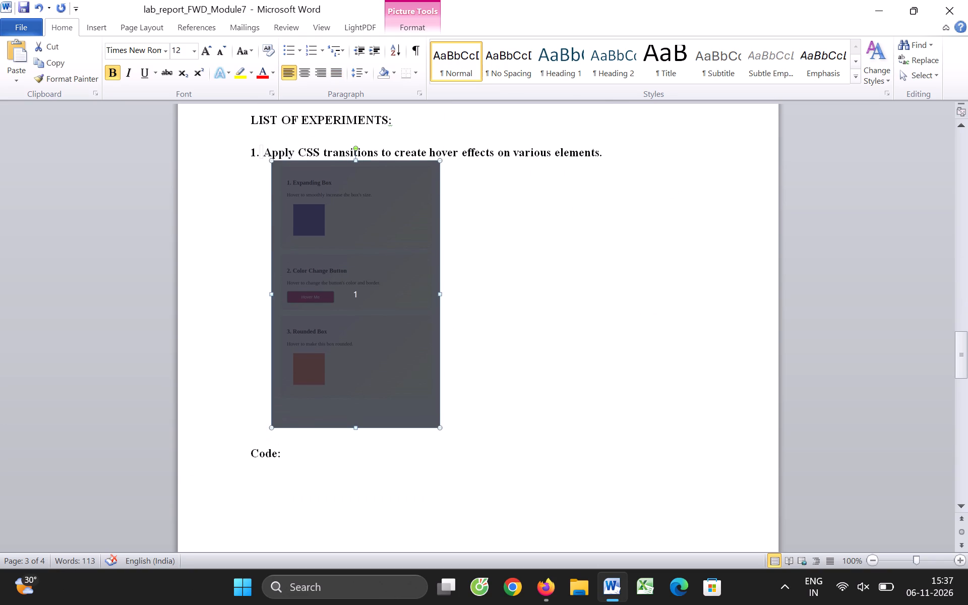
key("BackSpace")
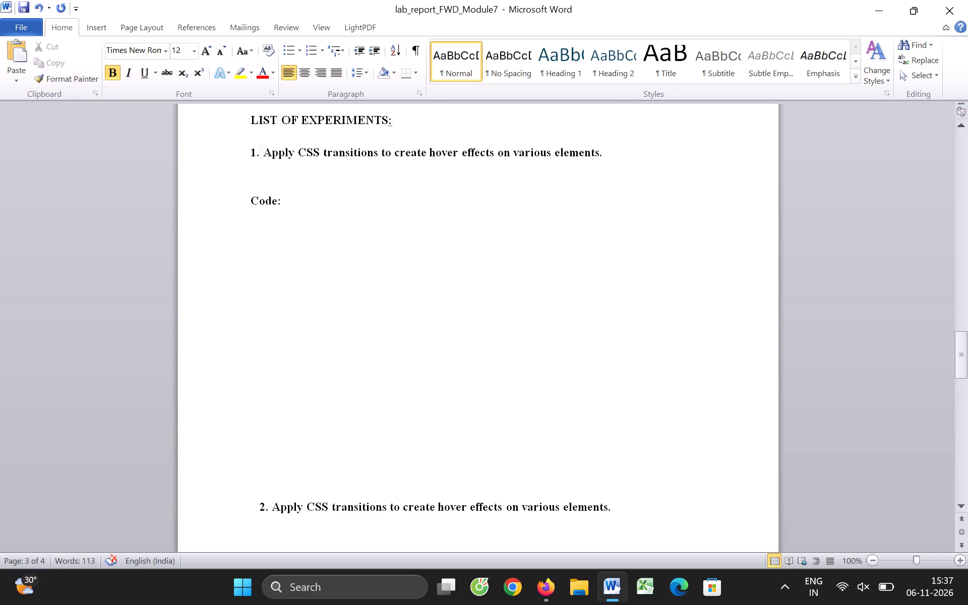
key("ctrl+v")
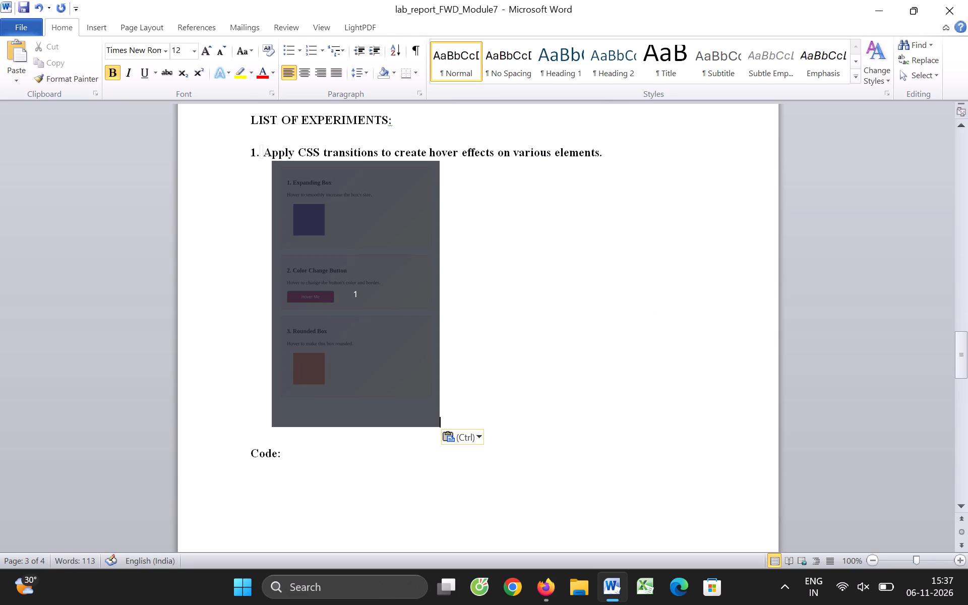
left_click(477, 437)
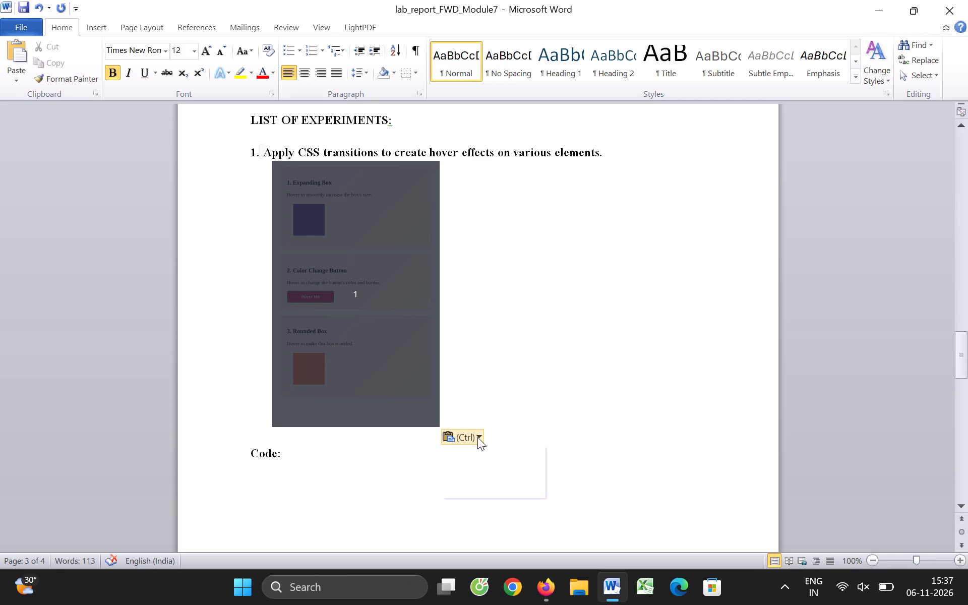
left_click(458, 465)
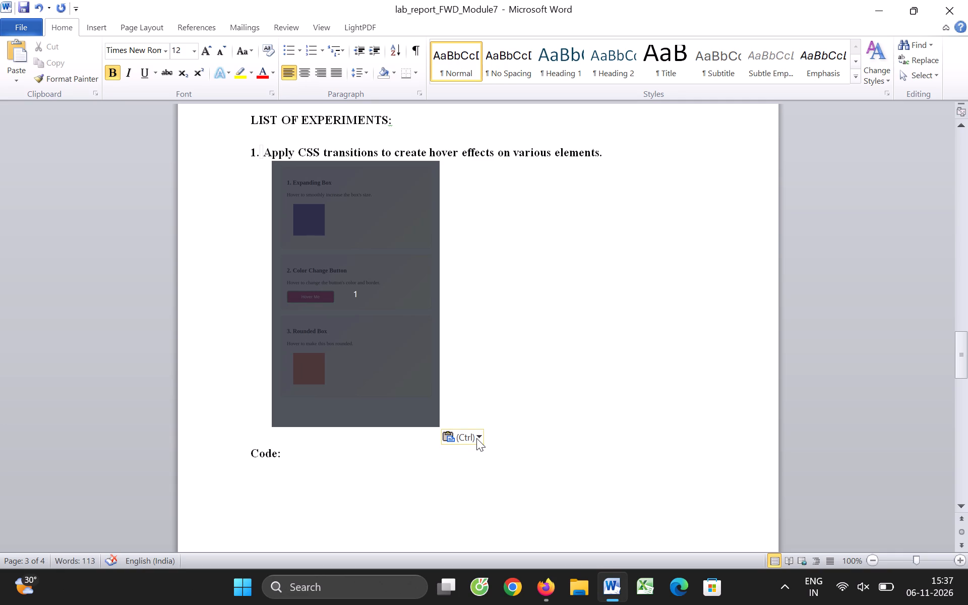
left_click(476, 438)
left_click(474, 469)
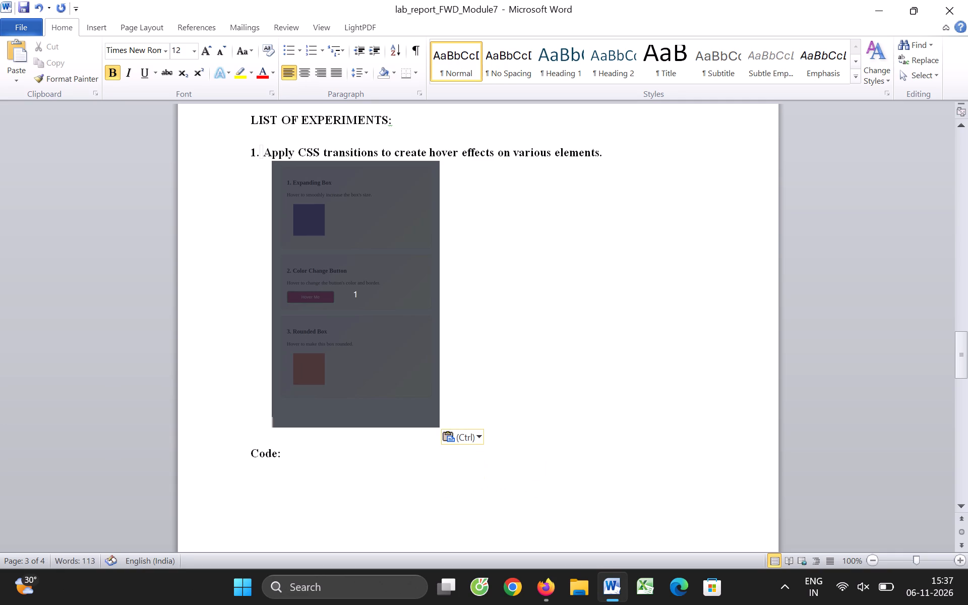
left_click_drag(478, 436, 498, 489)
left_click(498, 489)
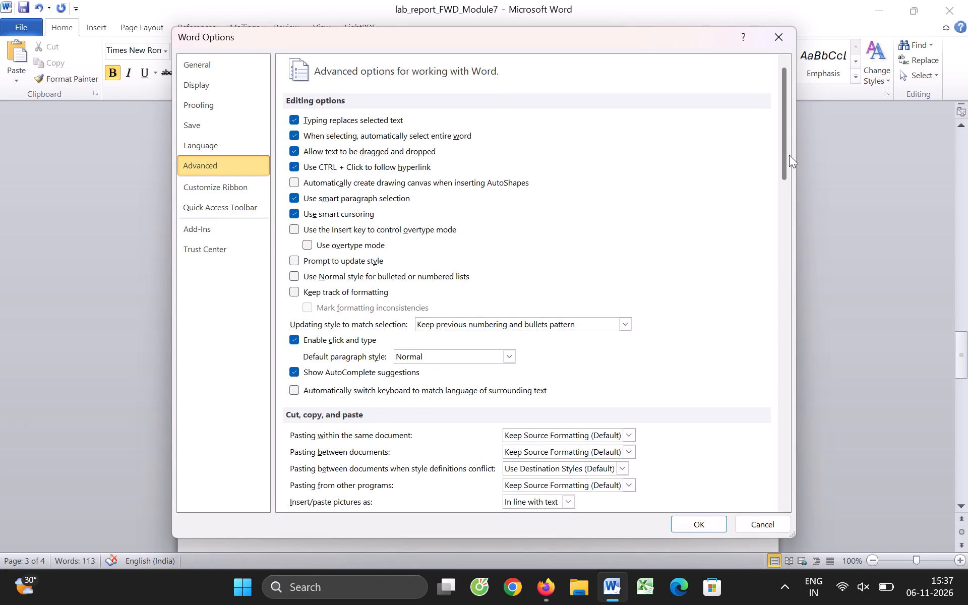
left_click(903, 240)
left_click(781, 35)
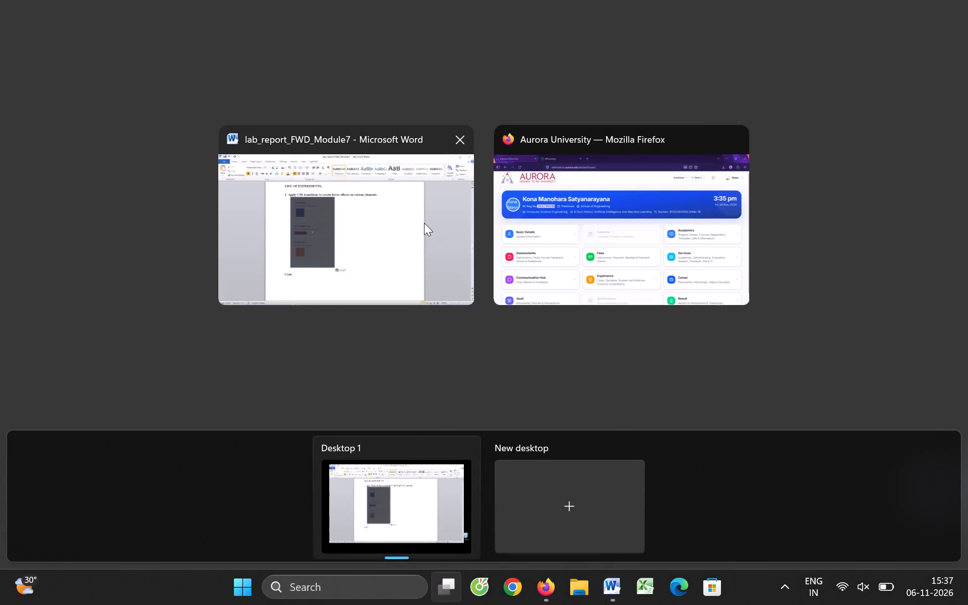
Close the lab_report_FWD_Module7 document without saving the changes, keeping the clipboard content available to other applications.
left_click(424, 223)
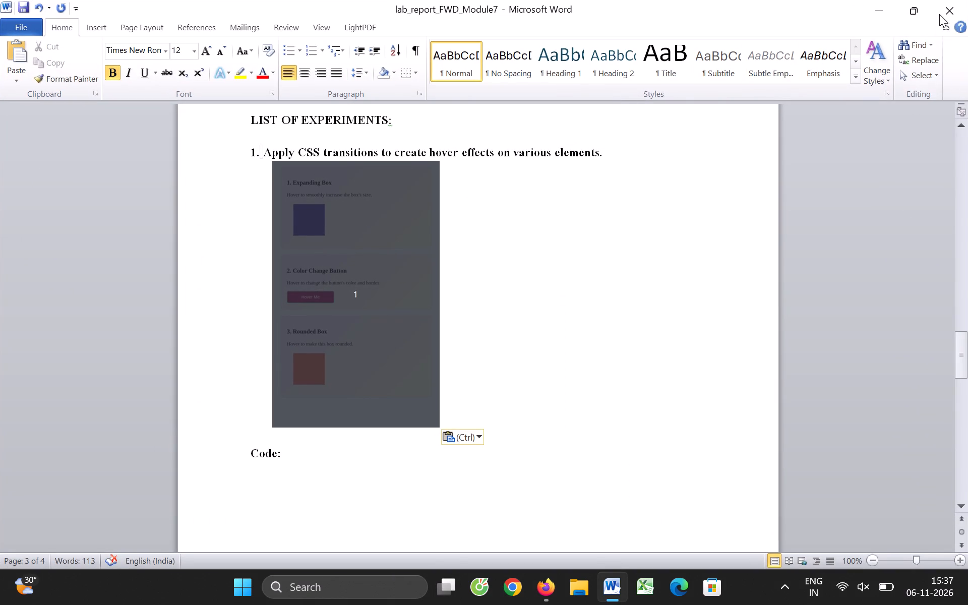
left_click(939, 13)
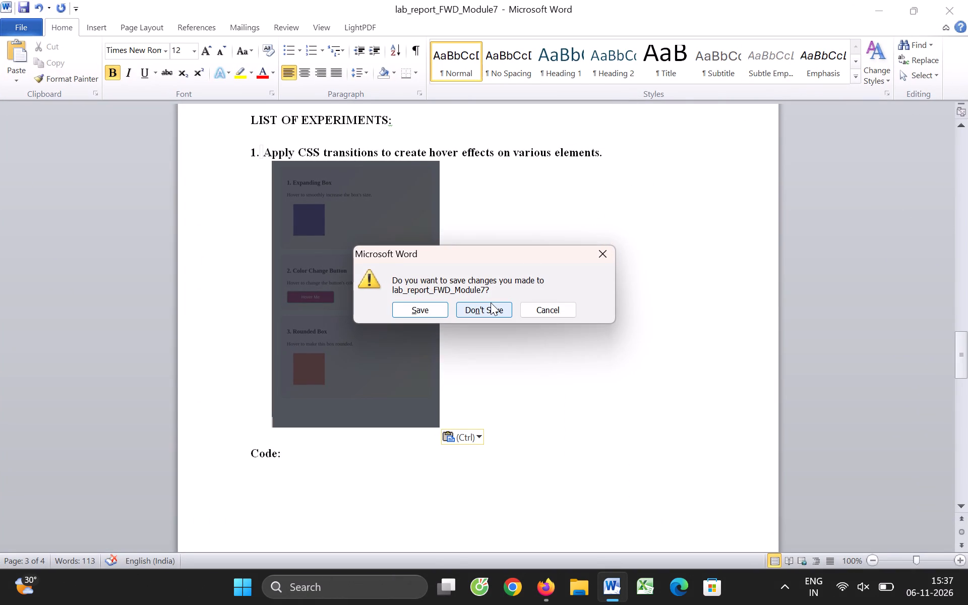
left_click(489, 312)
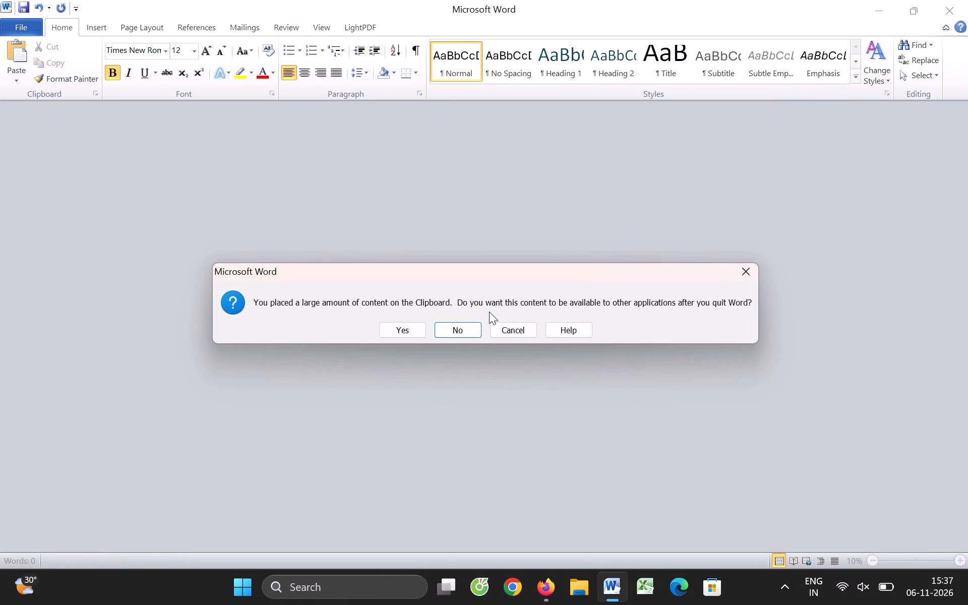
left_click(411, 331)
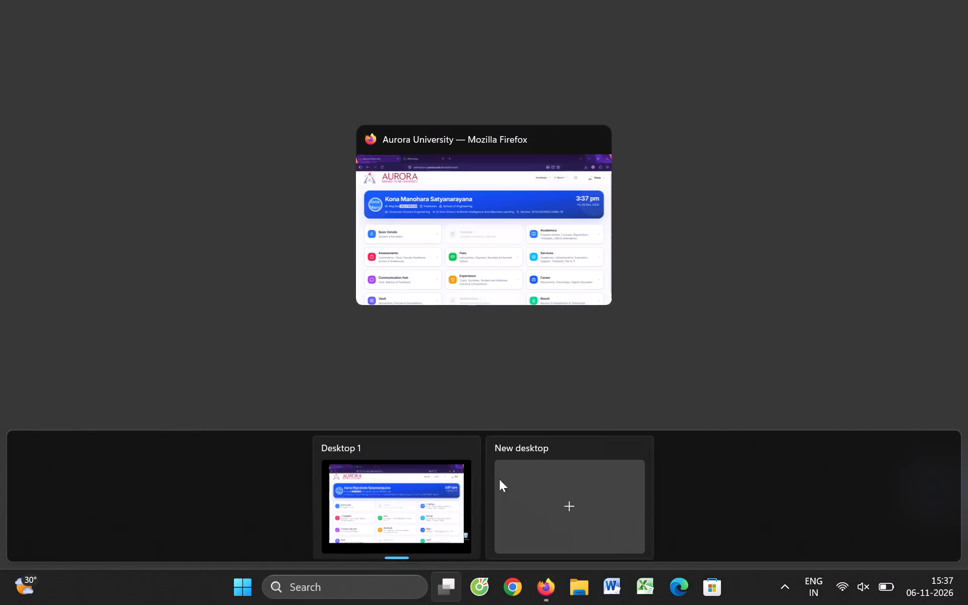
Start Microsoft Word again.
double_click(613, 587)
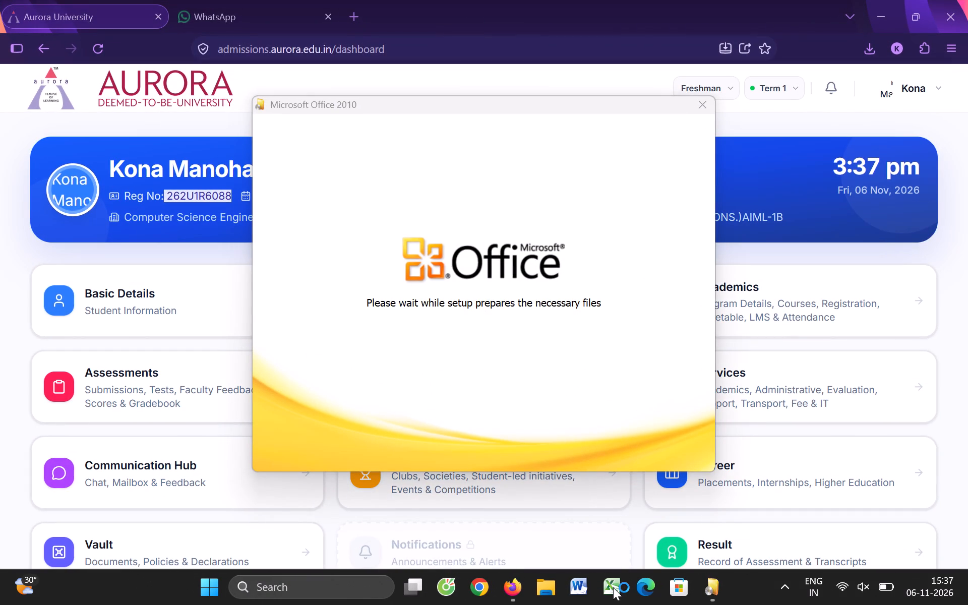
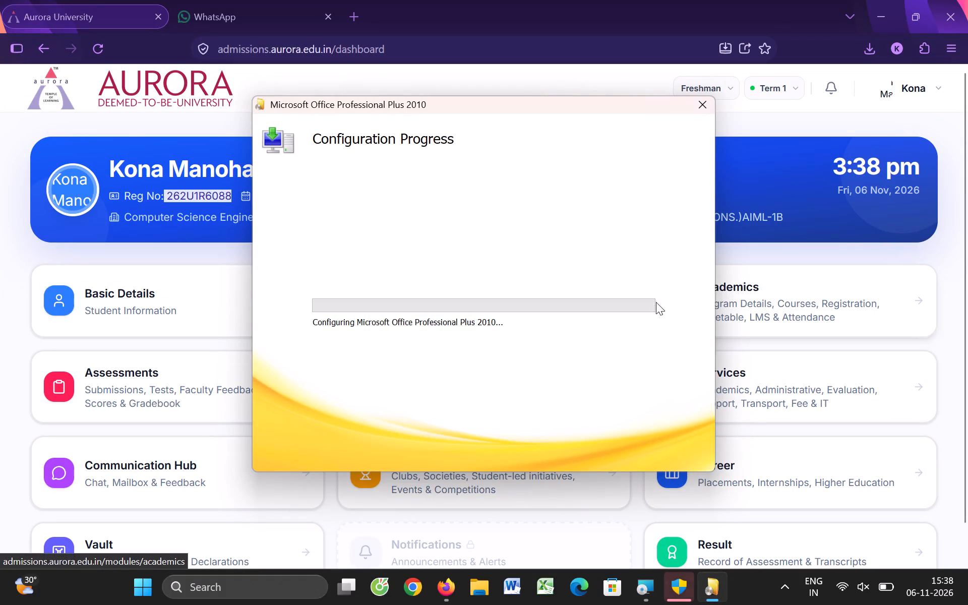
Cancel the Microsoft Office Professional Plus 2010 configuration and dismiss the remaining installer and Word dialogs to reach a blank document.
left_click(701, 100)
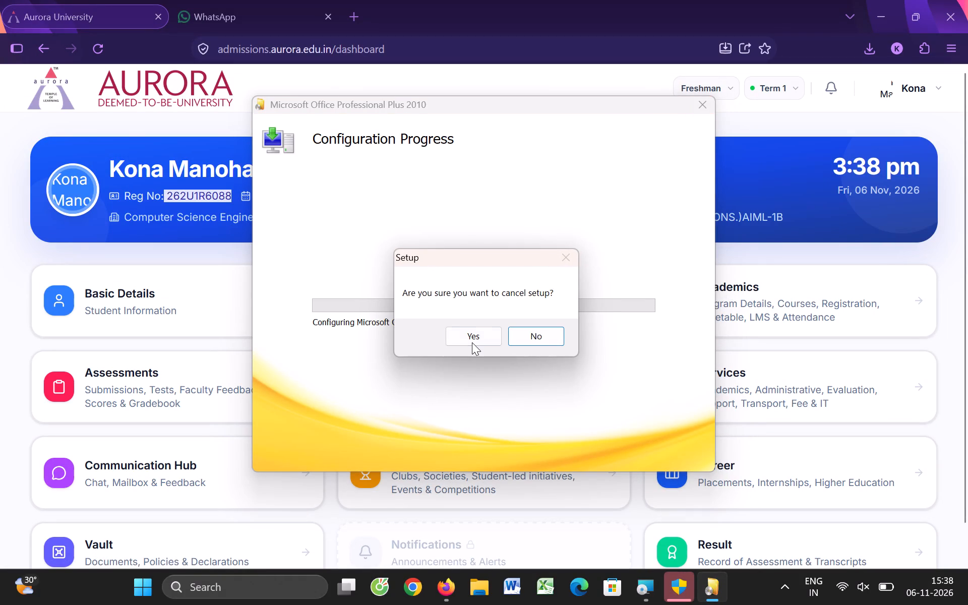
left_click(472, 342)
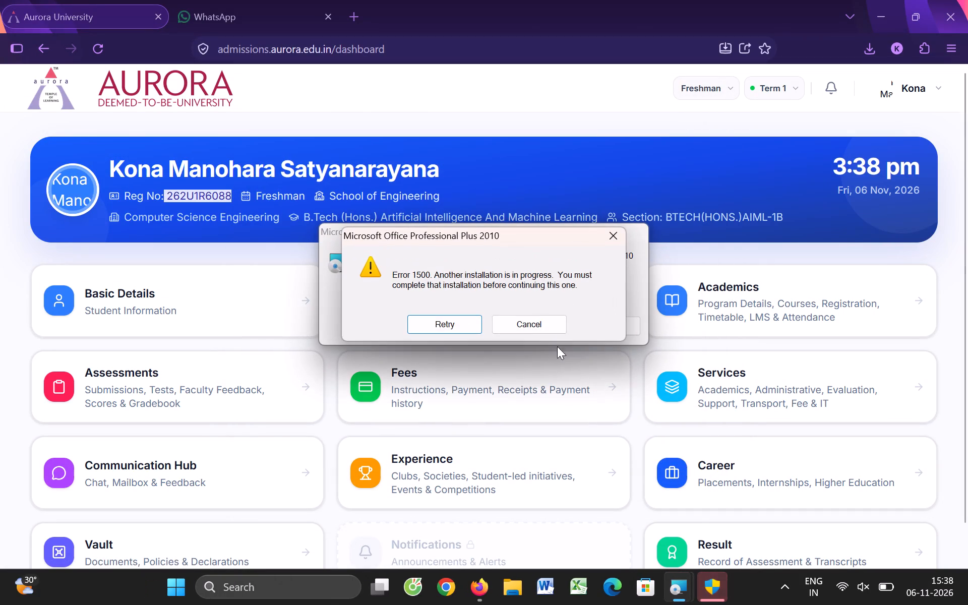
left_click(464, 321)
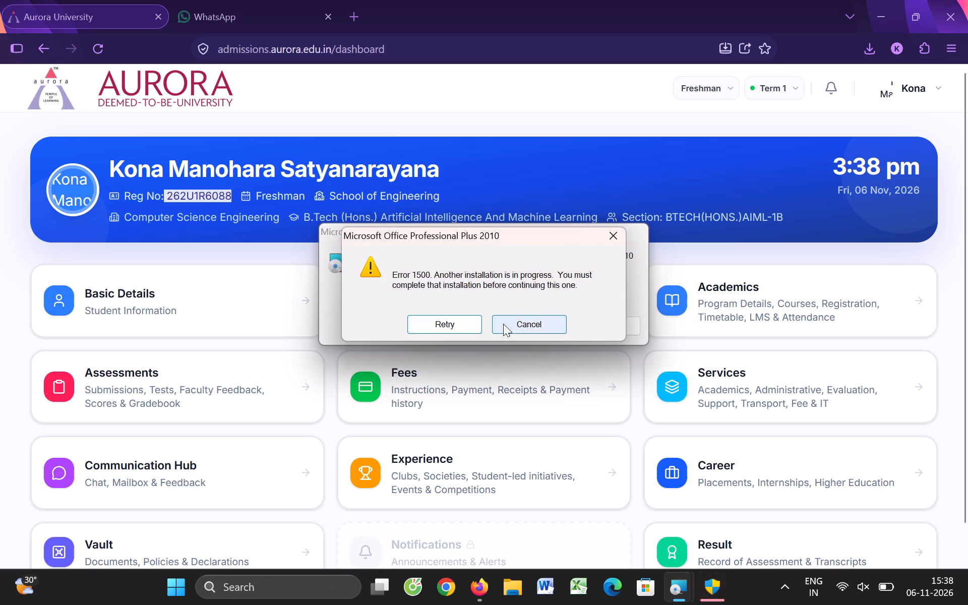
left_click(503, 324)
left_click(503, 324)
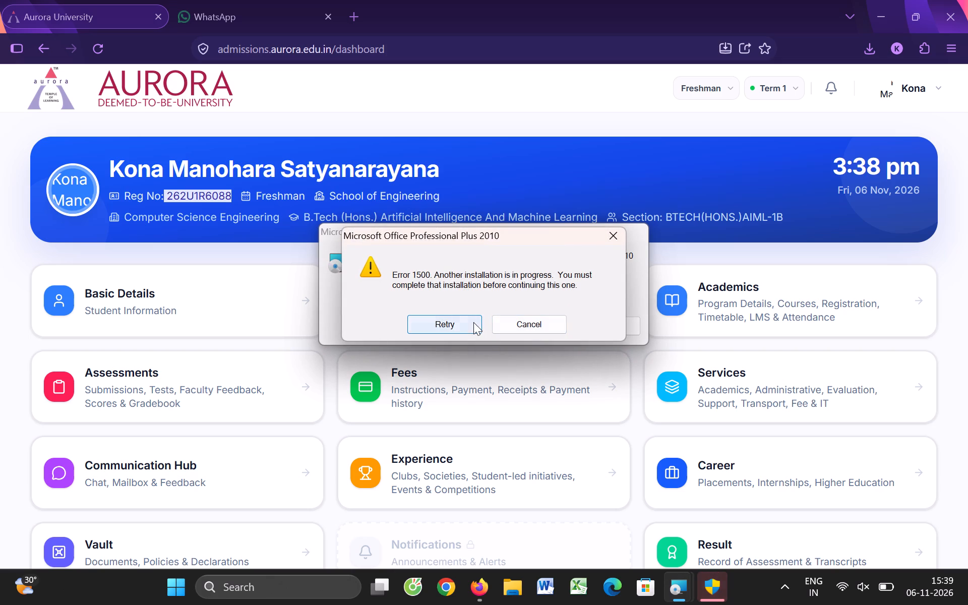
left_click(464, 318)
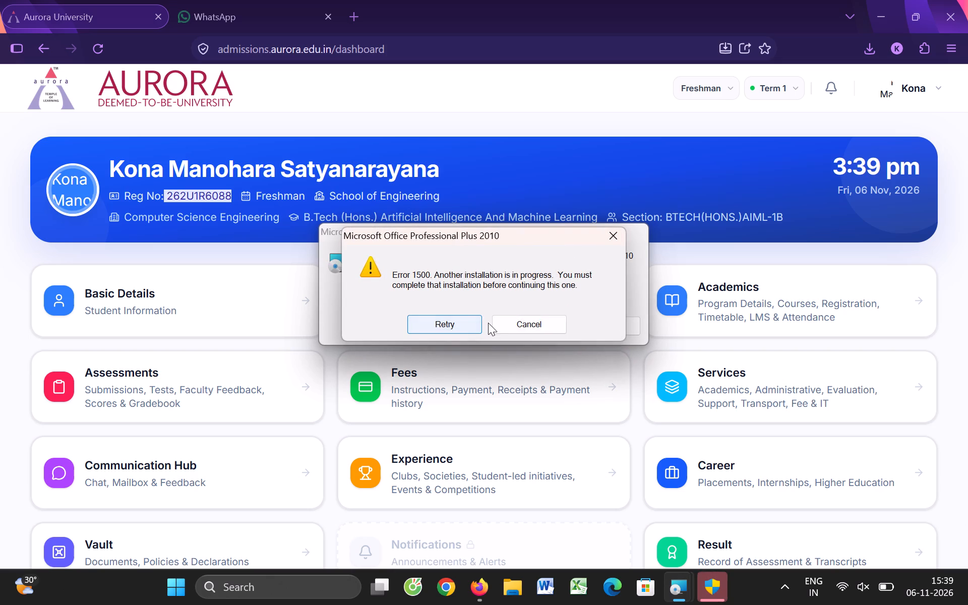
left_click(495, 325)
left_click(453, 321)
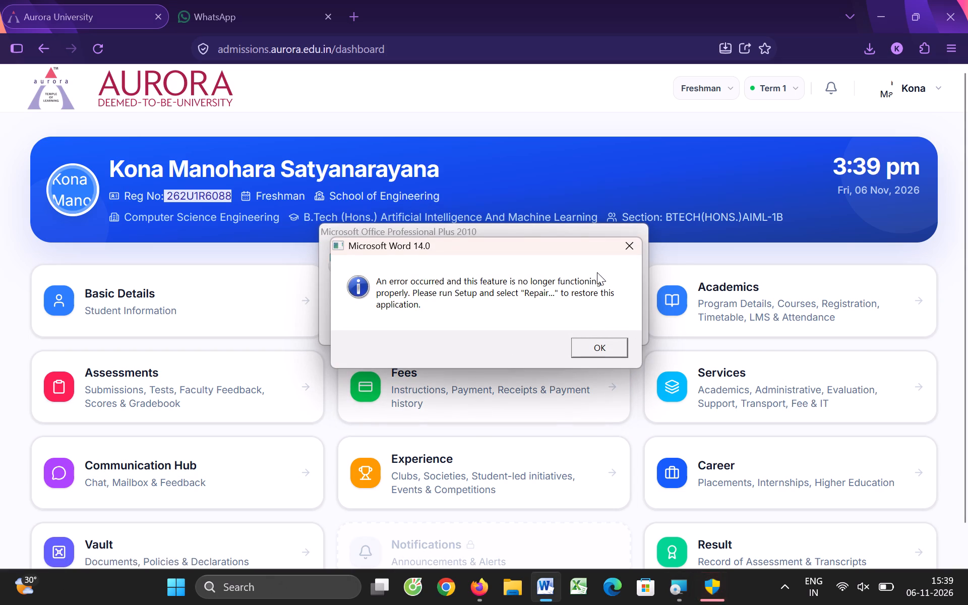
left_click(627, 246)
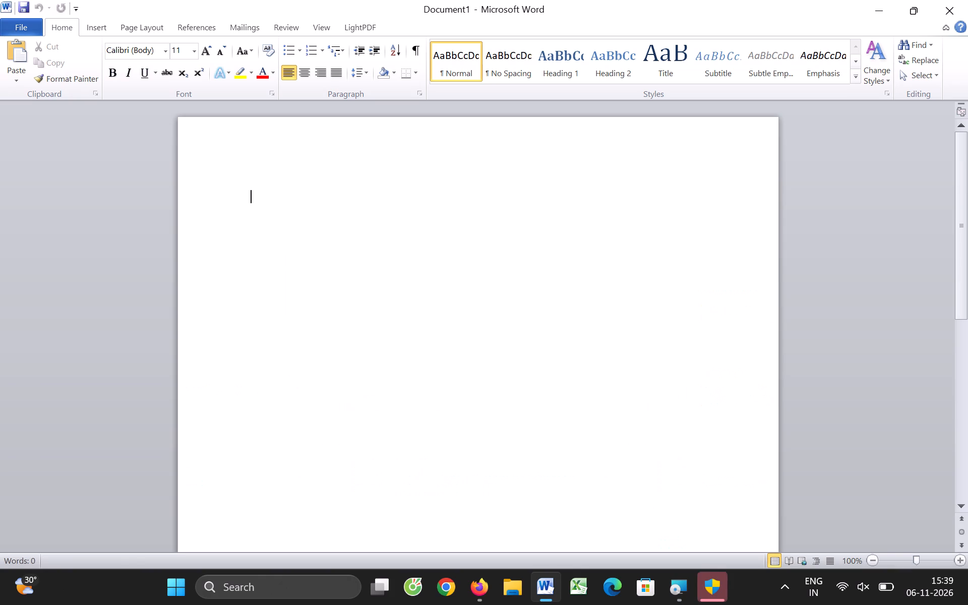
Open the lab_report_FWD_Module7 document from the Downloads folder.
left_click(26, 32)
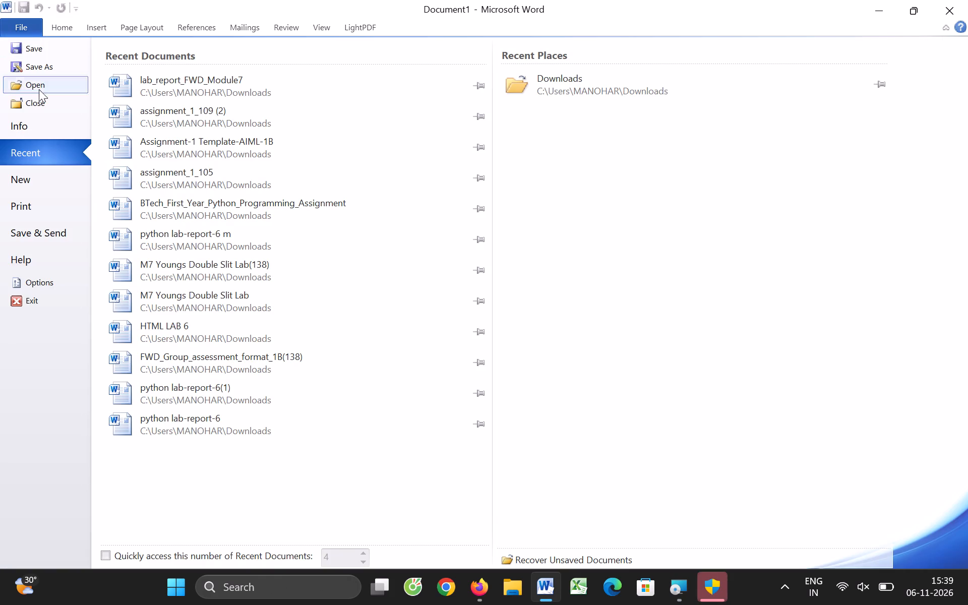
left_click(43, 78)
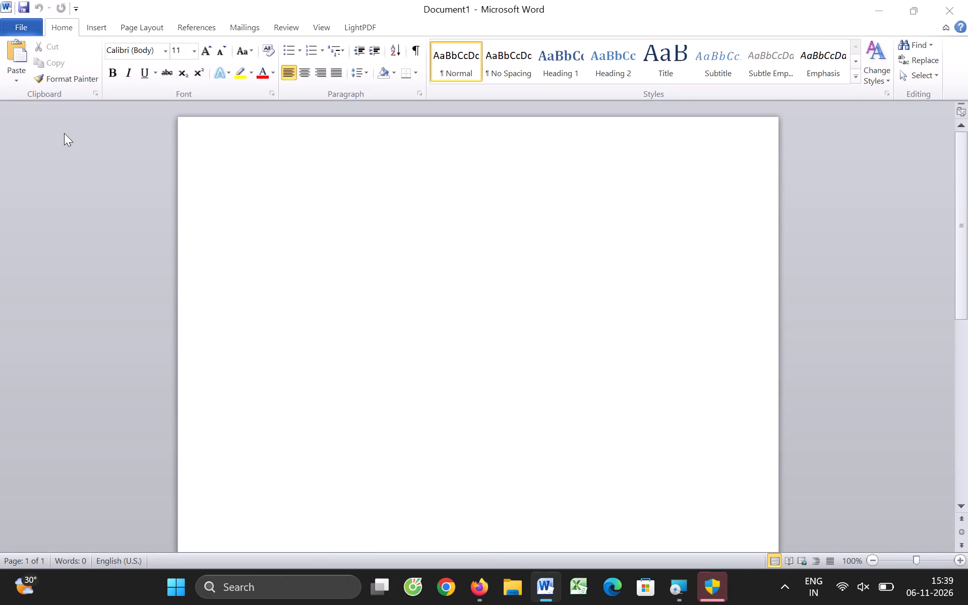
left_click(73, 224)
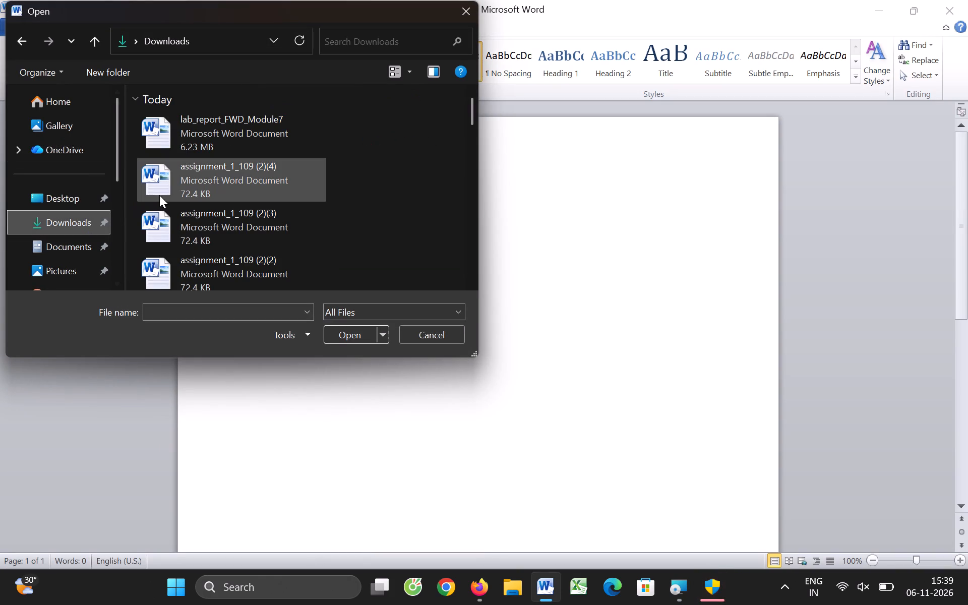
scroll(225, 191, "down", 2)
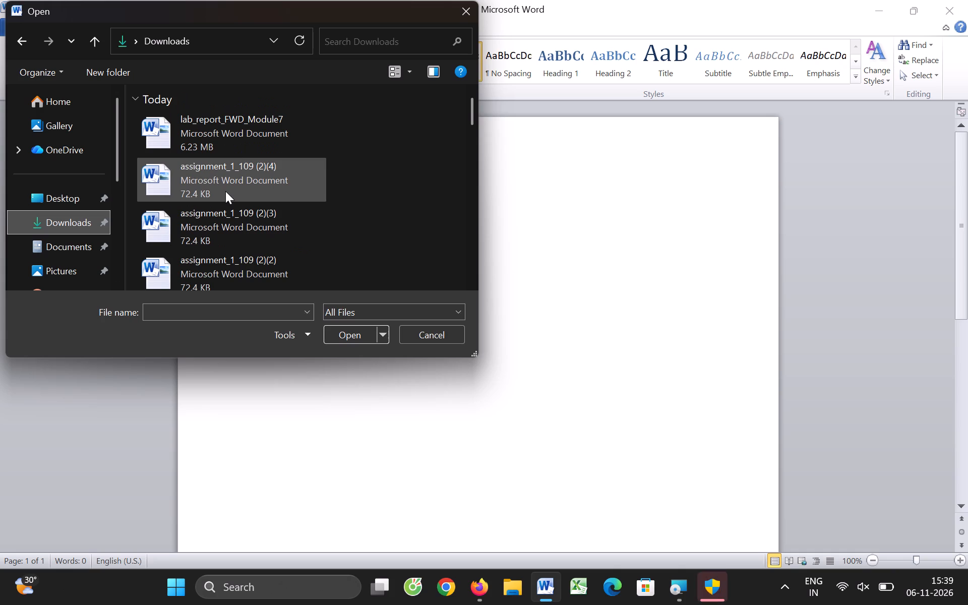
scroll(225, 191, "down", 1)
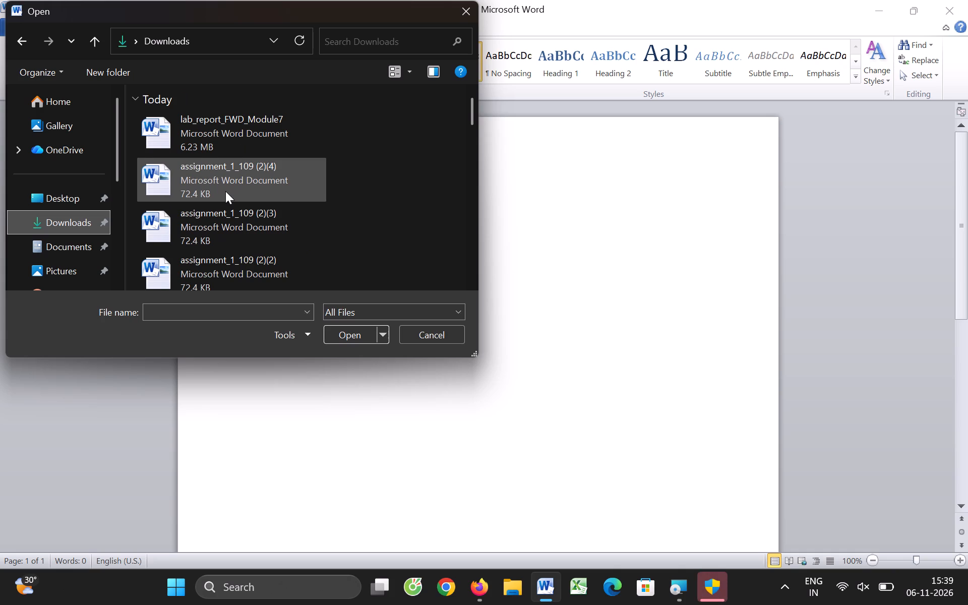
scroll(225, 191, "down", 7)
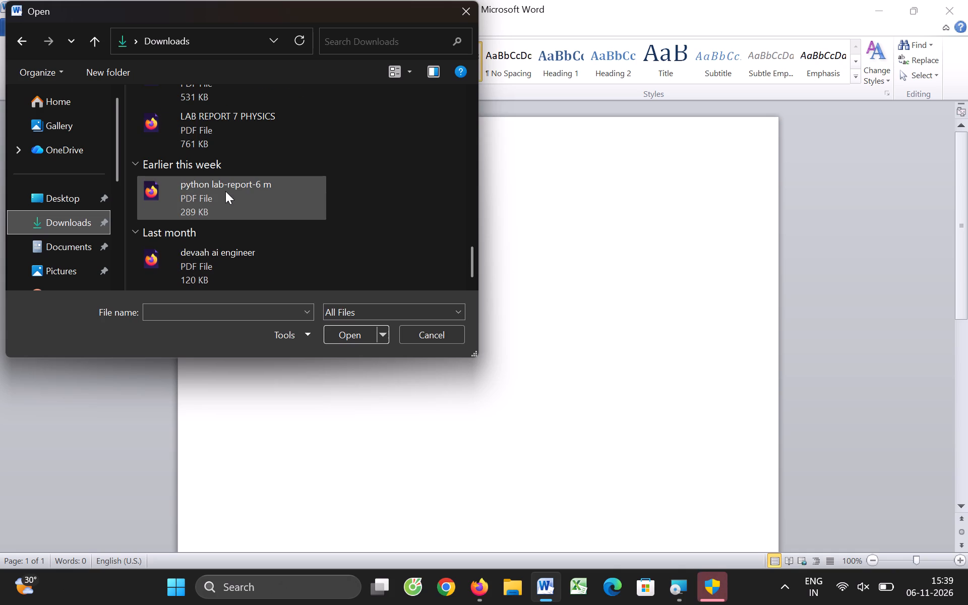
scroll(225, 191, "up", 12)
left_click(230, 134)
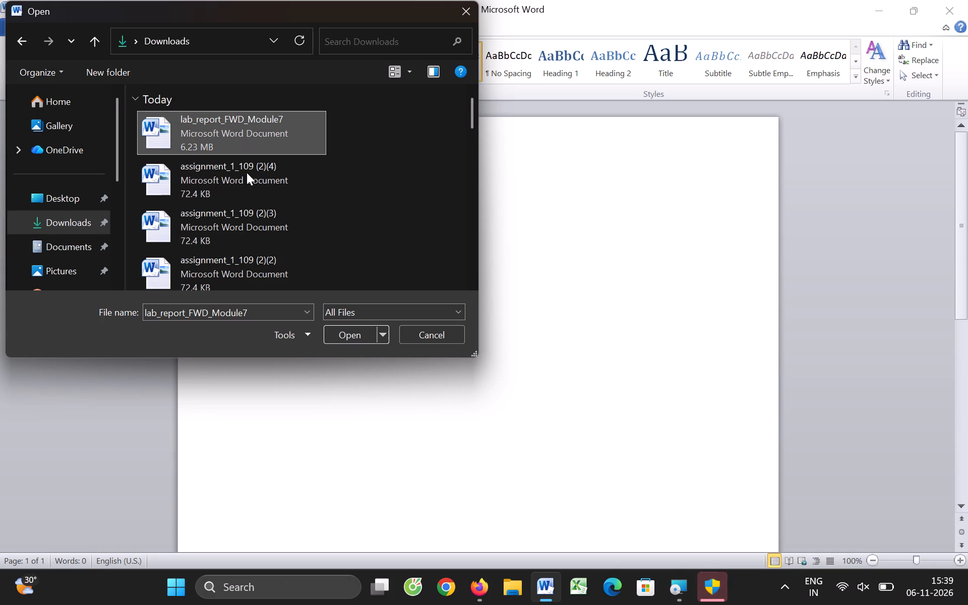
left_click(333, 333)
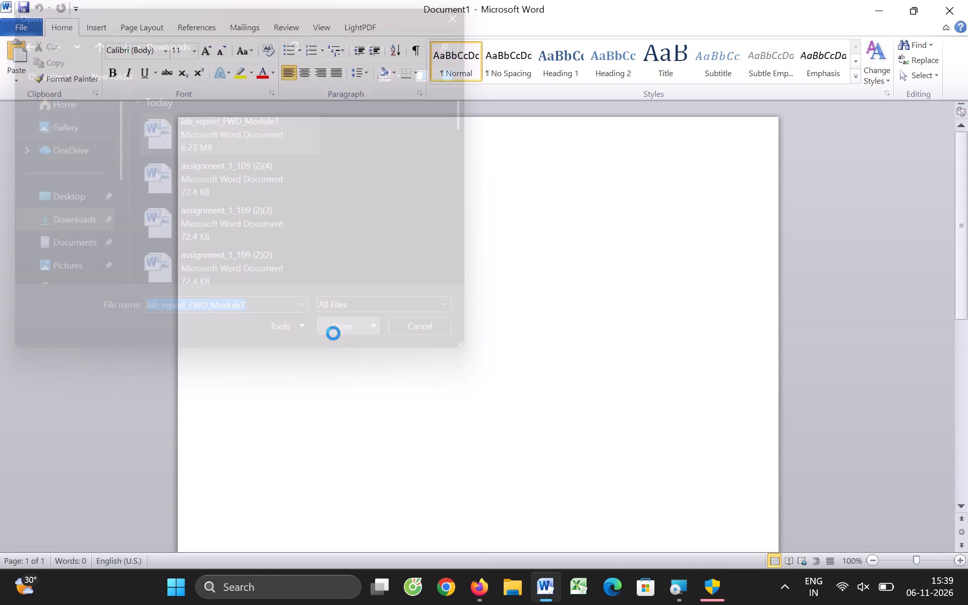
Look through the reopened report, examining the certificate page and the screenshot under experiment 1 on CSS transitions.
scroll(400, 349, "down", 3)
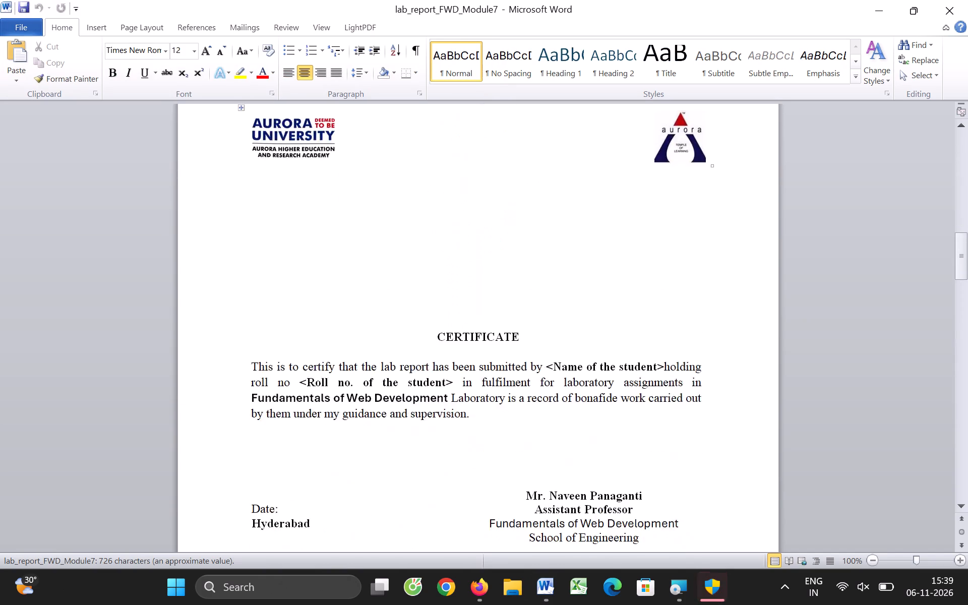
scroll(400, 349, "down", 3)
scroll(400, 349, "up", 1)
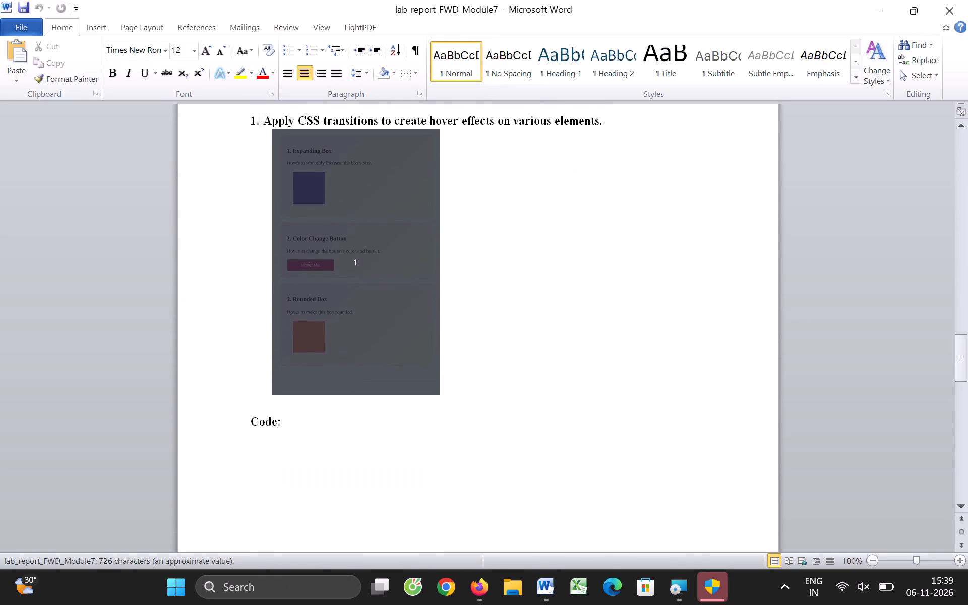
scroll(400, 349, "up", 1)
scroll(400, 349, "down", 3)
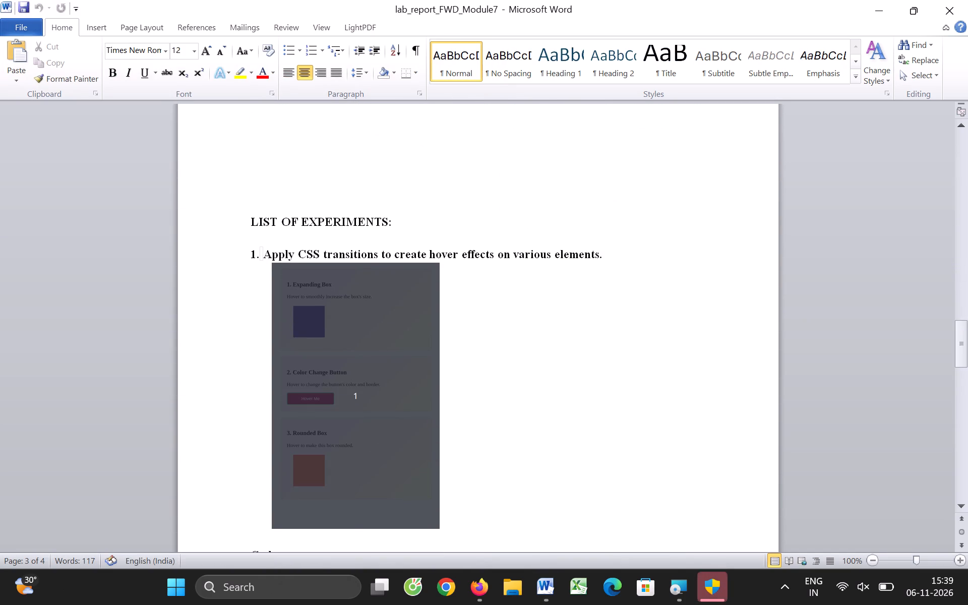
left_click(395, 364)
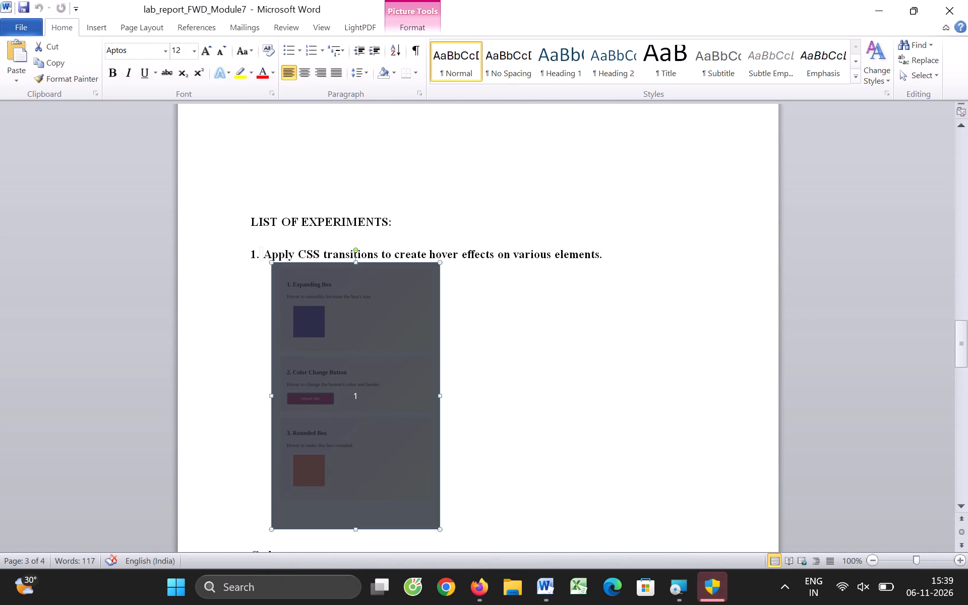
scroll(413, 355, "up", 2)
scroll(413, 355, "down", 1)
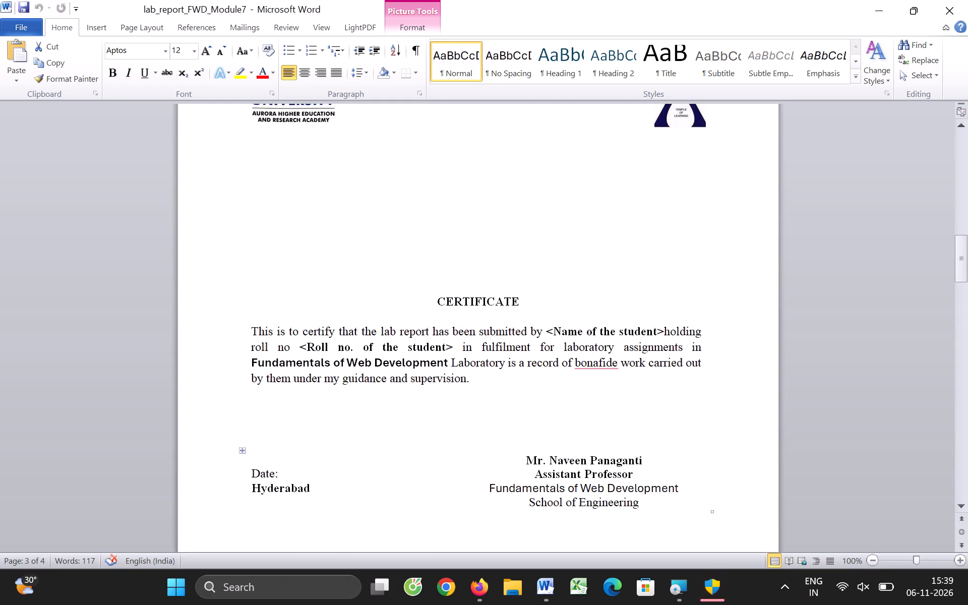
scroll(413, 355, "down", 2)
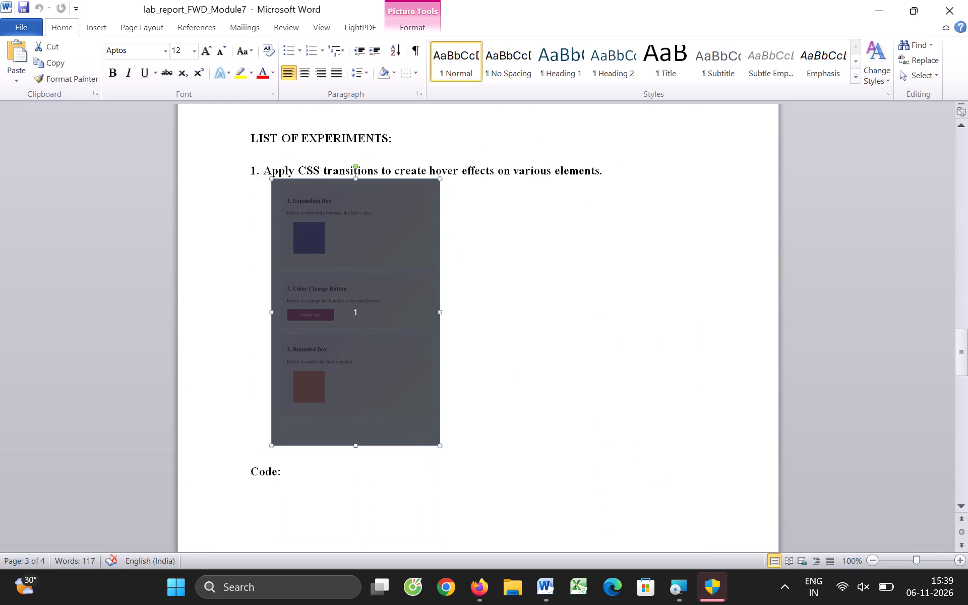
scroll(413, 355, "down", 1)
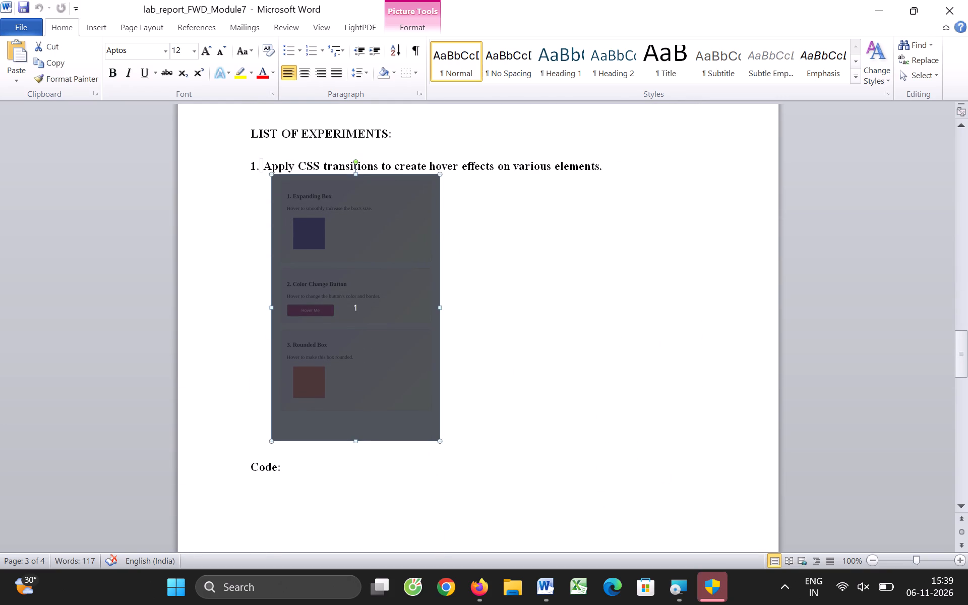
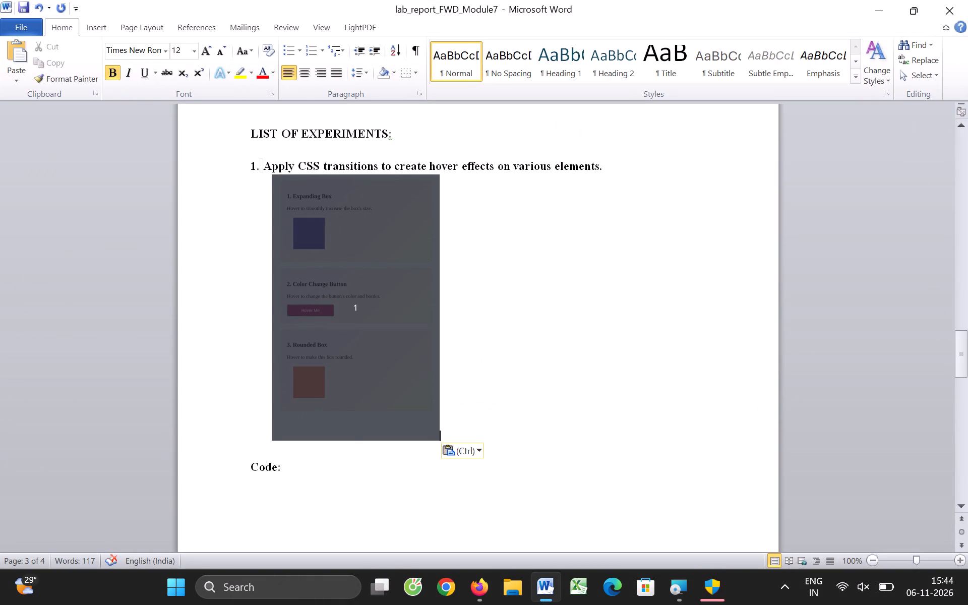
left_click(423, 312)
key("BackSpace")
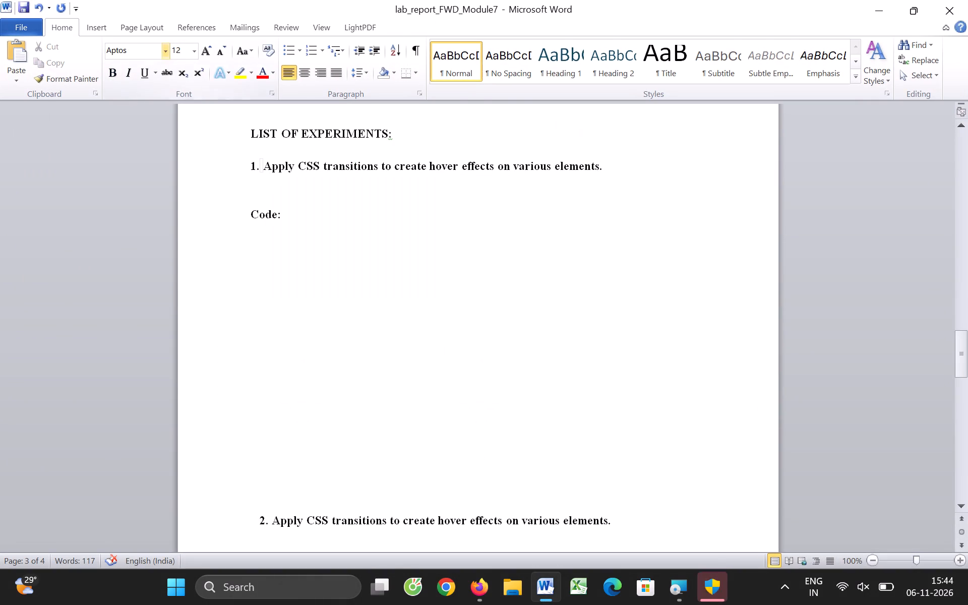
left_click(107, 33)
left_click(127, 72)
left_click(135, 72)
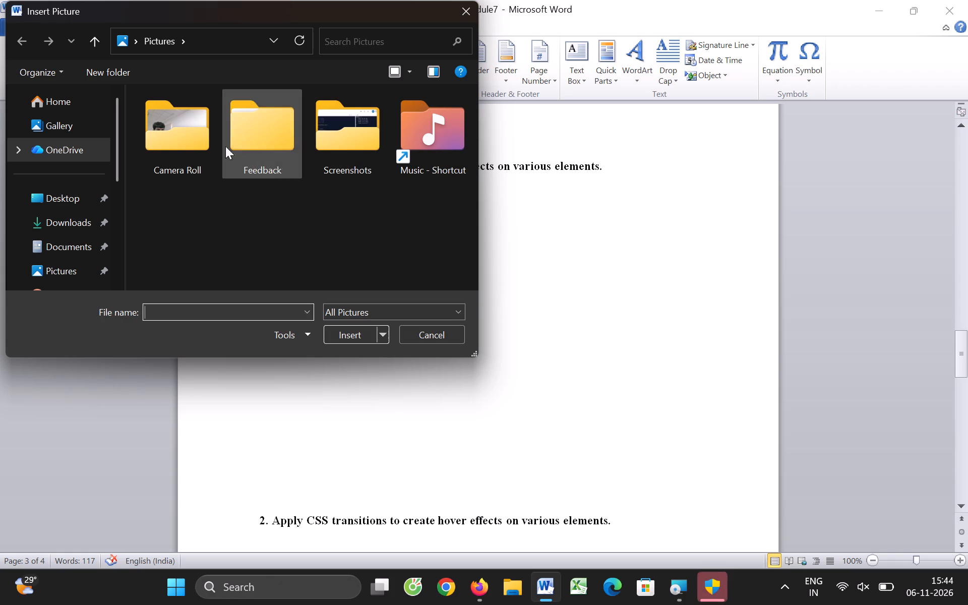
left_click(92, 227)
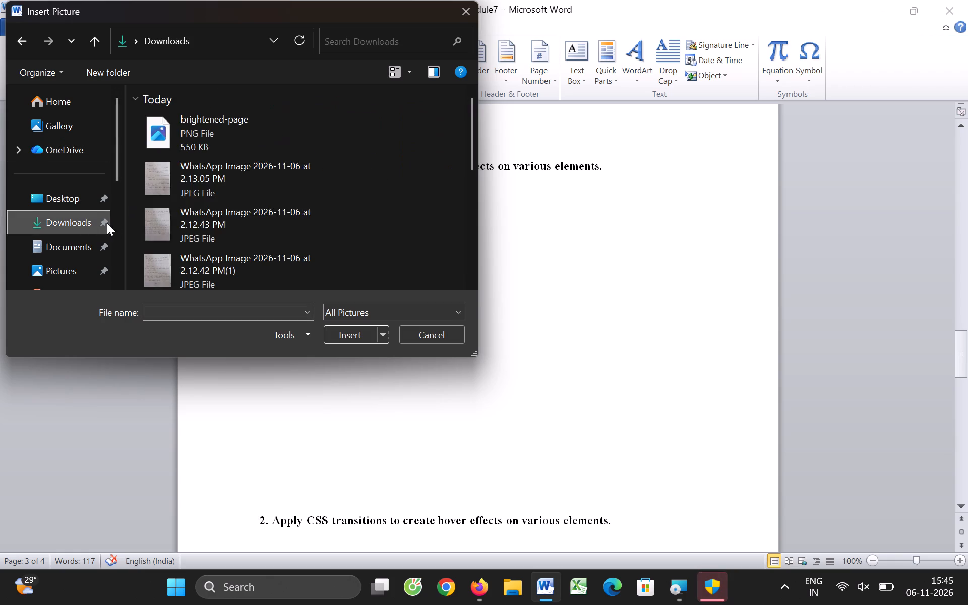
left_click(219, 140)
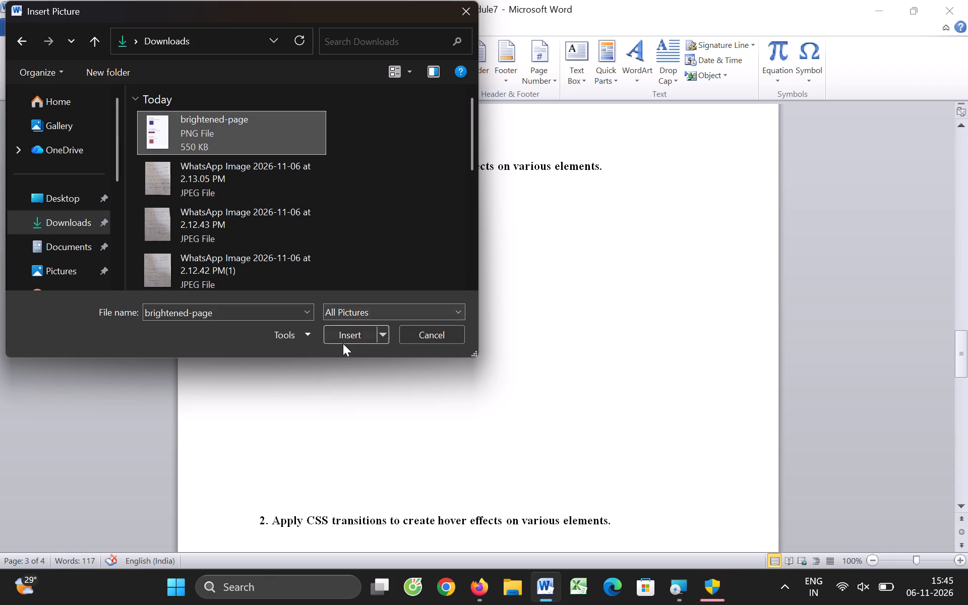
left_click(342, 338)
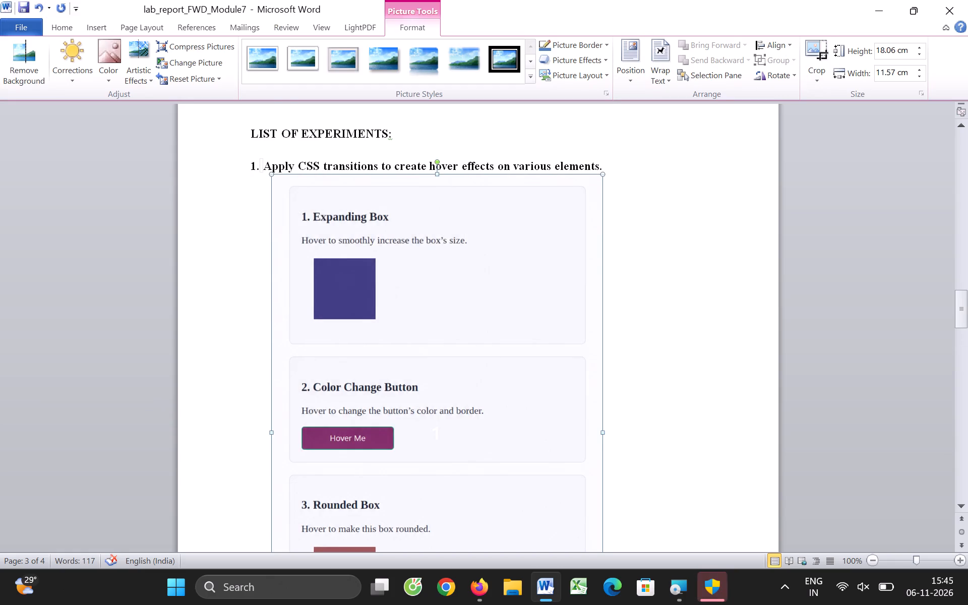
Shrink the inserted experiment 1 picture proportionally to about 8.5 cm high and 5.45 cm wide.
scroll(463, 314, "down", 1)
scroll(549, 441, "down", 1)
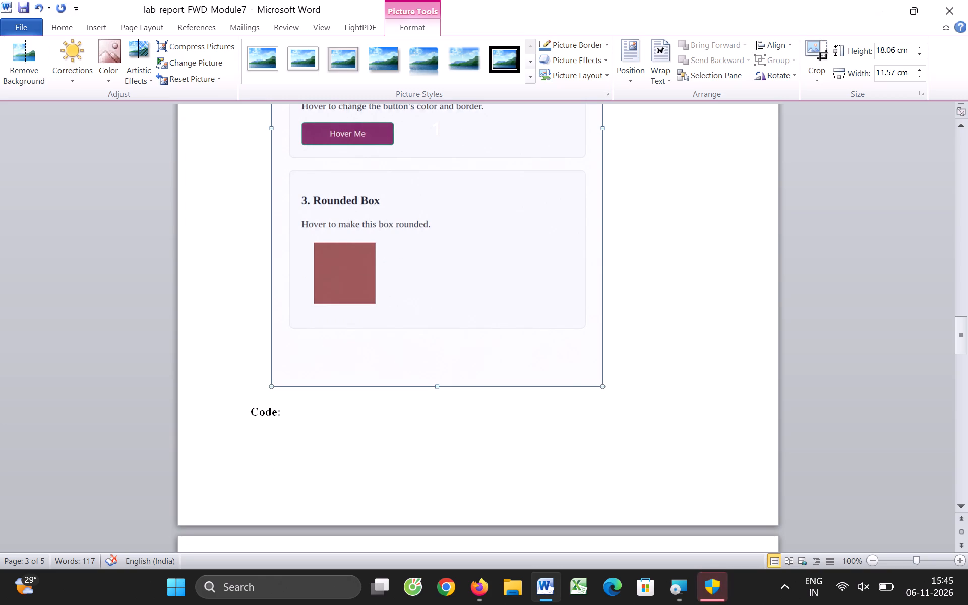
left_click_drag(601, 386, 495, 288)
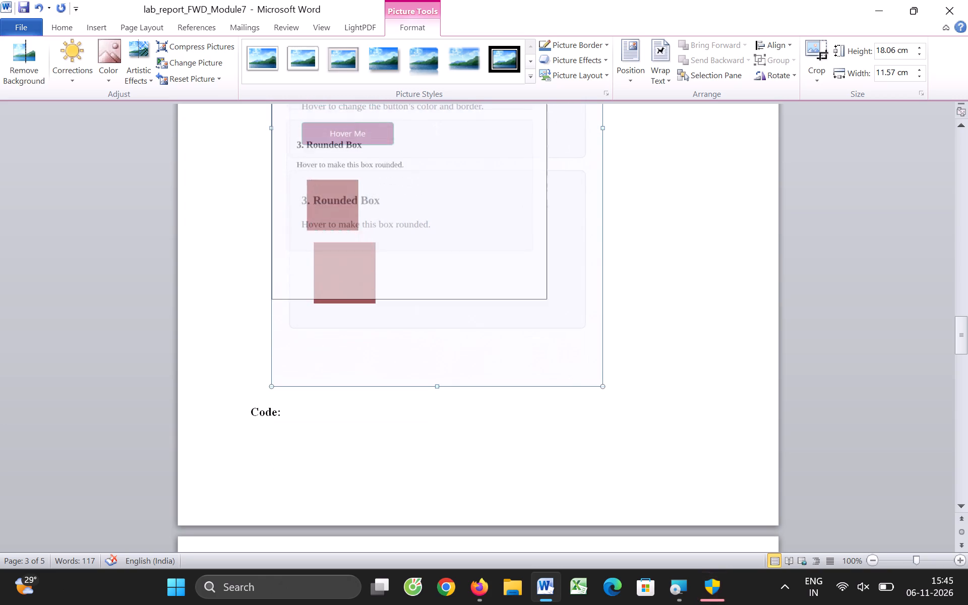
left_click_drag(495, 288, 331, 163)
scroll(331, 163, "up", 3)
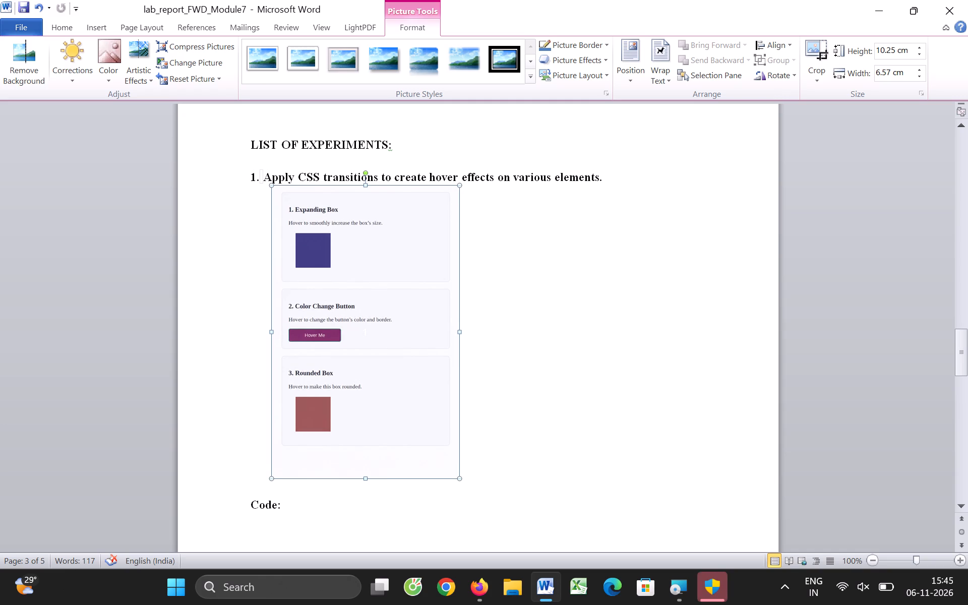
left_click_drag(458, 478, 402, 406)
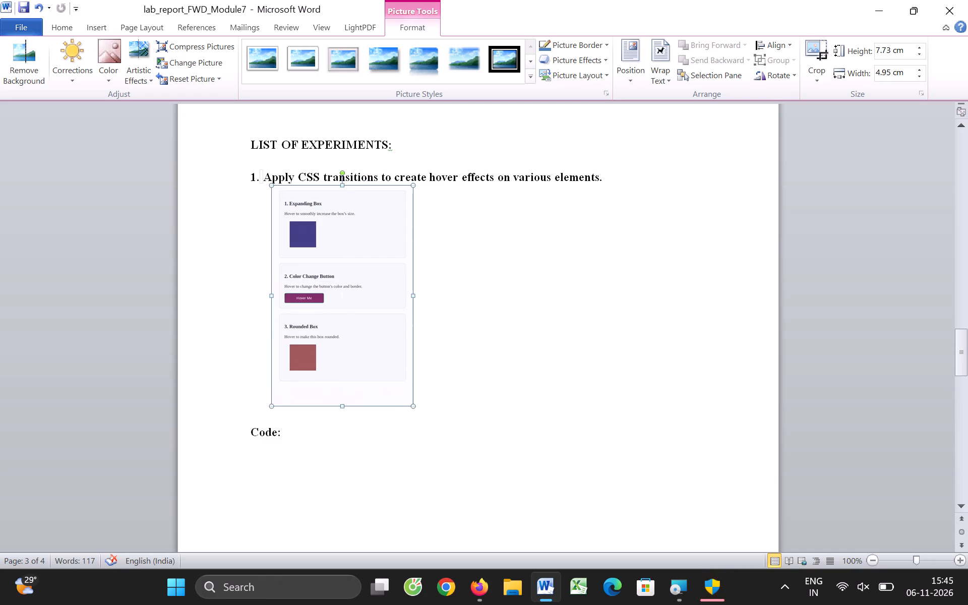
left_click_drag(411, 407, 427, 429)
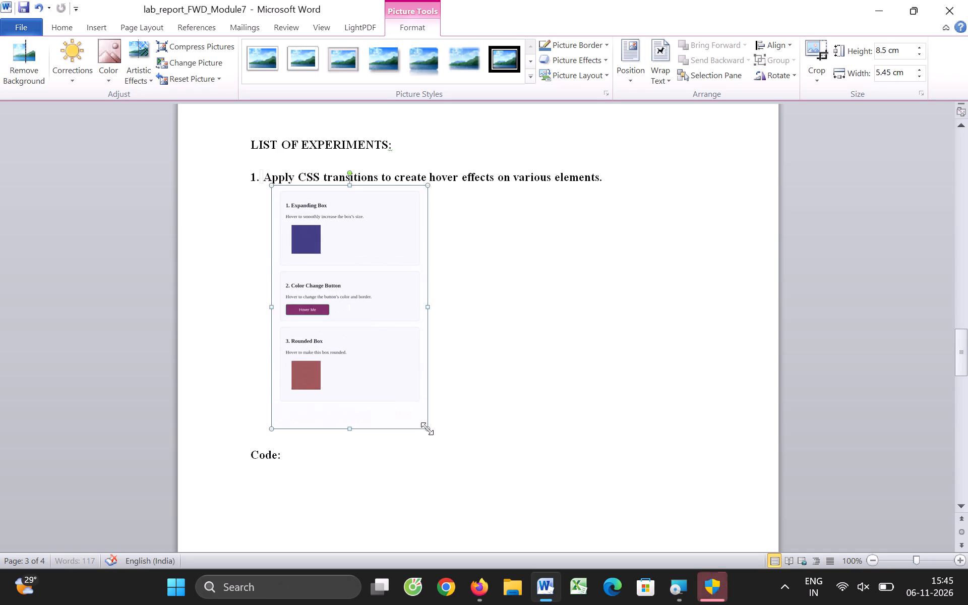
left_click(511, 439)
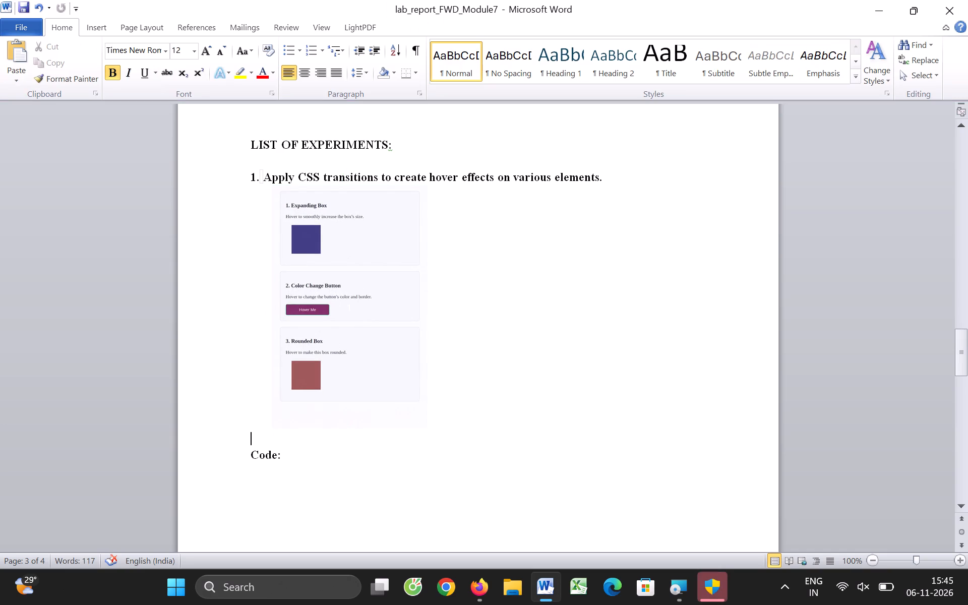
Paste the copied dark screenshot into the blank space after experiment 1's Code label and check the surrounding pages.
left_click(521, 405)
scroll(521, 405, "down", 1)
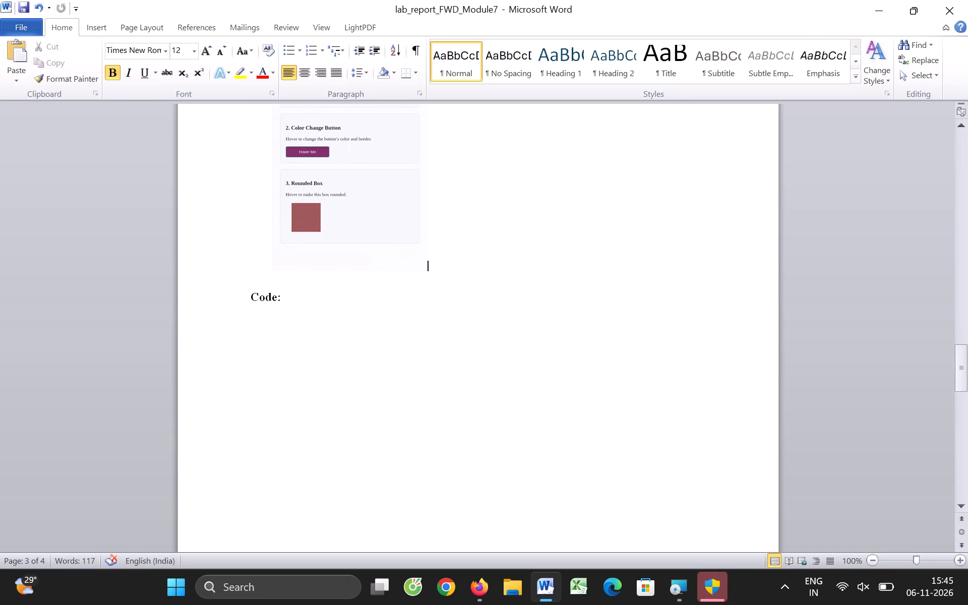
left_click(521, 405)
key("ctrl+v")
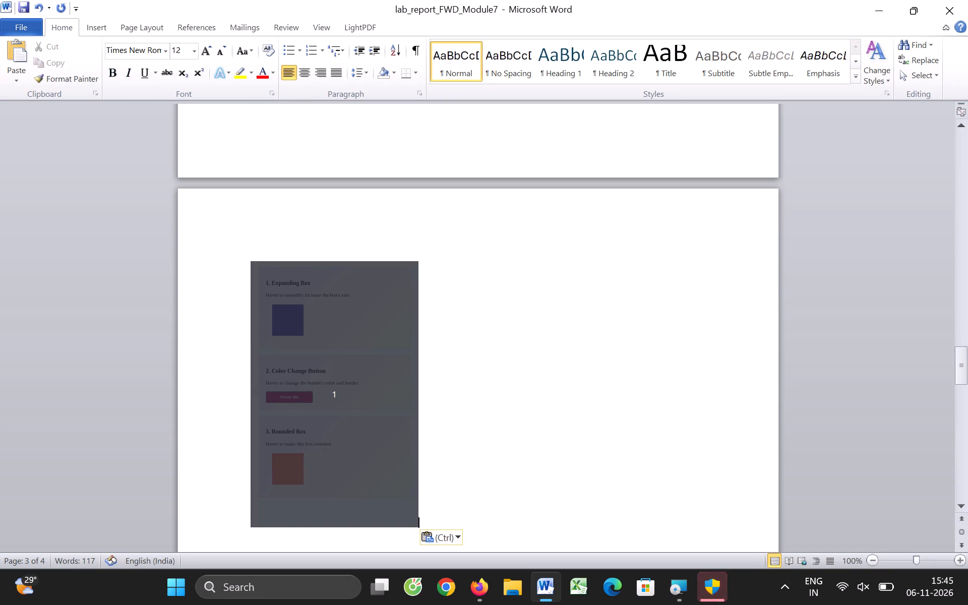
scroll(521, 405, "up", 3)
scroll(521, 405, "down", 3)
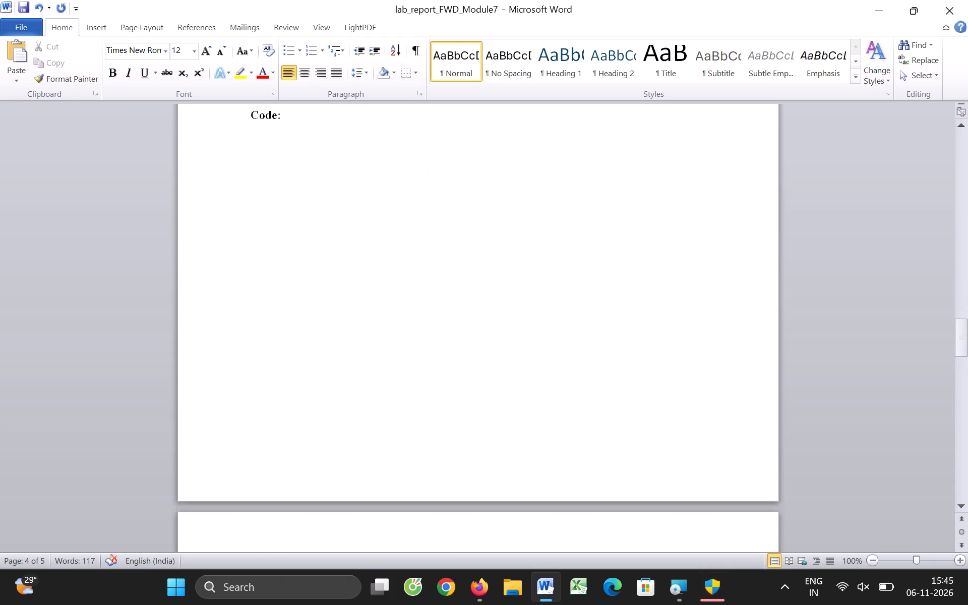
scroll(521, 405, "down", 2)
scroll(521, 405, "up", 2)
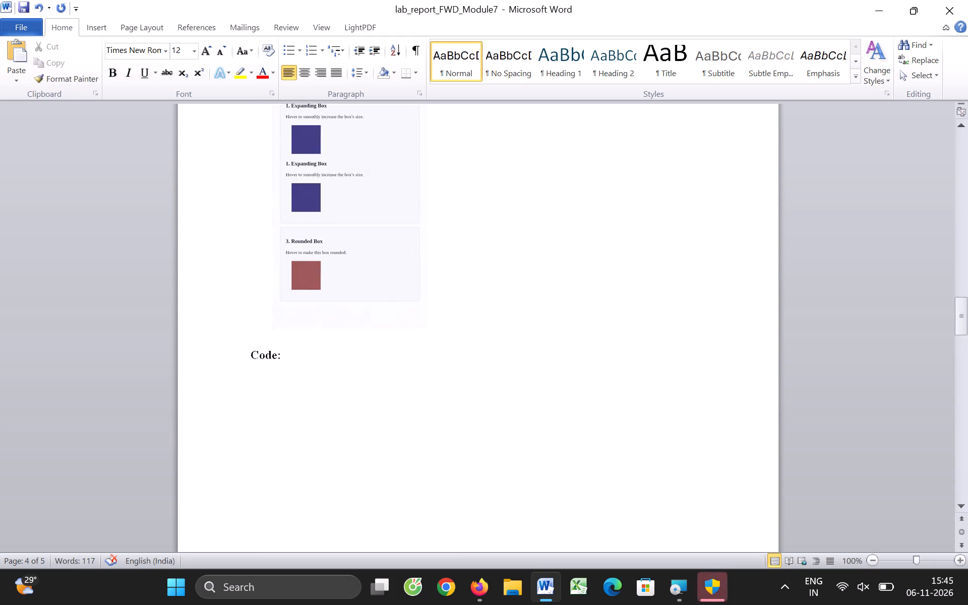
scroll(521, 405, "up", 1)
scroll(521, 405, "down", 2)
scroll(521, 405, "up", 1)
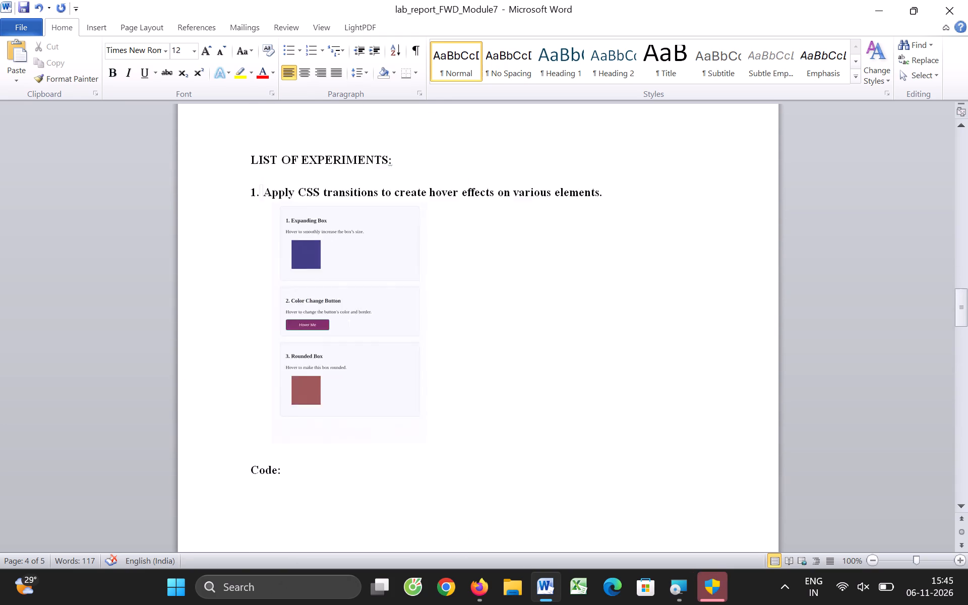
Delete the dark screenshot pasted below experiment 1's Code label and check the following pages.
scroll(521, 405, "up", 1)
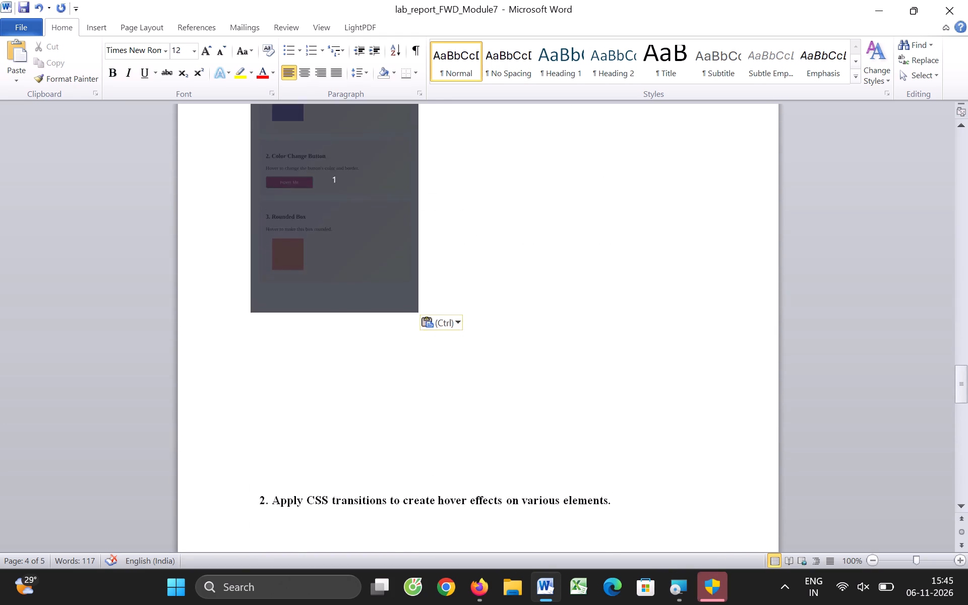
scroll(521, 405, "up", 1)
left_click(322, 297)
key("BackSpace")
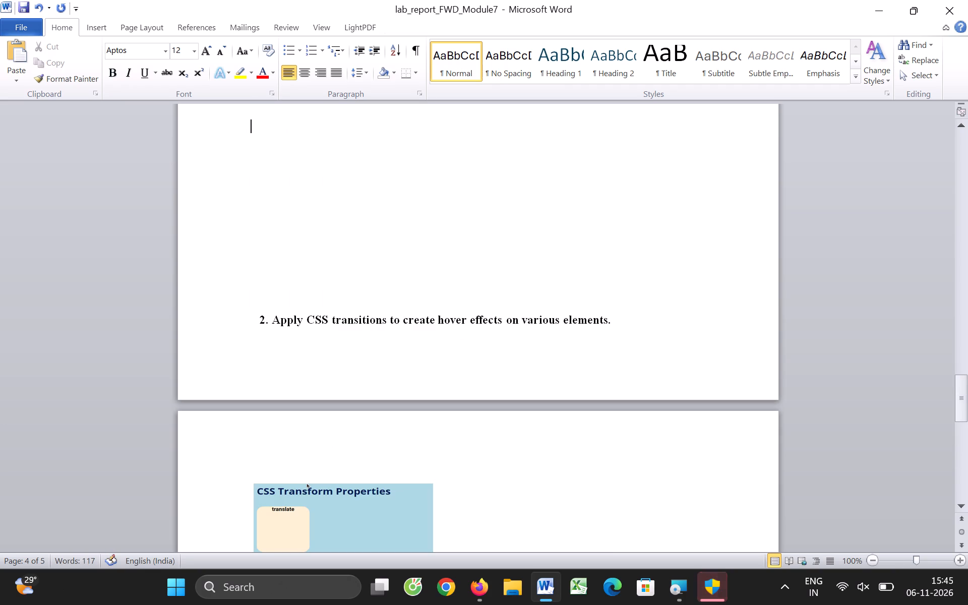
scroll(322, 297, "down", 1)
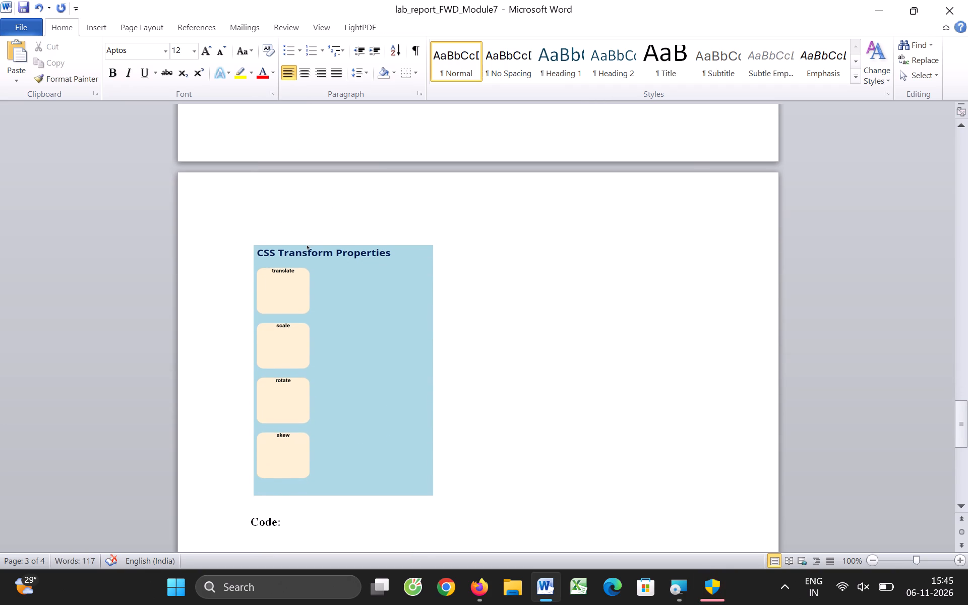
Undo both the deletion and the pasting of the dark screenshot below experiment 1's Code label.
key("ctrl+z")
key("ctrl+z")
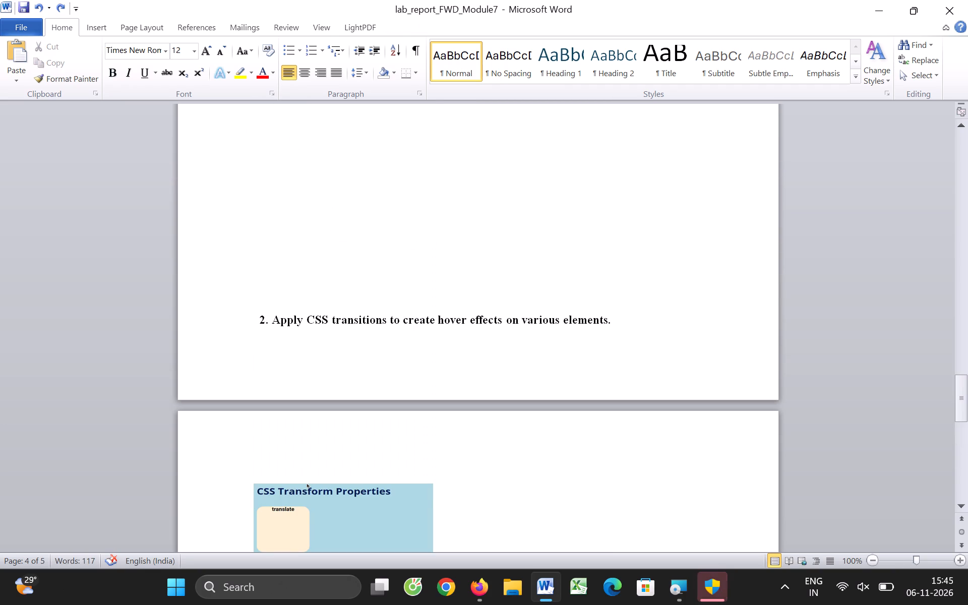
scroll(322, 297, "down", 2)
scroll(322, 297, "up", 3)
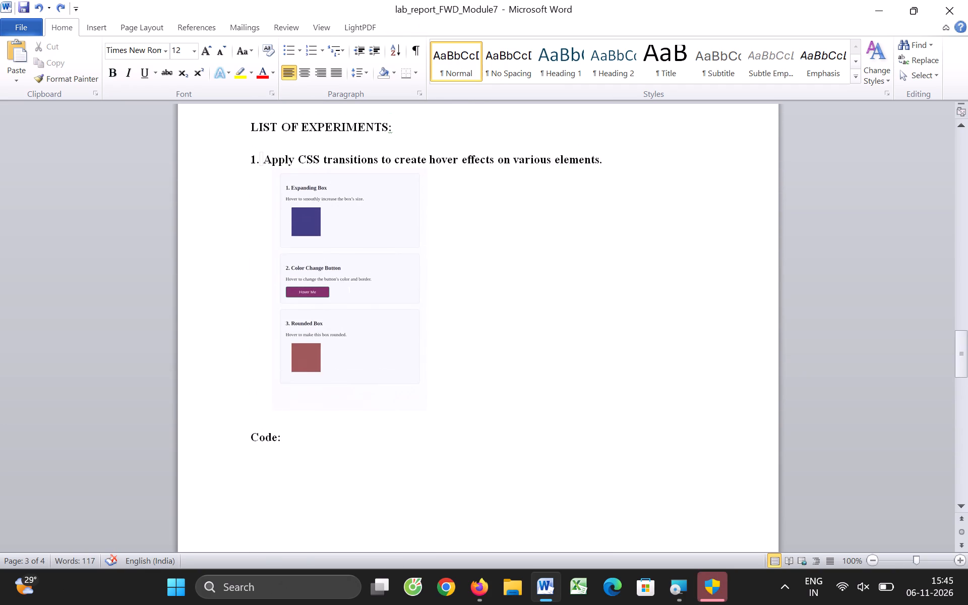
scroll(322, 297, "down", 2)
scroll(322, 297, "up", 1)
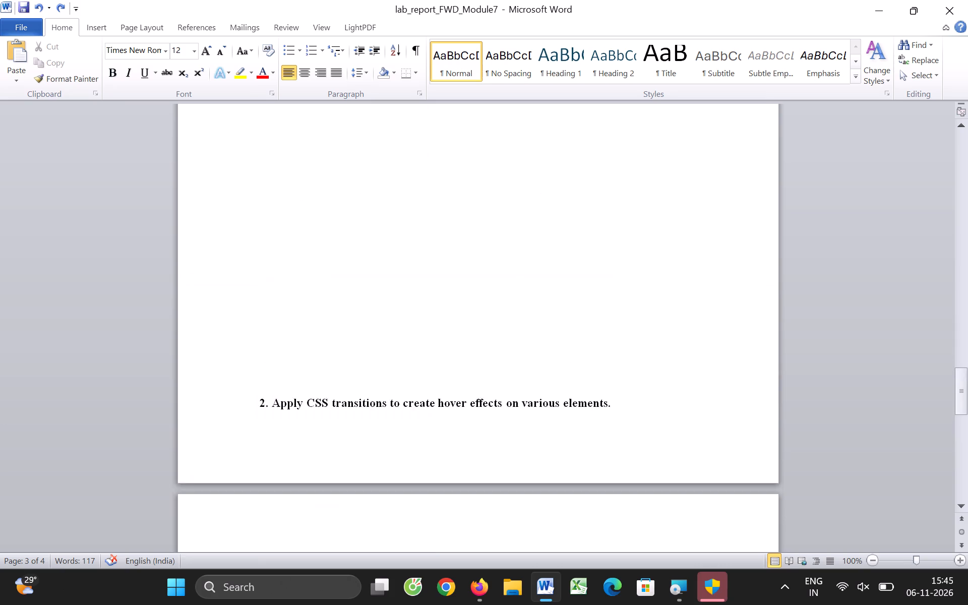
Undo the last size change of the brightened picture under experiment 1 and deselect it.
scroll(322, 297, "up", 1)
key("ctrl+z")
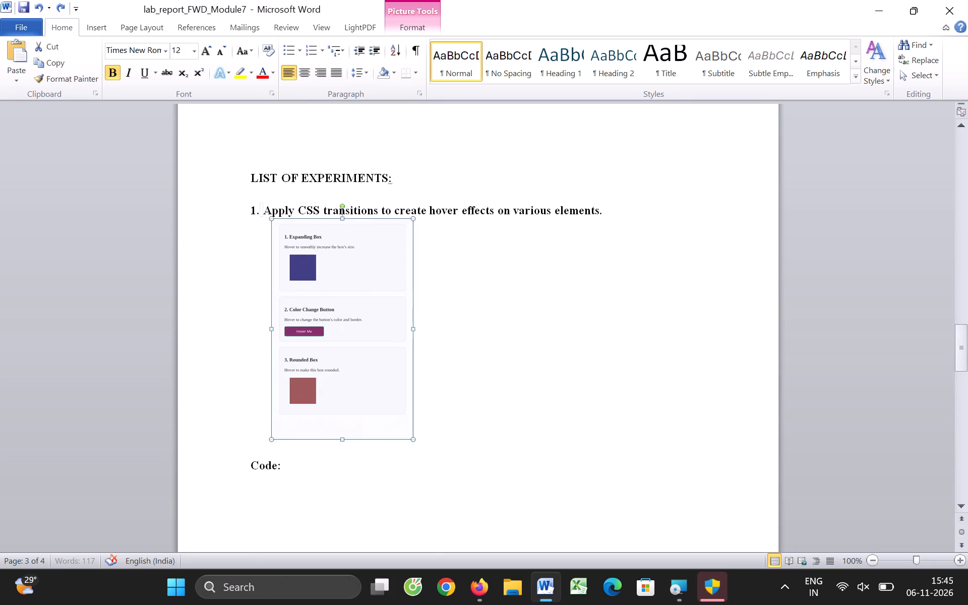
left_click(468, 340)
Examine experiment 1's picture, the blank space after its Code label and the experiment 2 section that follows.
scroll(468, 340, "down", 1)
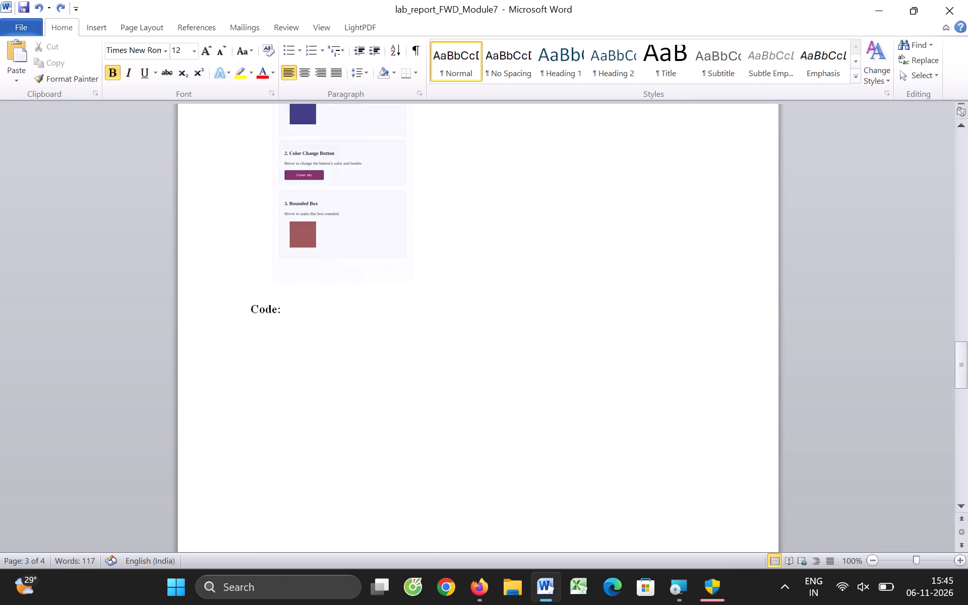
scroll(468, 340, "down", 2)
scroll(468, 340, "up", 2)
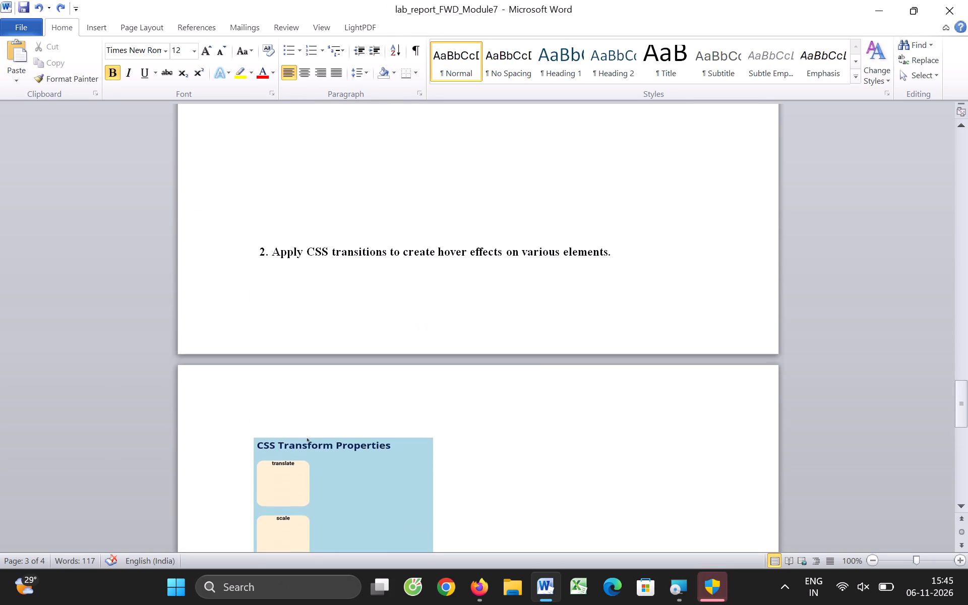
scroll(468, 340, "up", 1)
scroll(468, 340, "down", 1)
scroll(468, 340, "up", 3)
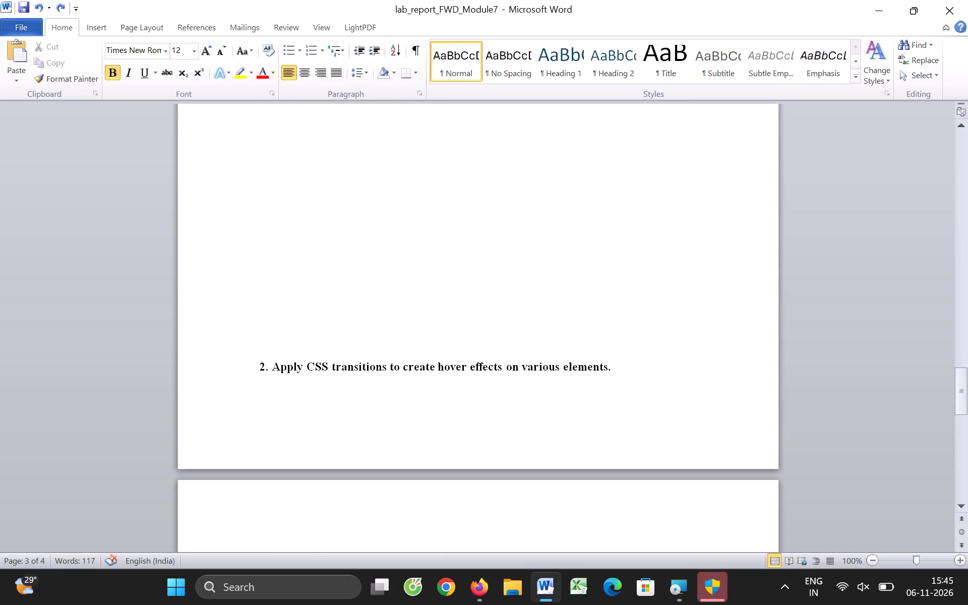
scroll(468, 340, "up", 2)
scroll(468, 340, "down", 1)
scroll(468, 340, "up", 1)
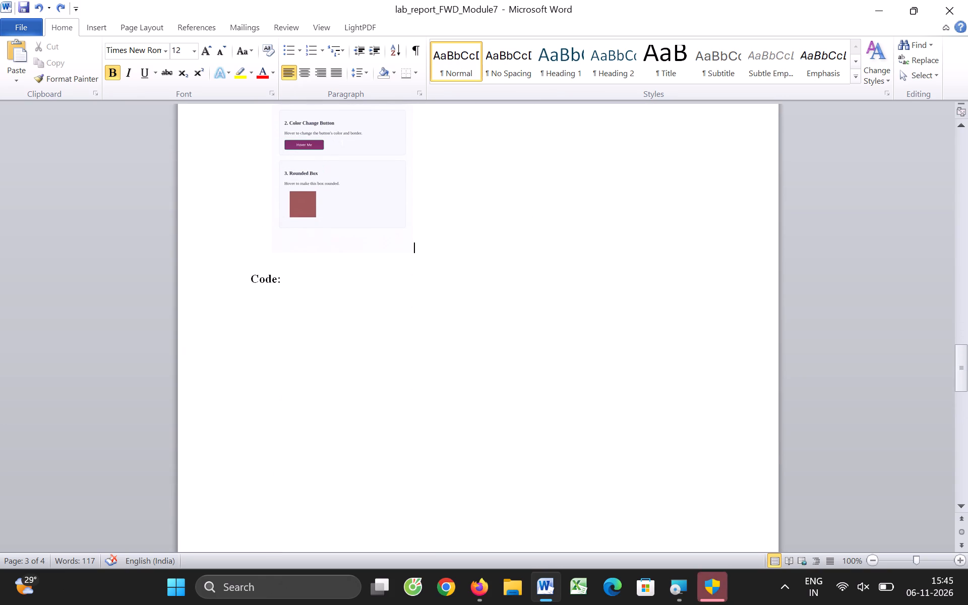
scroll(468, 340, "up", 1)
left_click(363, 307)
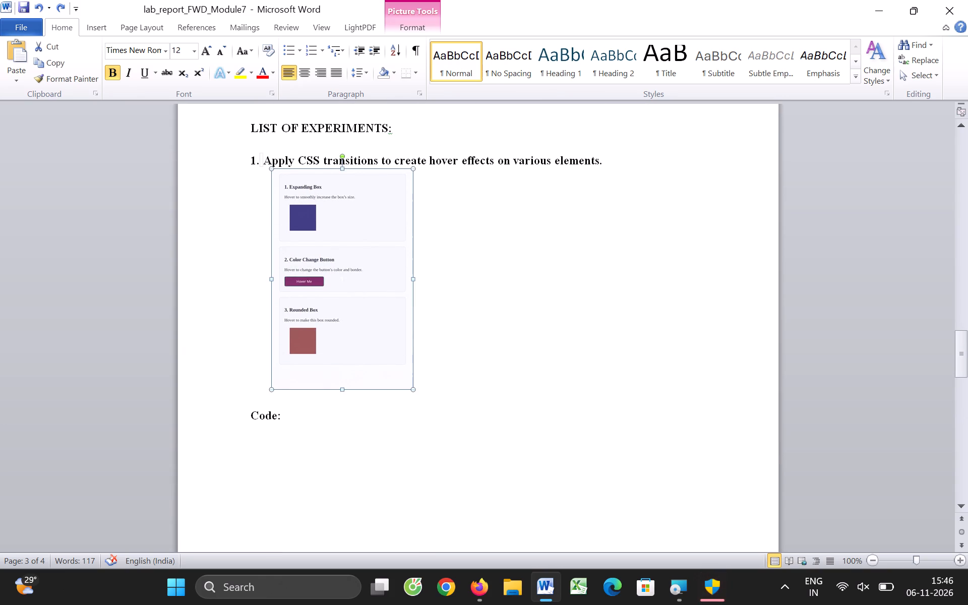
left_click(363, 307)
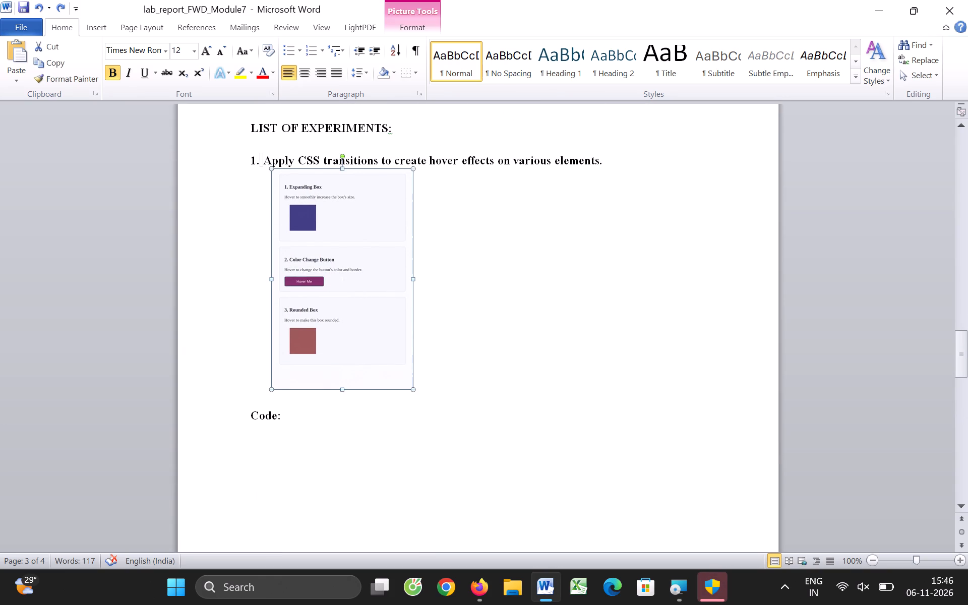
left_click(482, 309)
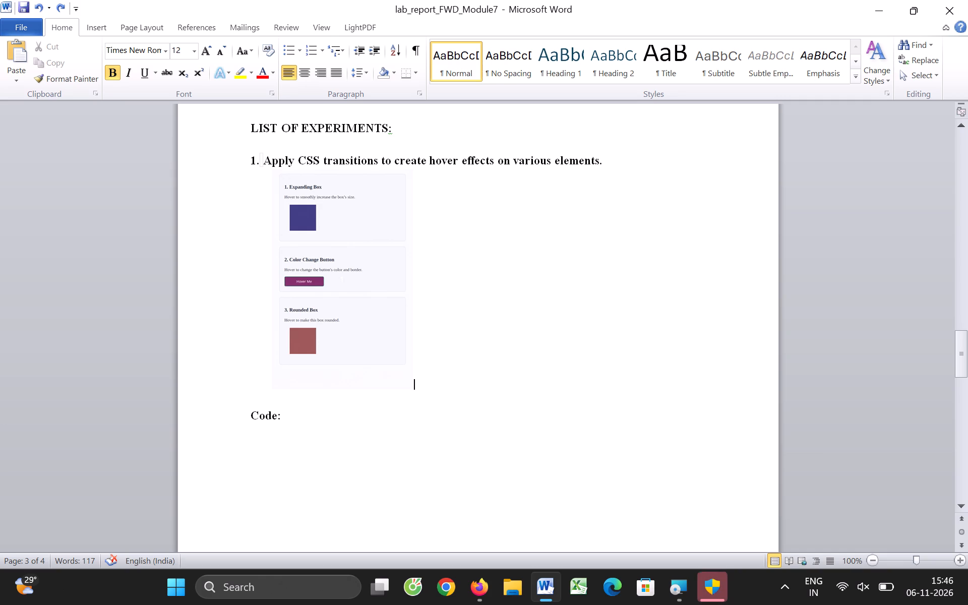
scroll(482, 309, "down", 1)
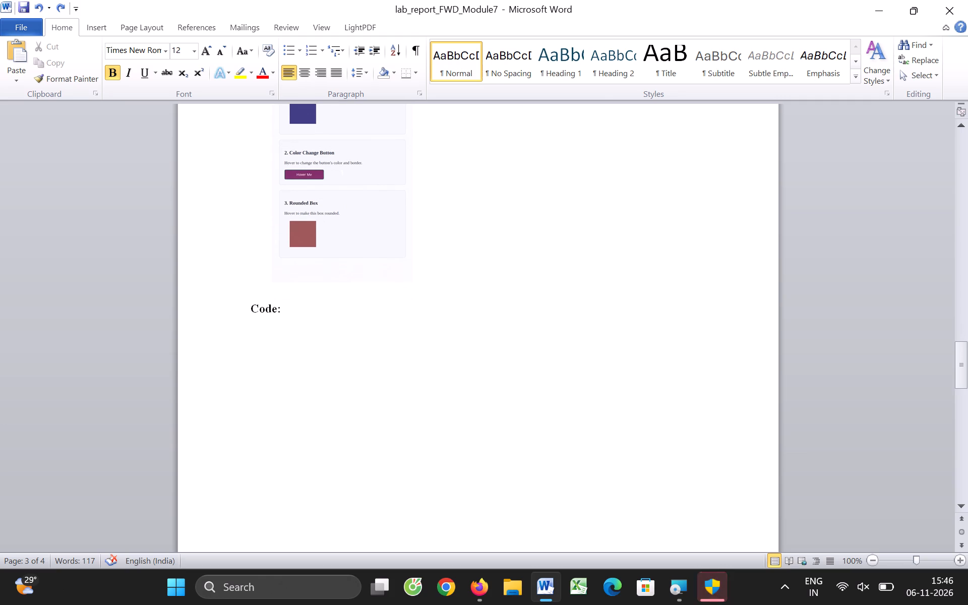
scroll(482, 309, "down", 1)
left_click(382, 299)
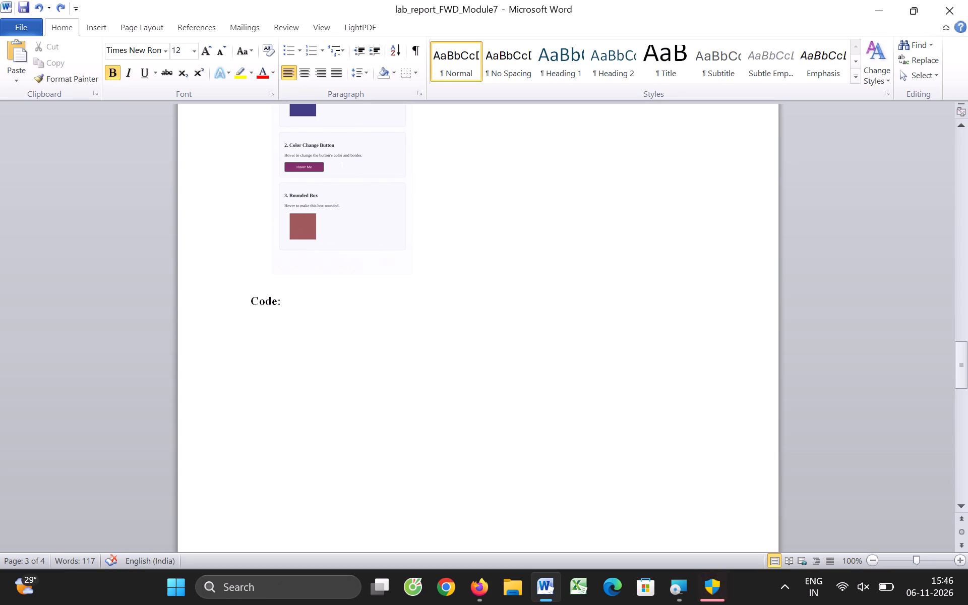
scroll(376, 289, "up", 1)
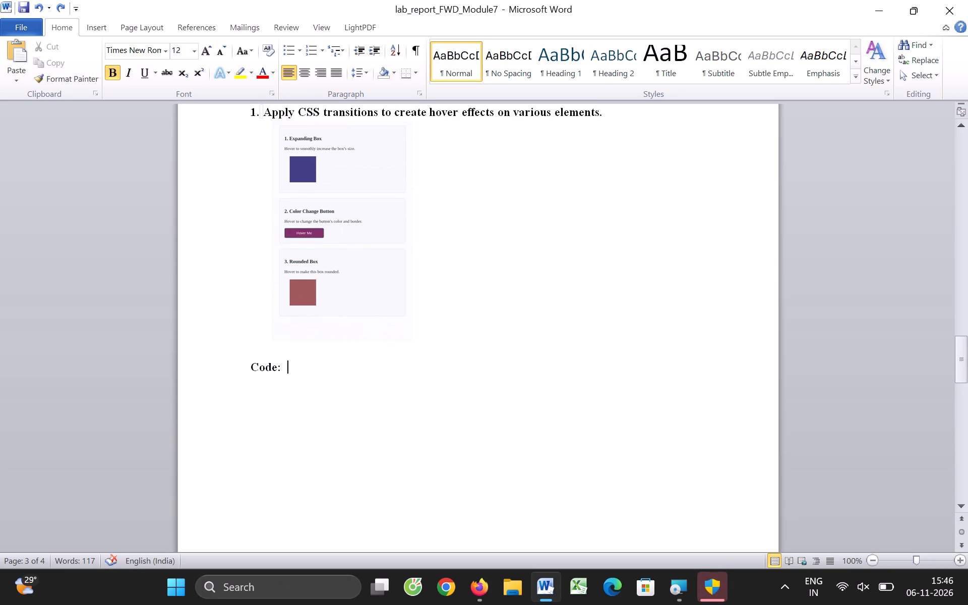
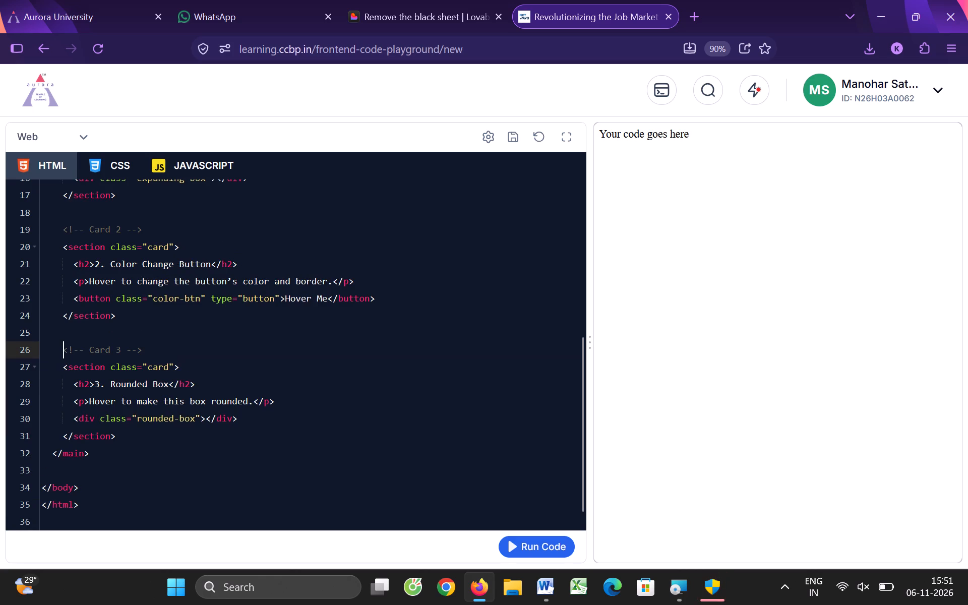
left_click(152, 347)
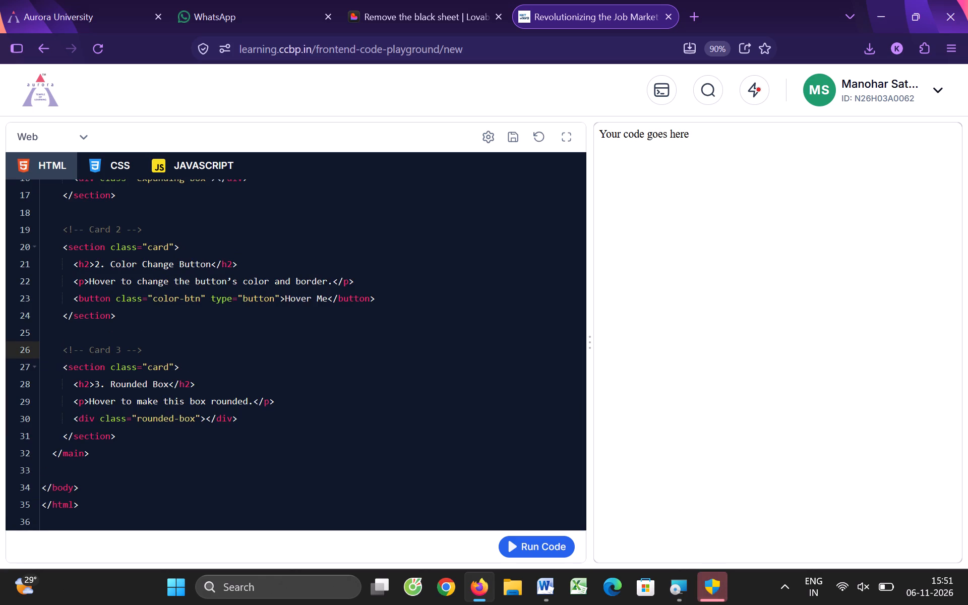
key("BackSpace")
key("BackSpace")
key("BackSpace")
key("BackSpace")
key("BackSpace")
key("BackSpace")
key("BackSpace")
key("BackSpace")
key("BackSpace")
key("BackSpace")
key("BackSpace")
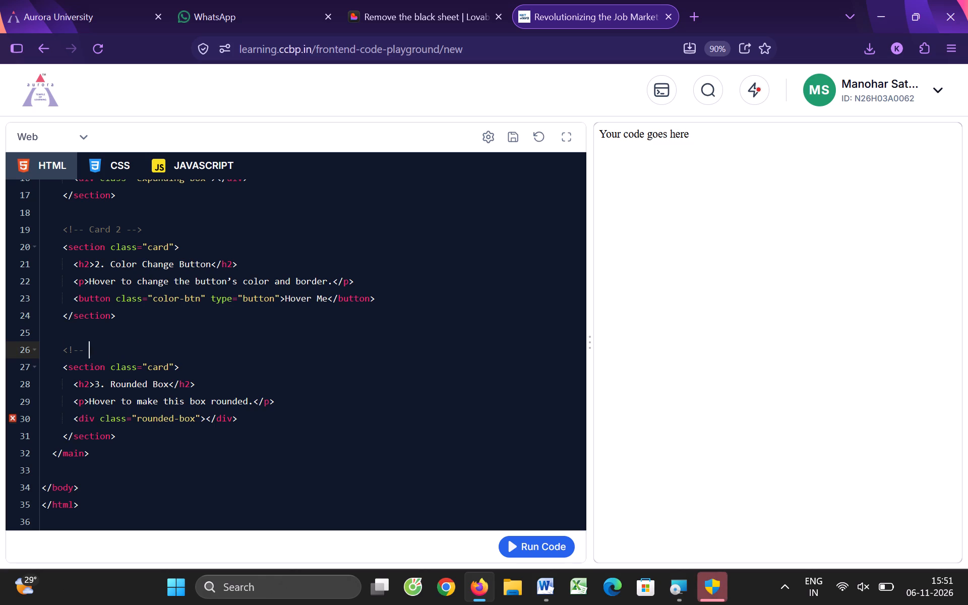
key("BackSpace")
key("BackSpace")
key("BackSpace")
key("BackSpace")
key("BackSpace")
key("BackSpace")
key("BackSpace")
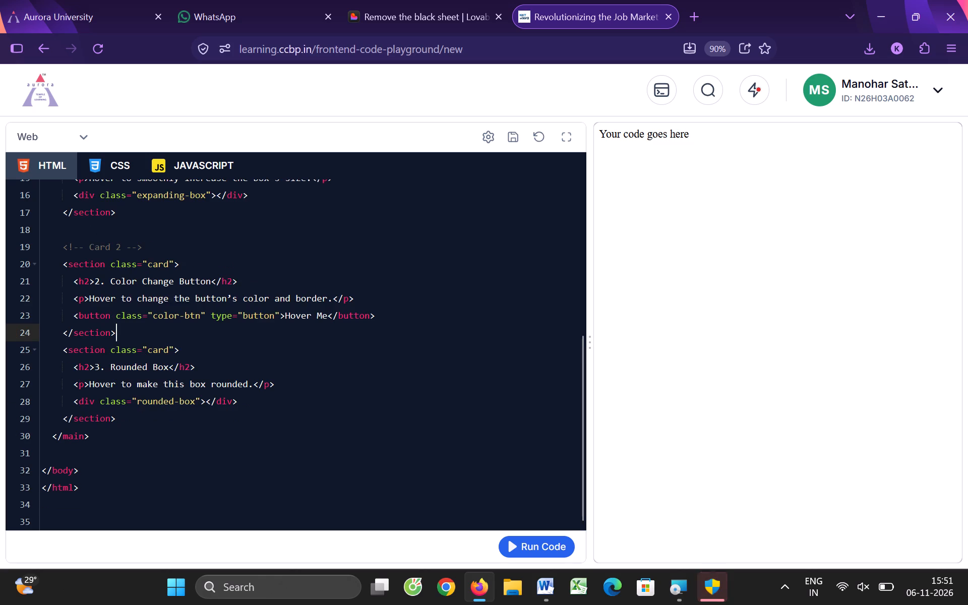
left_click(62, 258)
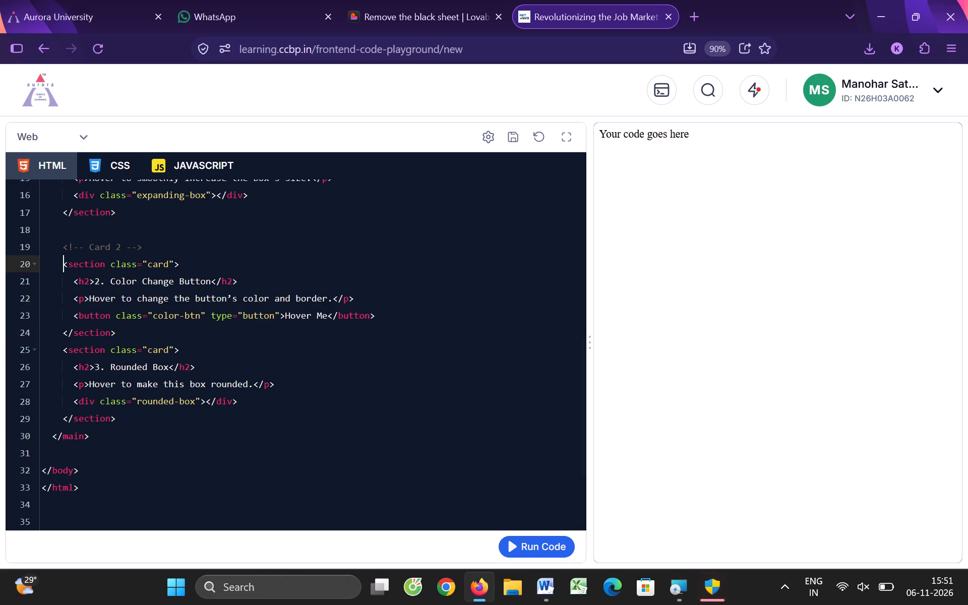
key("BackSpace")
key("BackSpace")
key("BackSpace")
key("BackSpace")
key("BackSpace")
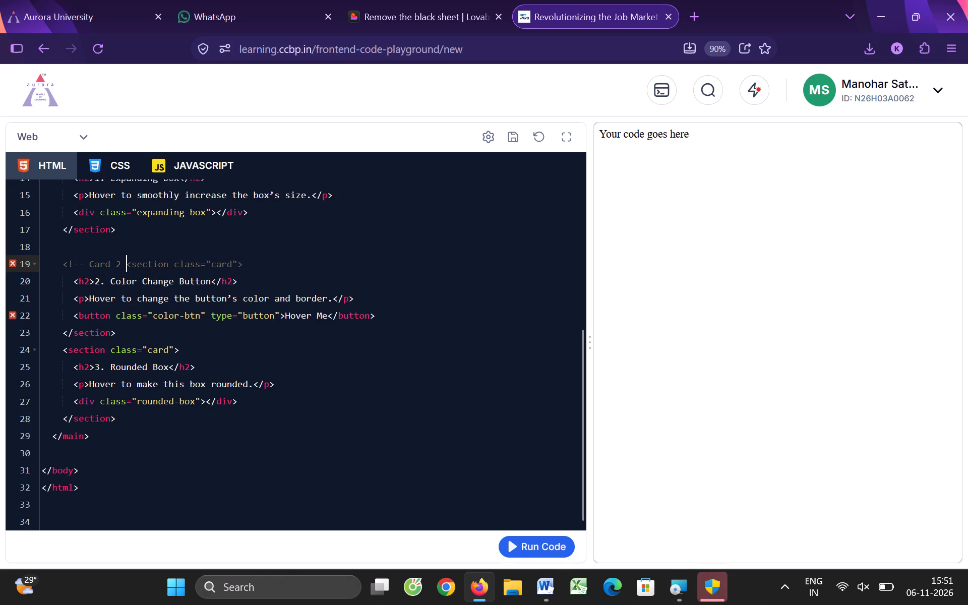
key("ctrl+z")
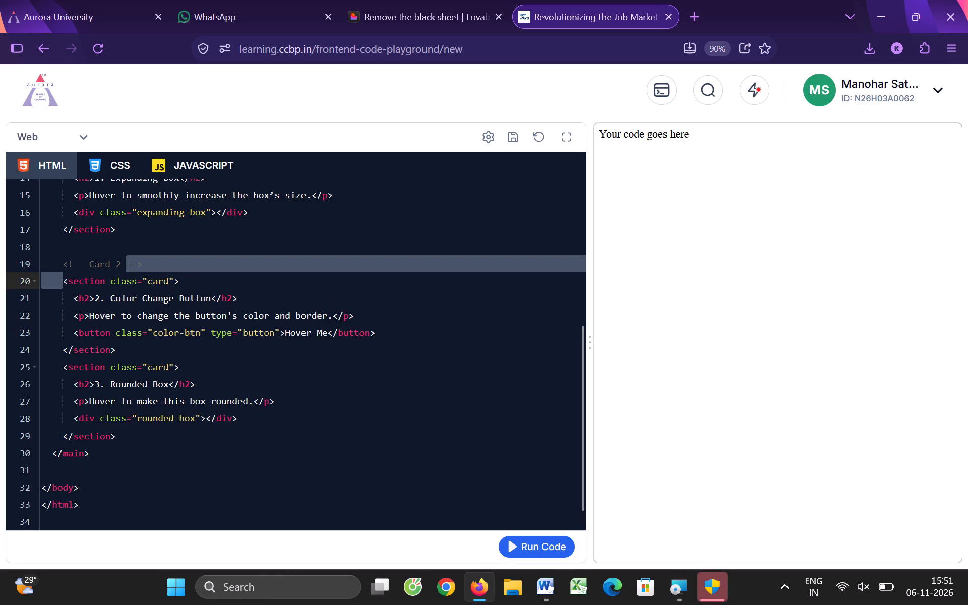
Delete the "Card 2" comment and the blank line above it, before the Color Change Button section.
left_click(154, 266)
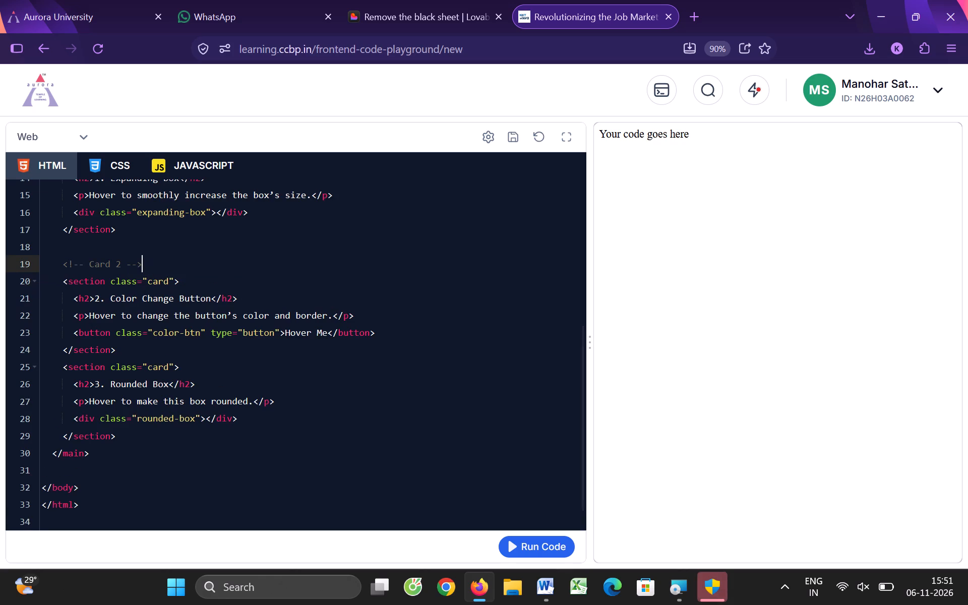
key("BackSpace")
key("BackSpace")
key("BackSpace")
key("BackSpace")
key("BackSpace")
key("BackSpace")
key("BackSpace")
key("BackSpace")
key("BackSpace")
key("BackSpace")
key("BackSpace")
key("BackSpace")
key("BackSpace")
key("BackSpace")
key("BackSpace")
key("BackSpace")
key("BackSpace")
key("BackSpace")
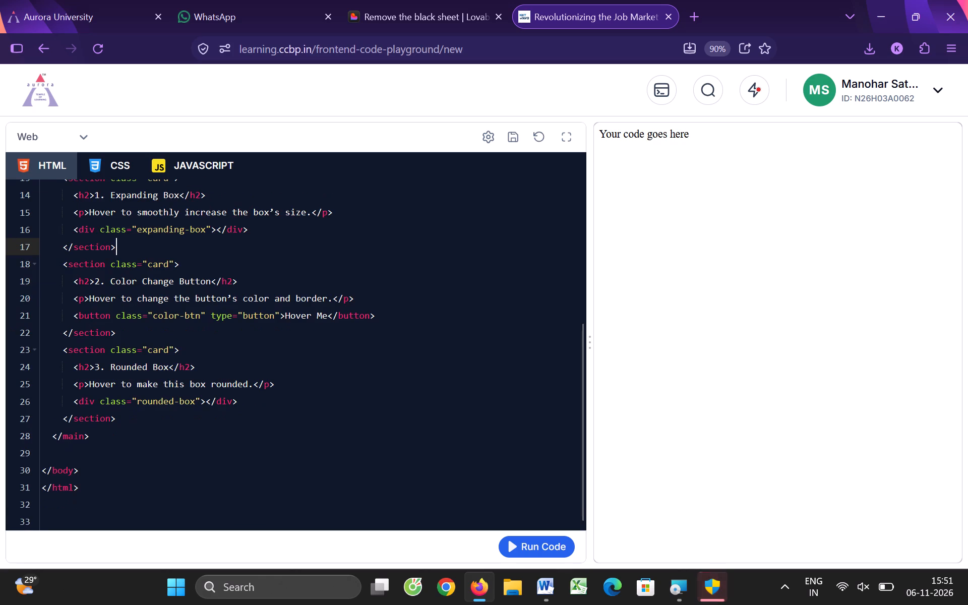
Delete the "Card 1" comment line between the main container tag and the Expanding Box section.
scroll(233, 257, "up", 3)
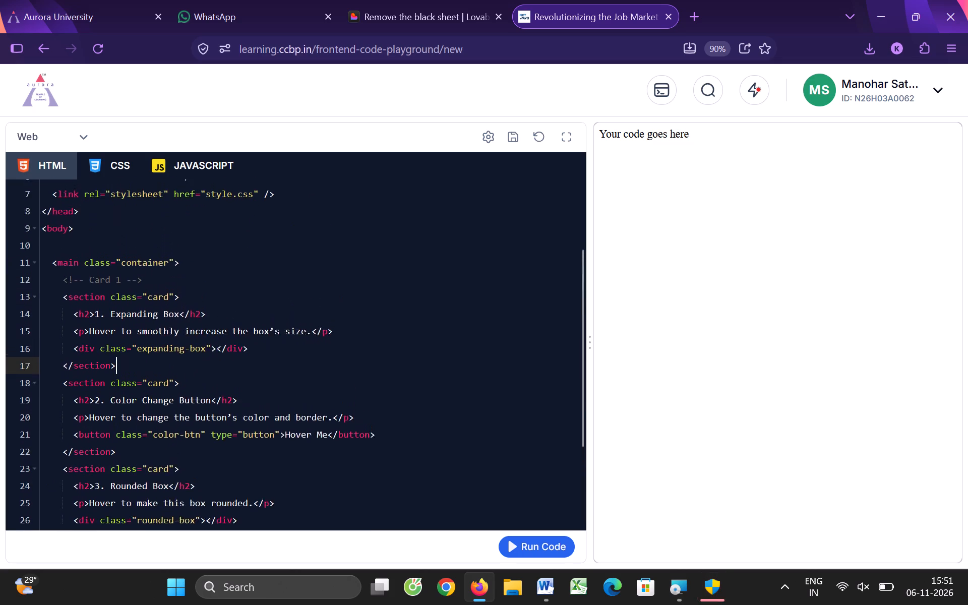
scroll(233, 257, "up", 1)
left_click(170, 318)
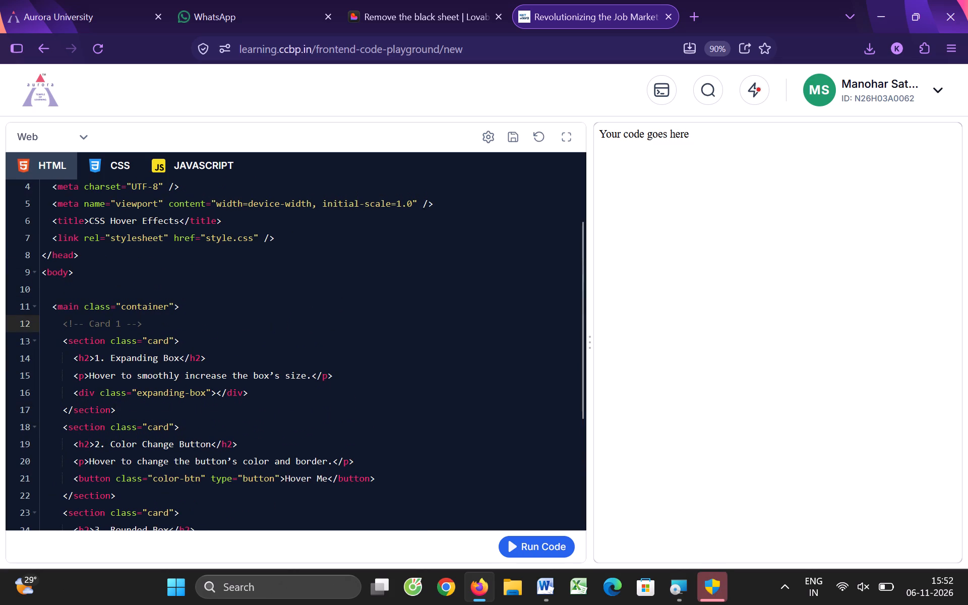
key("BackSpace")
key("BackSpace")
key("BackSpace")
key("BackSpace")
key("BackSpace")
key("BackSpace")
key("BackSpace")
key("BackSpace")
key("BackSpace")
key("BackSpace")
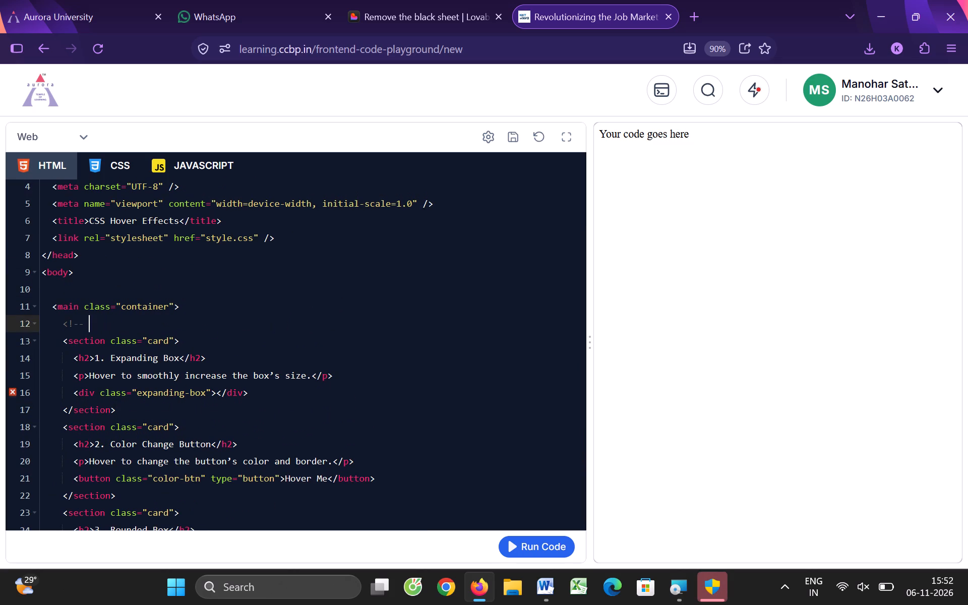
key("BackSpace")
key("BackSpace")
key("BackSpace")
key("BackSpace")
key("BackSpace")
key("BackSpace")
key("BackSpace")
Remove the blank line between the opening body tag and the main container tag.
scroll(170, 318, "up", 1)
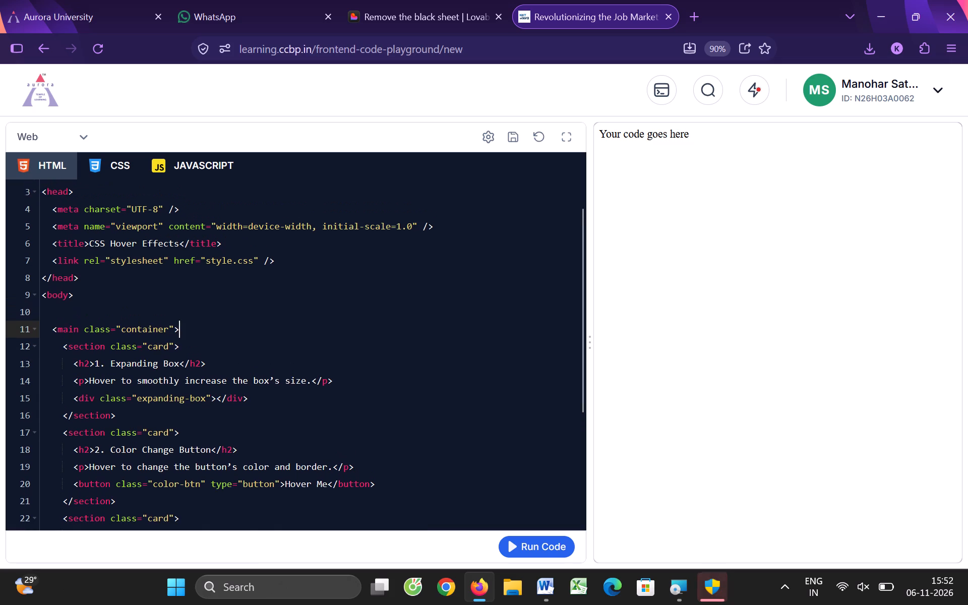
left_click(170, 318)
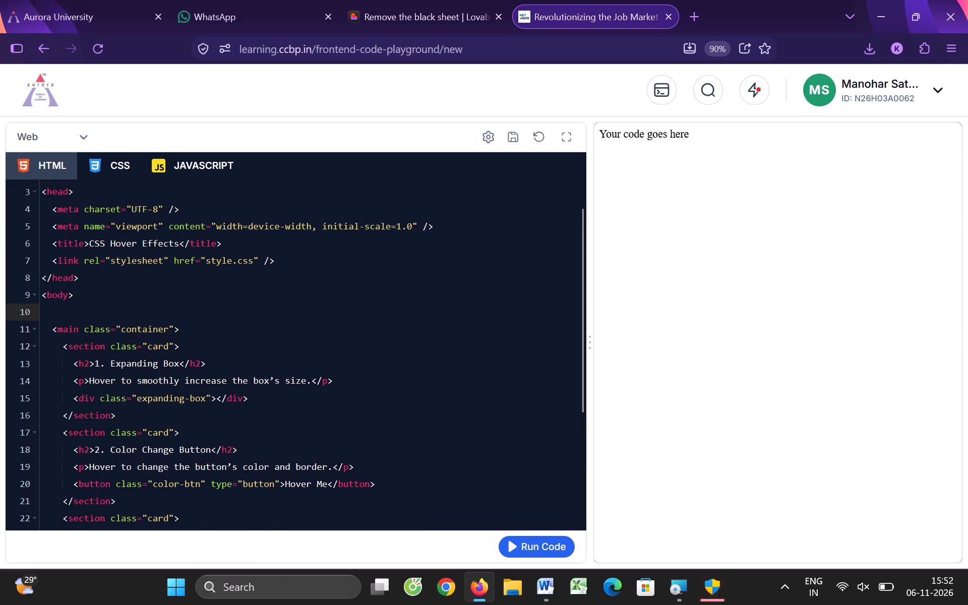
left_click(146, 321)
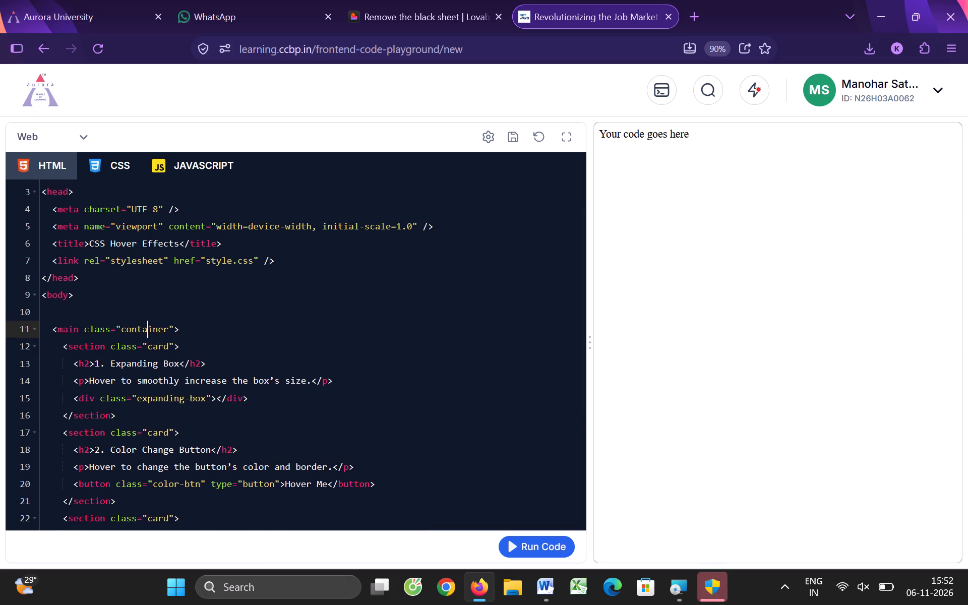
left_click(181, 329)
left_click(174, 324)
left_click(174, 319)
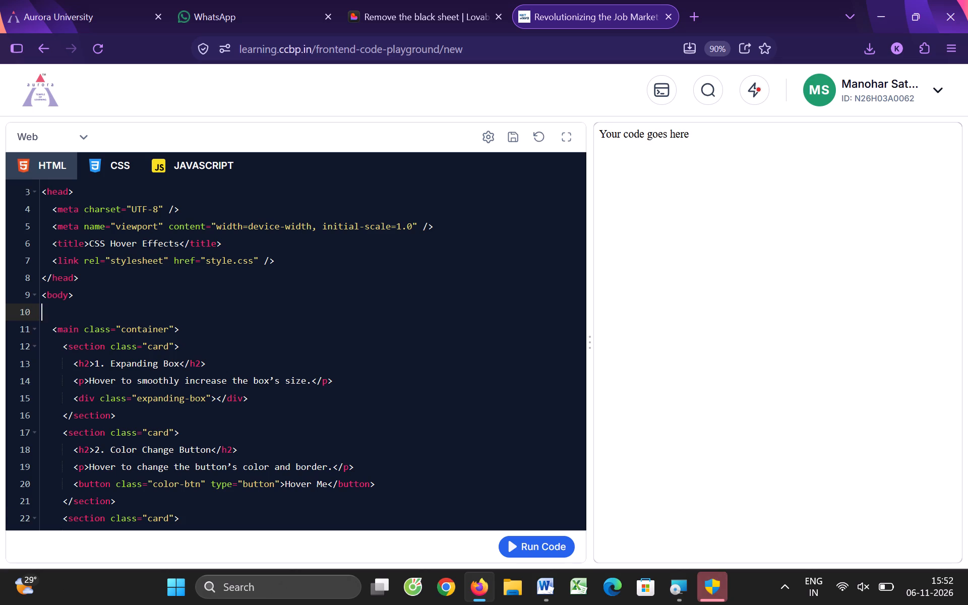
left_click(174, 319)
key("BackSpace")
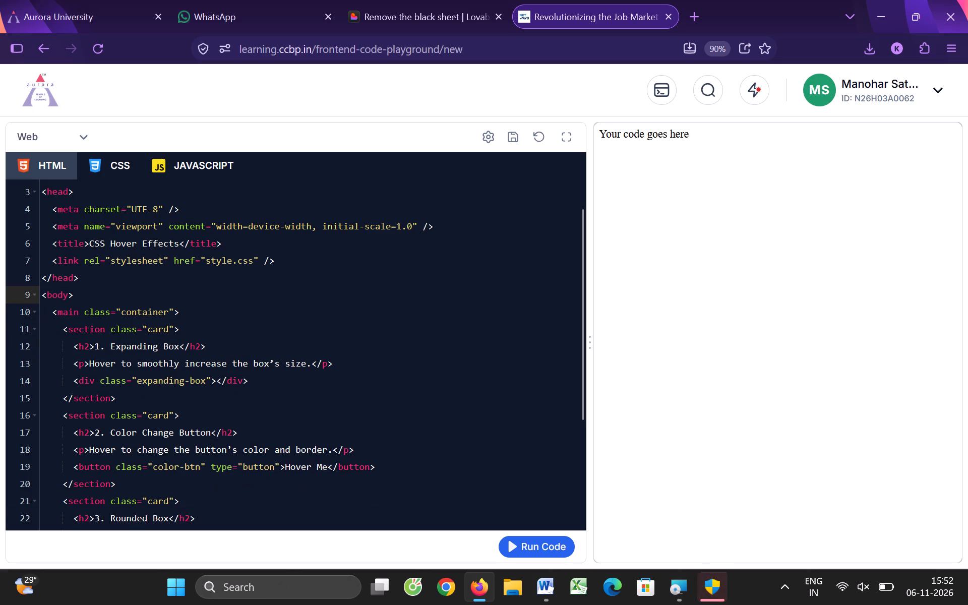
In the playground's CSS code, delete the "3. Rounded Box" comment and the blank line above it.
left_click(101, 156)
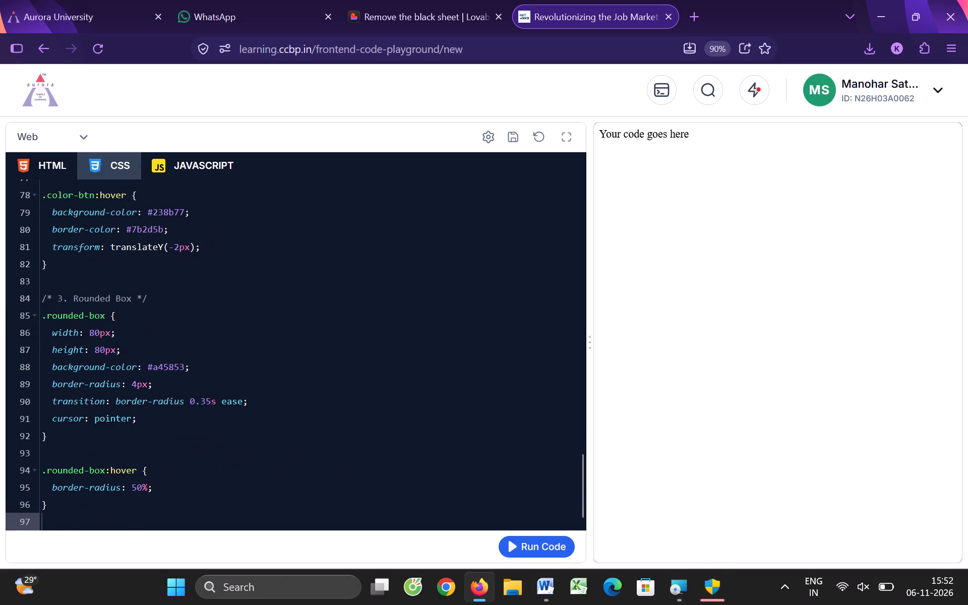
scroll(198, 383, "down", 5)
scroll(198, 383, "up", 3)
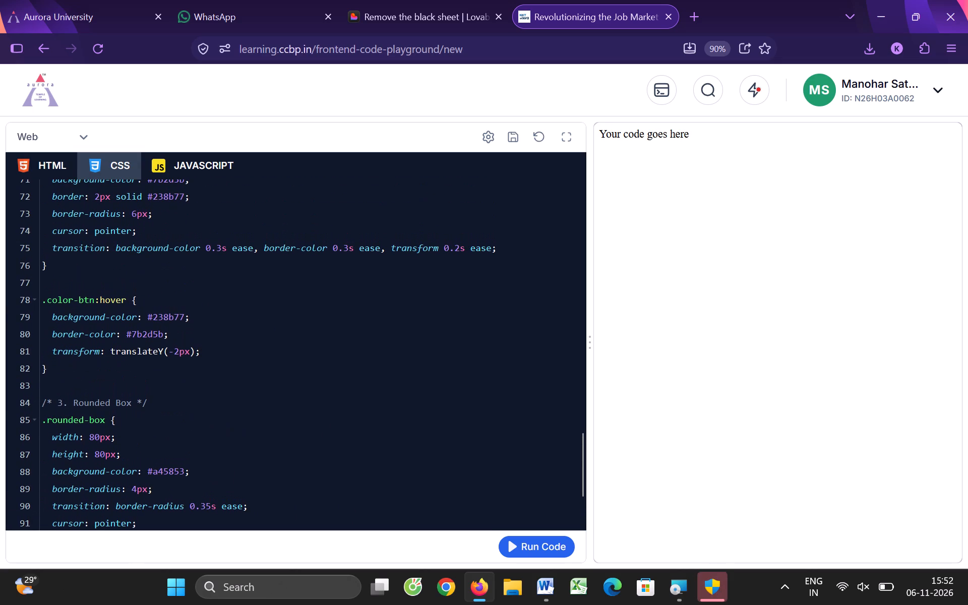
left_click(148, 398)
key("BackSpace")
key("BackSpace")
key("BackSpace")
key("BackSpace")
key("BackSpace")
key("BackSpace")
key("BackSpace")
key("BackSpace")
key("BackSpace")
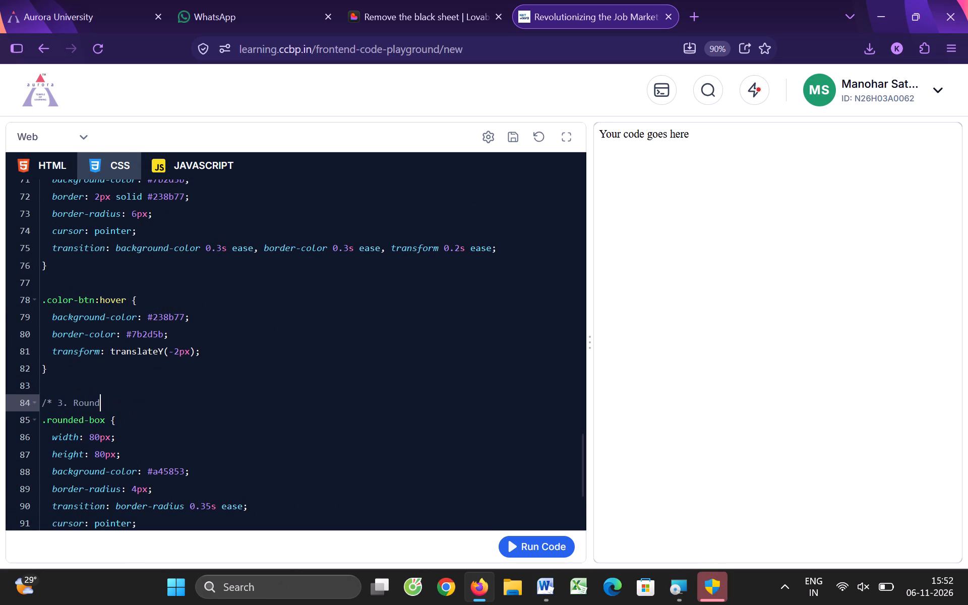
key("BackSpace")
key("BackSpace")
key("BackSpace")
key("BackSpace")
key("BackSpace")
key("BackSpace")
key("BackSpace")
key("BackSpace")
key("BackSpace")
key("BackSpace")
key("BackSpace")
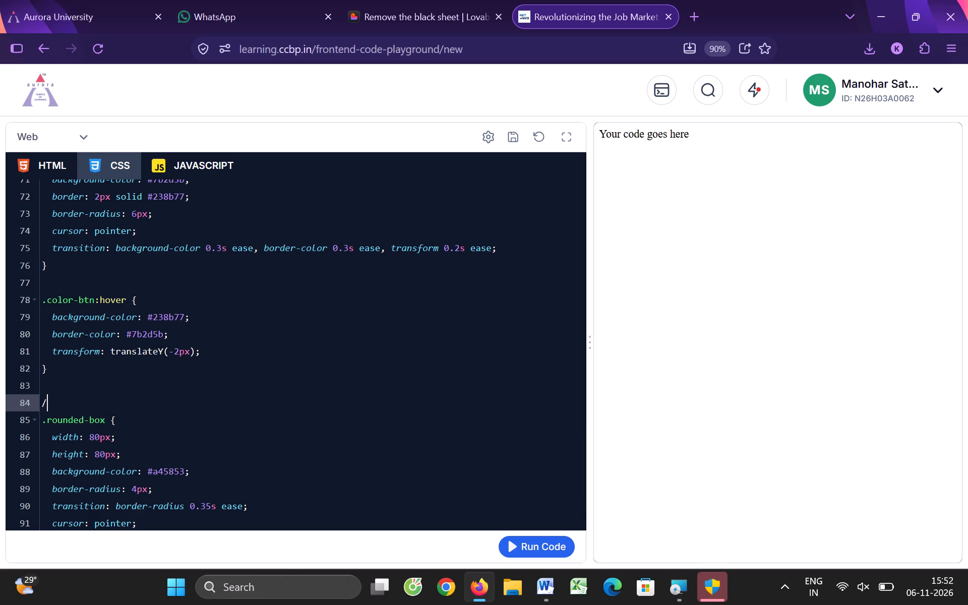
key("BackSpace")
key("BackSpace")
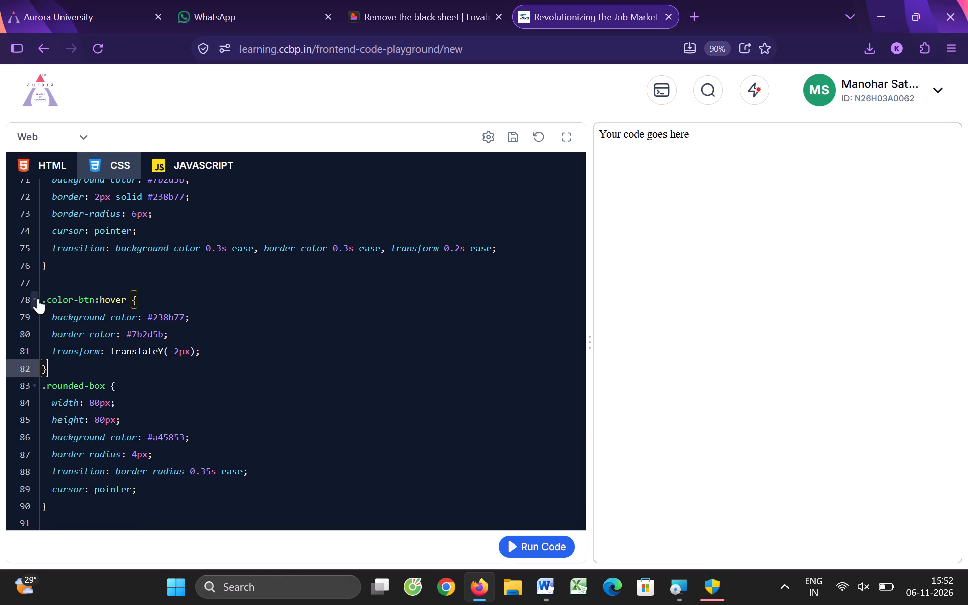
Remove the blank line above the .color-btn:hover rule in the CSS code.
left_click(133, 282)
left_click(133, 282)
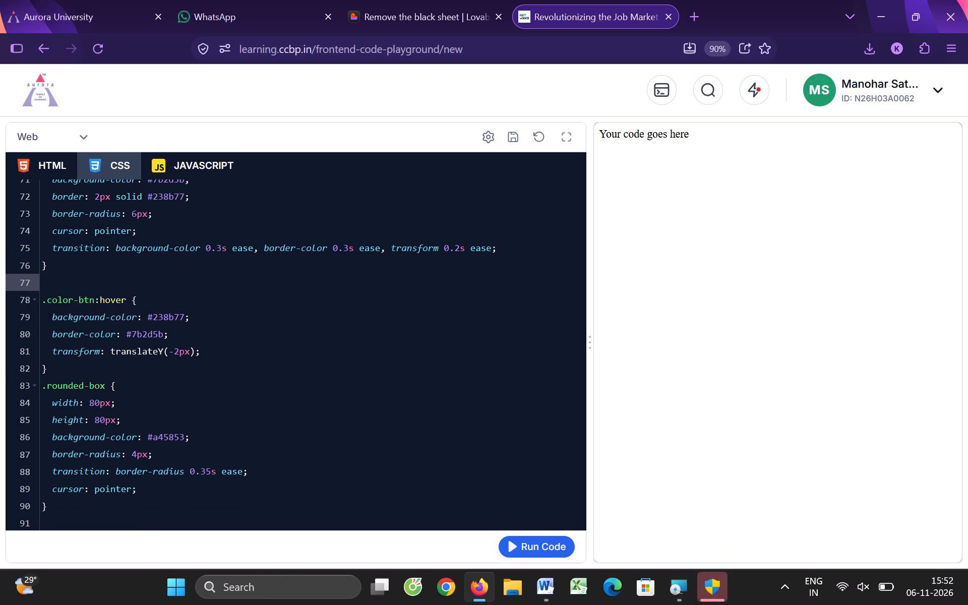
key("BackSpace")
Delete the "2. Color Change Button" comment line above the .color-btn rule in the CSS code.
scroll(133, 282, "up", 2)
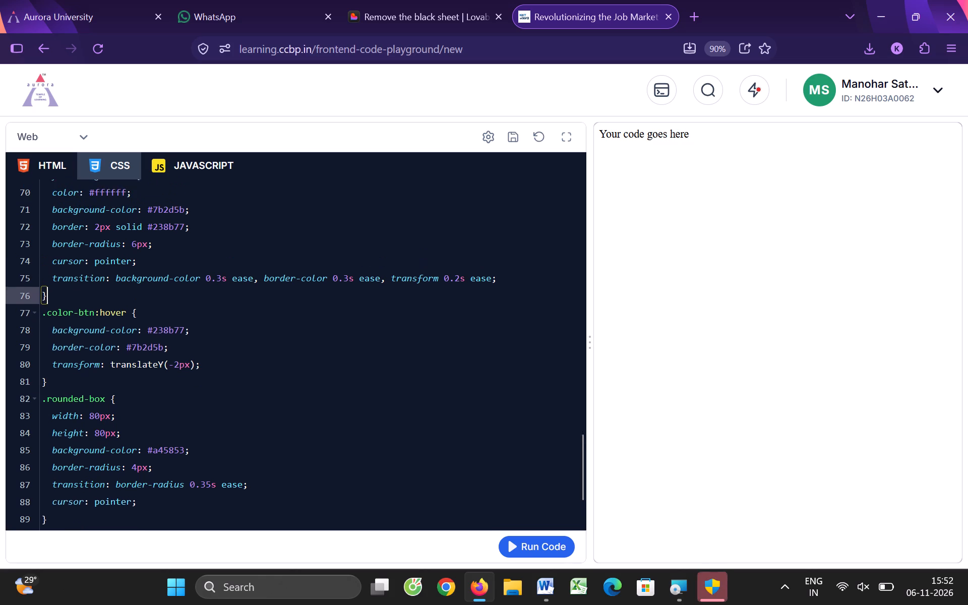
scroll(133, 282, "up", 2)
left_click(196, 443)
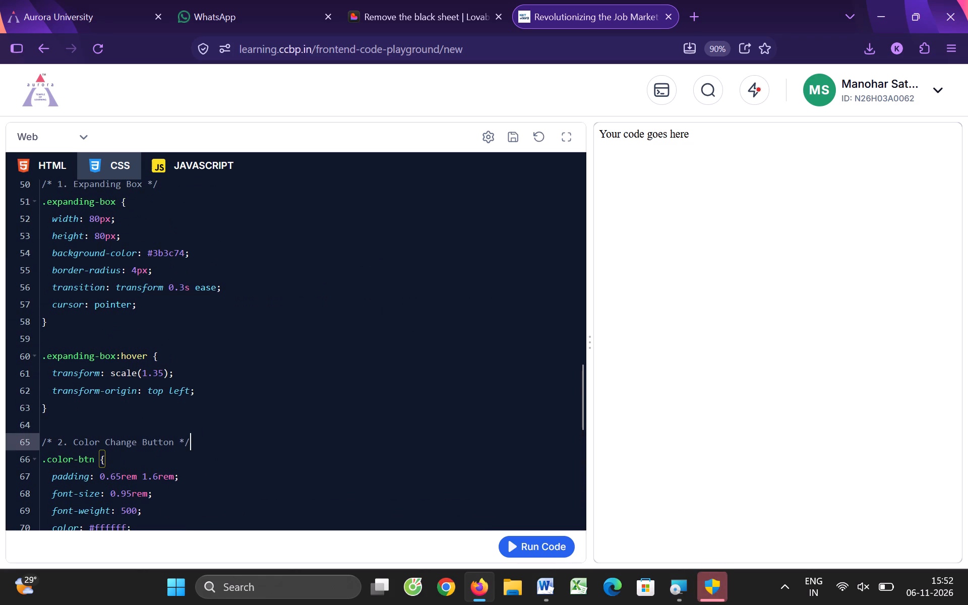
key("BackSpace")
key("BackSpace")
key("BackSpace")
key("BackSpace")
key("BackSpace")
key("BackSpace")
key("BackSpace")
key("BackSpace")
key("BackSpace")
key("BackSpace")
key("BackSpace")
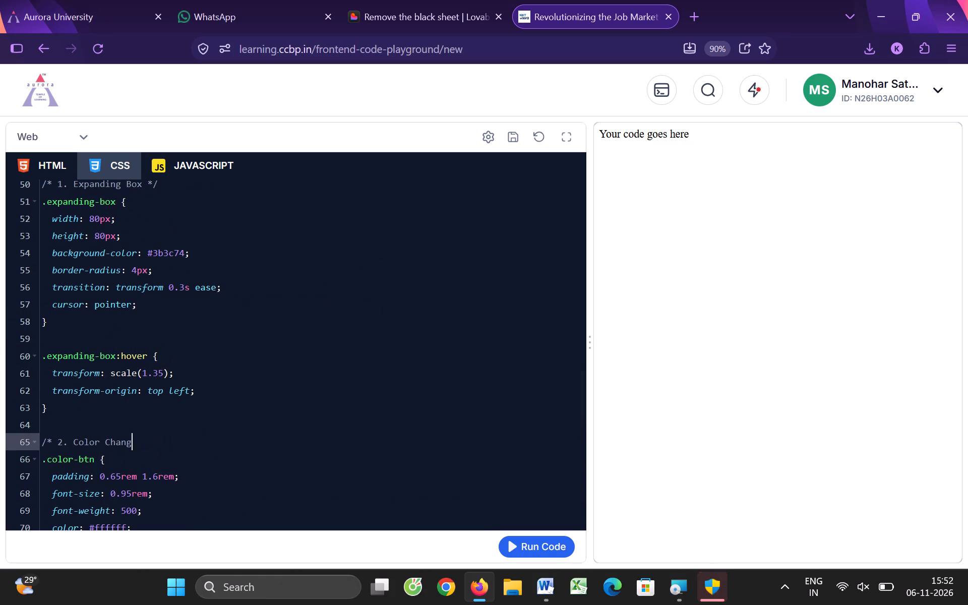
key("BackSpace")
key("BackSpace")
key("BackSpace")
key("BackSpace")
key("BackSpace")
key("BackSpace")
key("BackSpace")
key("BackSpace")
key("BackSpace")
key("BackSpace")
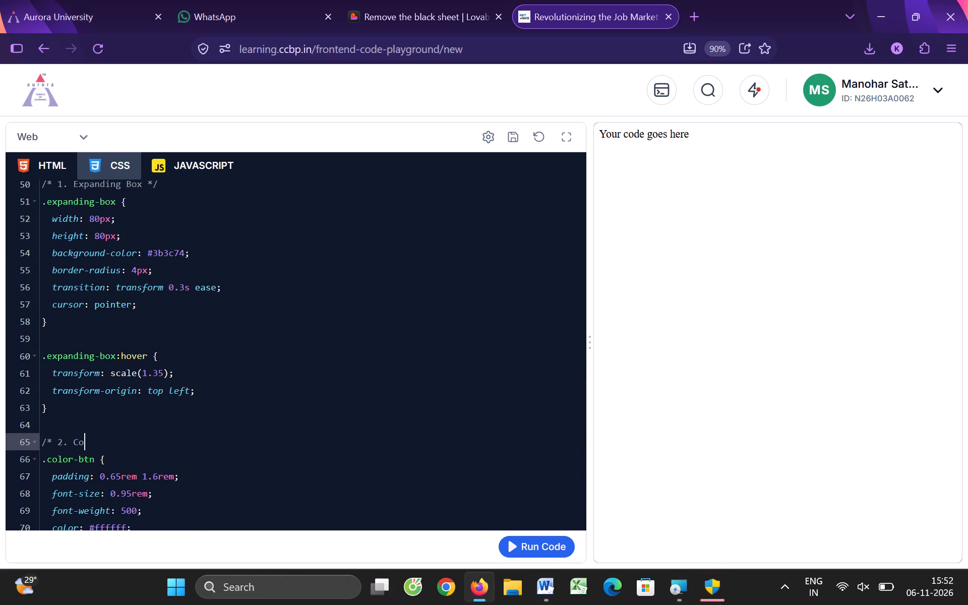
key("BackSpace")
key("BackSpace")
key("BackSpace")
key("BackSpace")
key("BackSpace")
key("BackSpace")
key("BackSpace")
key("BackSpace")
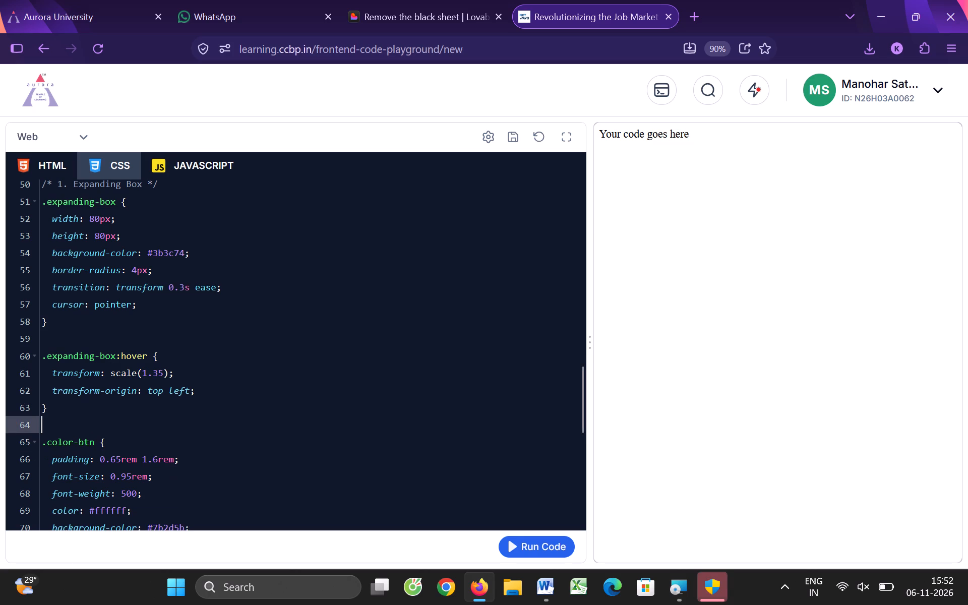
Remove the blank lines above the .color-btn and .expanding-box:hover rules in the CSS code.
key("BackSpace")
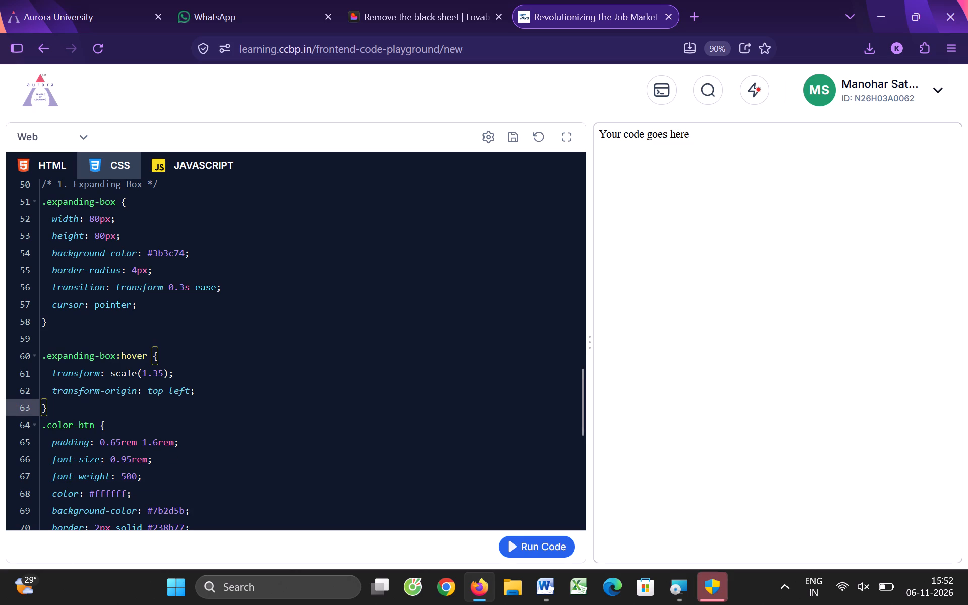
left_click(197, 349)
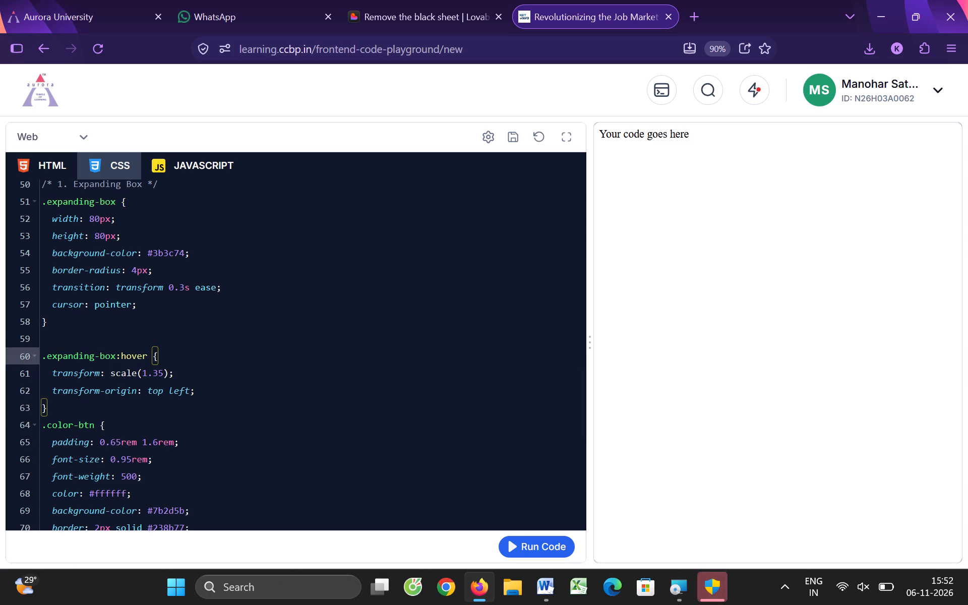
left_click(193, 329)
left_click(193, 330)
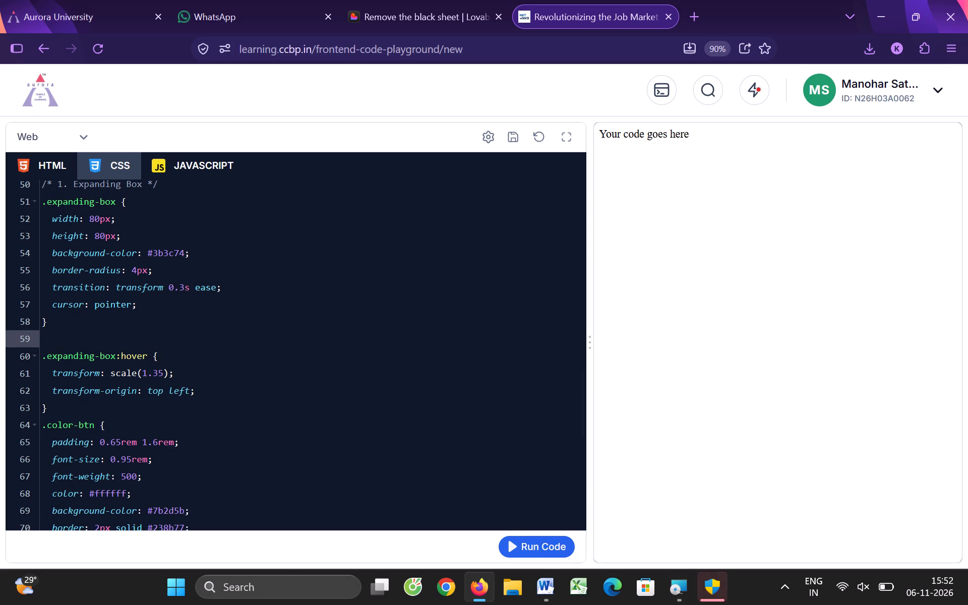
key("BackSpace")
Delete the "1. Expanding Box" comment above the .expanding-box rule, along with the blank line above it.
scroll(193, 333, "up", 2)
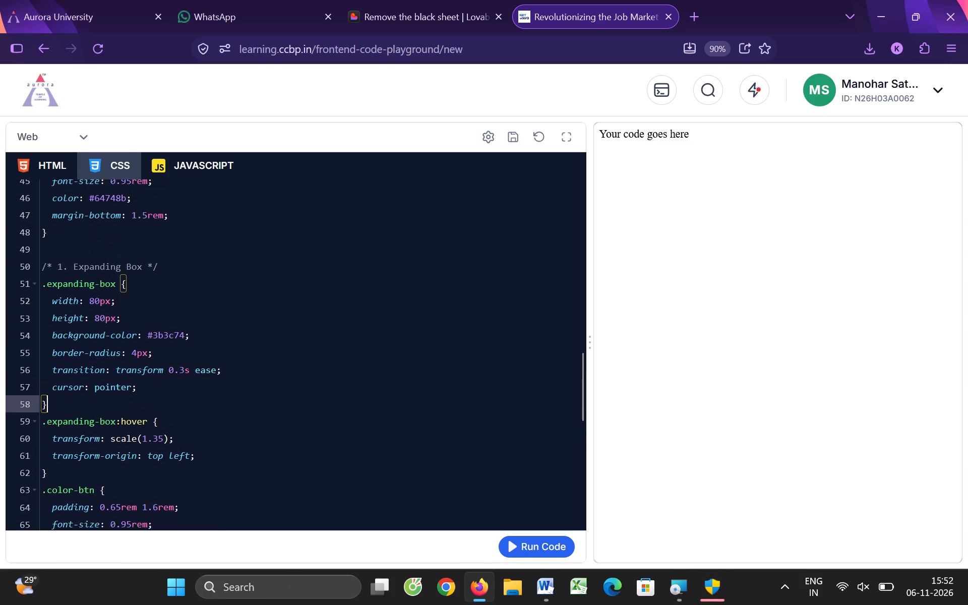
scroll(193, 333, "up", 1)
double_click(185, 288)
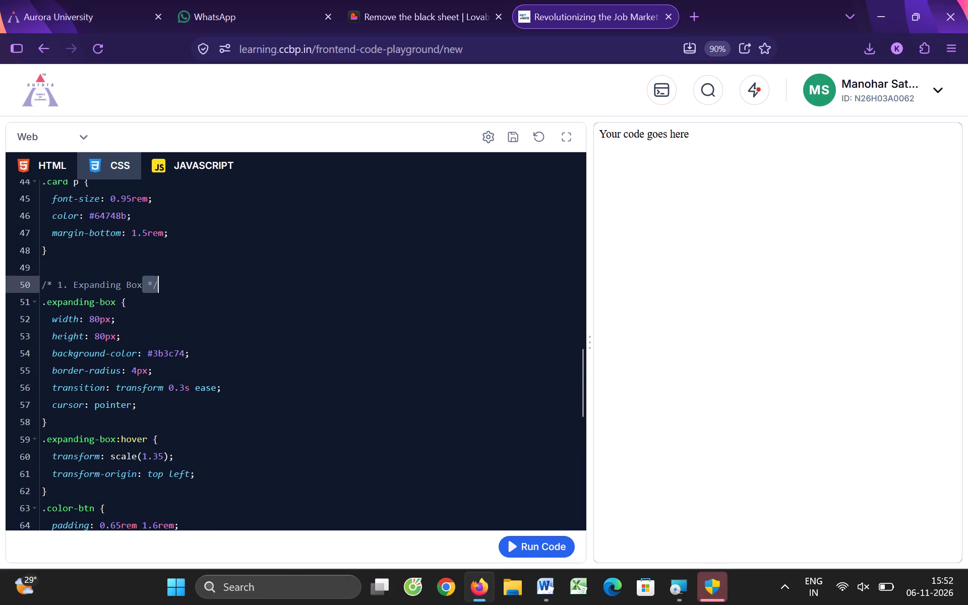
key("BackSpace")
key("BackSpace")
key("BackSpace")
key("BackSpace")
key("BackSpace")
key("BackSpace")
key("BackSpace")
key("BackSpace")
key("BackSpace")
key("BackSpace")
key("BackSpace")
key("BackSpace")
key("BackSpace")
key("BackSpace")
key("BackSpace")
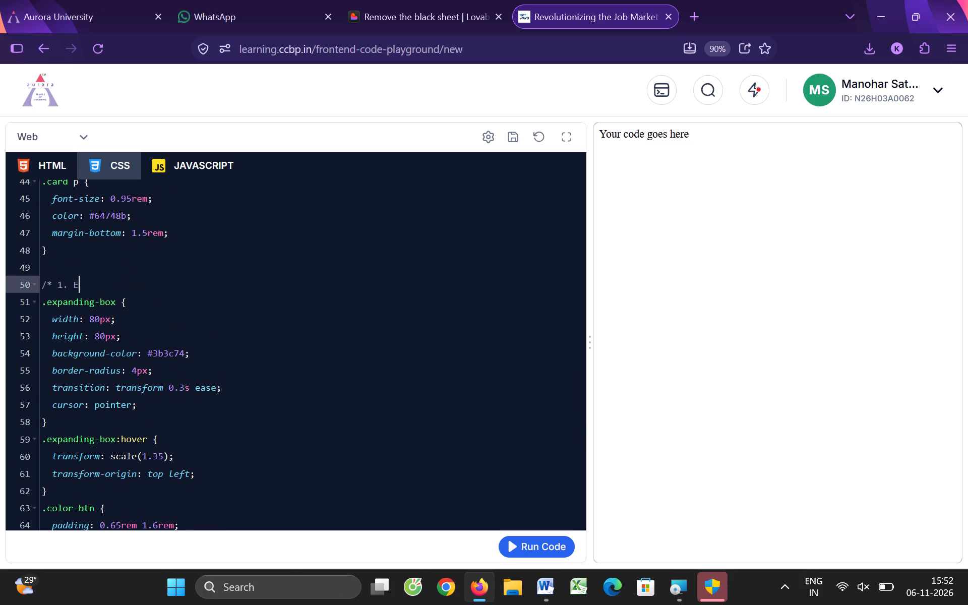
key("BackSpace")
key("BackSpace")
key("BackSpace")
key("BackSpace")
key("BackSpace")
key("BackSpace")
key("BackSpace")
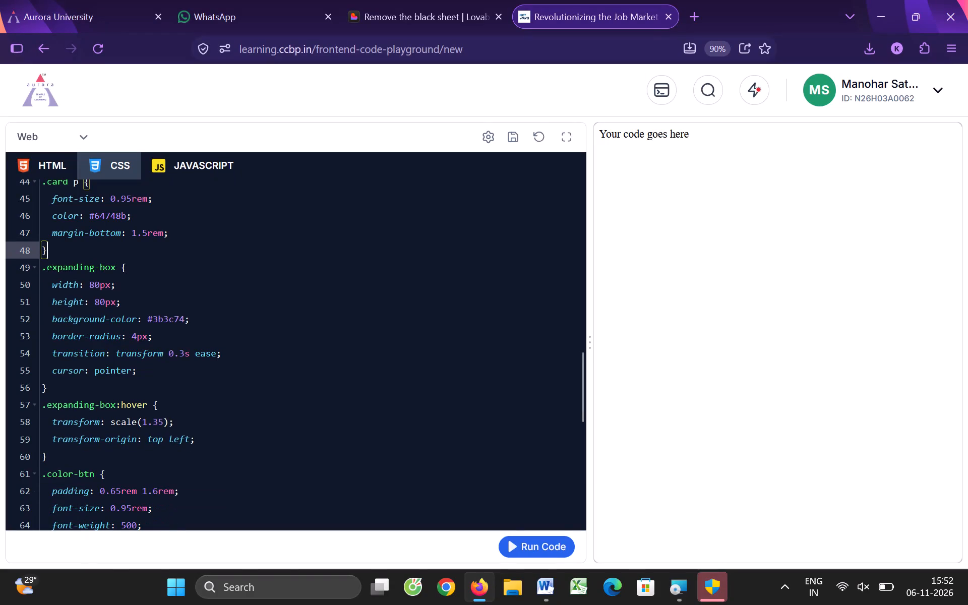
Remove the blank lines above the .card p and .card h2 rules in the CSS code.
scroll(185, 288, "up", 3)
left_click(168, 298)
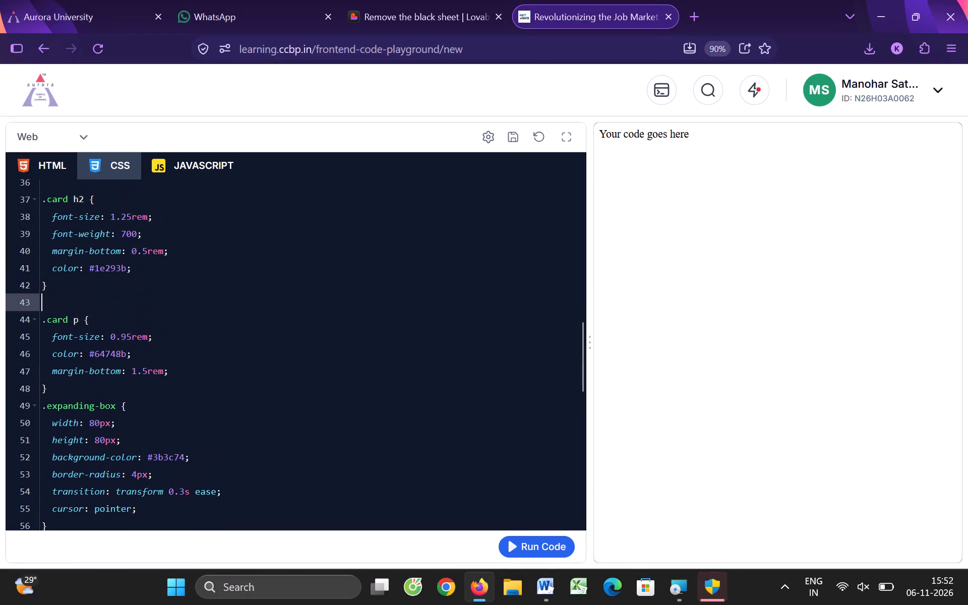
left_click(165, 308)
left_click(165, 308)
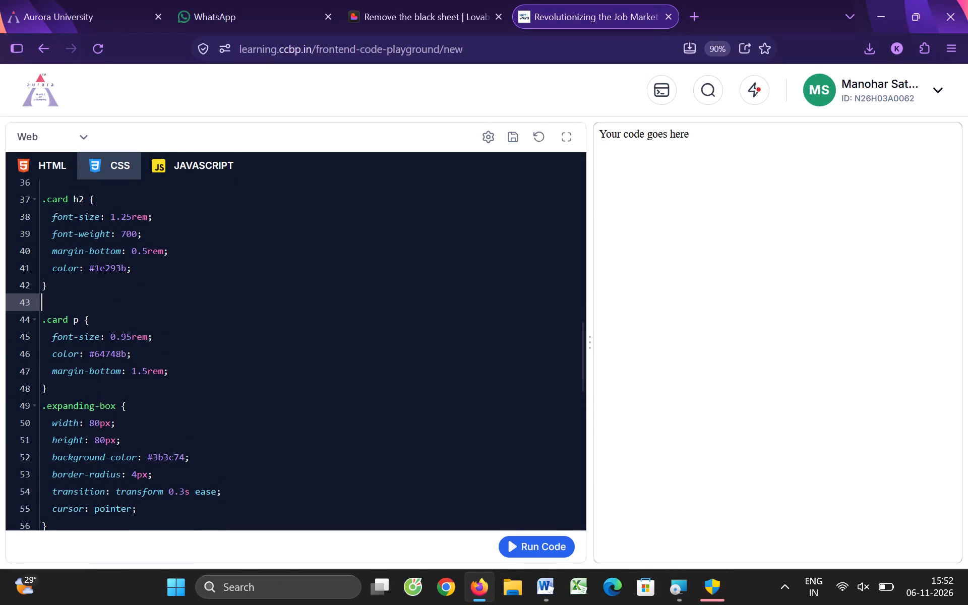
key("BackSpace")
scroll(165, 311, "up", 3)
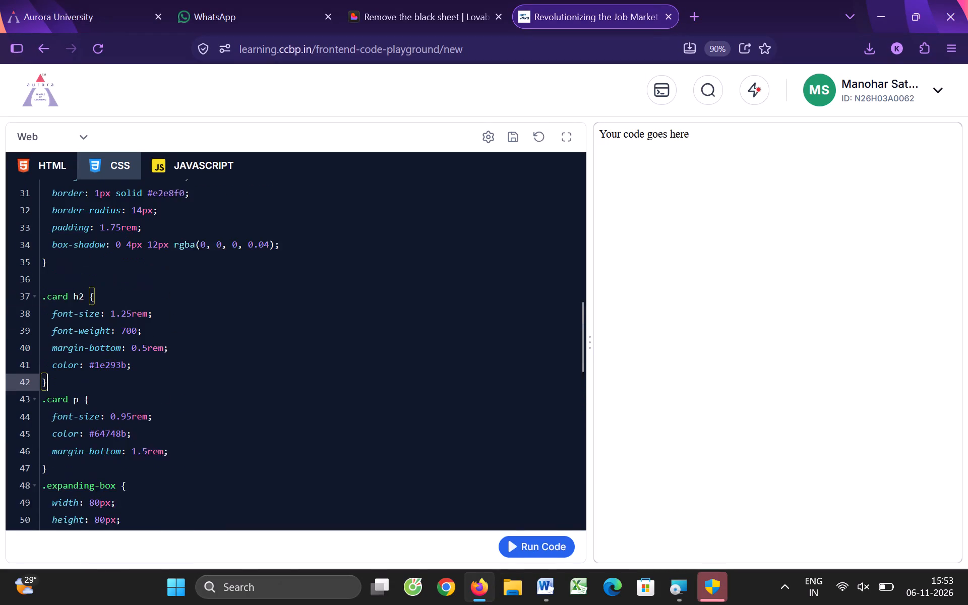
scroll(165, 311, "up", 1)
left_click(165, 311)
key("BackSpace")
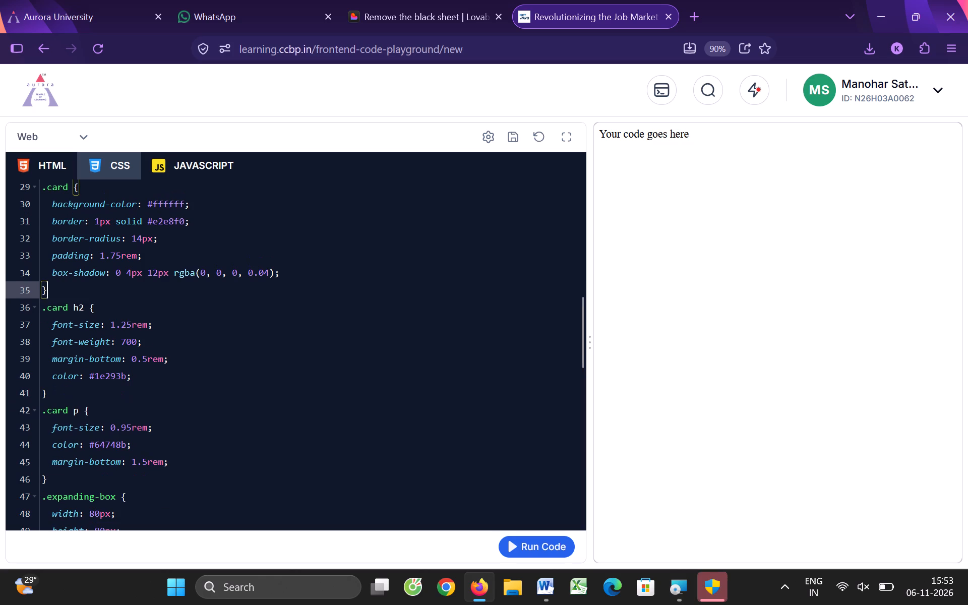
Delete the "Card Styling" comment above the .card rule, along with the blank line above it.
scroll(165, 311, "up", 3)
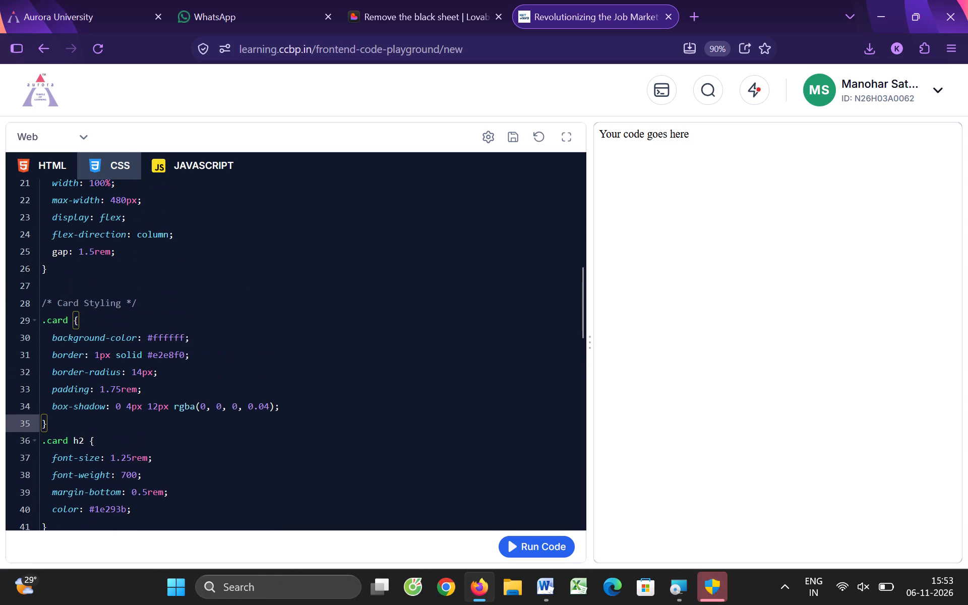
left_click(165, 311)
key("BackSpace")
key("BackSpace")
key("BackSpace")
key("BackSpace")
key("BackSpace")
key("BackSpace")
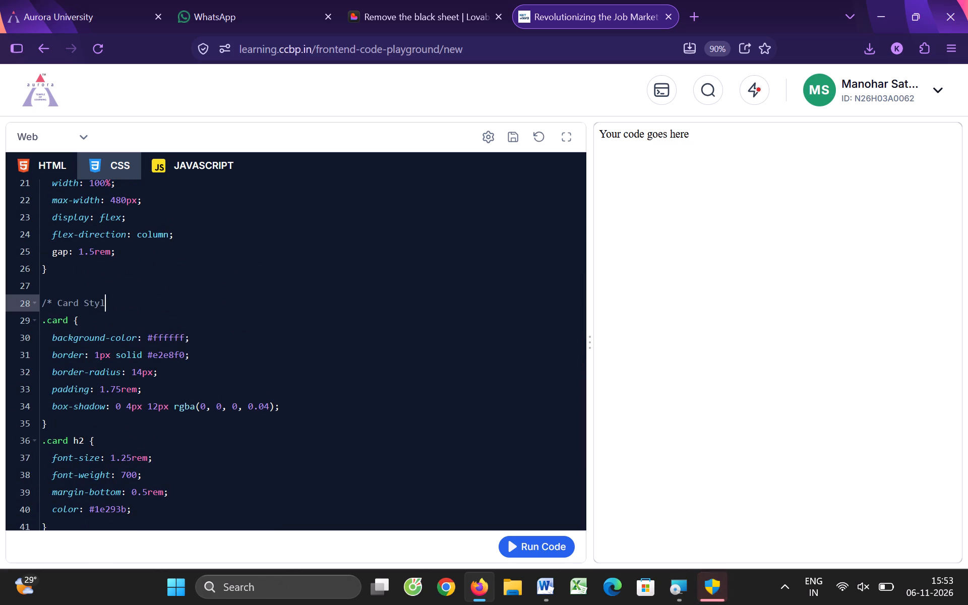
key("BackSpace")
key("BackSpace")
key("BackSpace")
key("BackSpace")
key("BackSpace")
key("BackSpace")
key("BackSpace")
key("BackSpace")
key("BackSpace")
key("BackSpace")
key("BackSpace")
key("BackSpace")
key("BackSpace")
key("BackSpace")
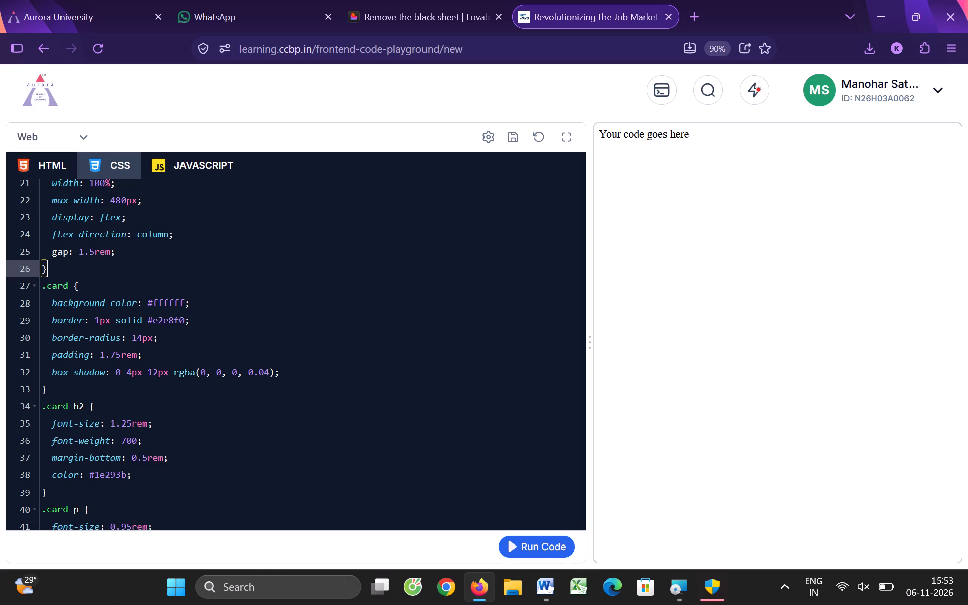
Delete the "Cards Container" comment above the .container rule, along with the blank line above it.
scroll(165, 311, "up", 4)
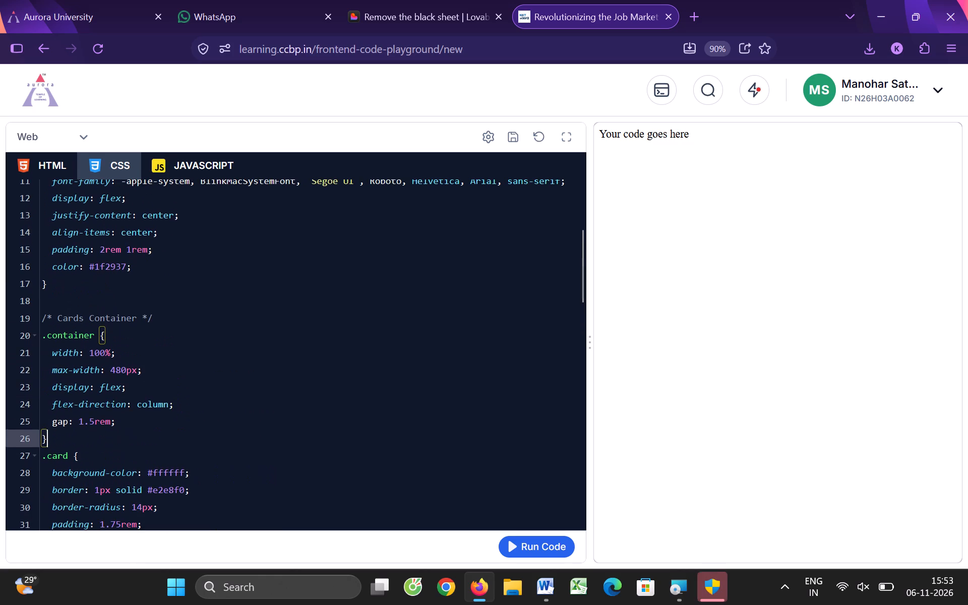
left_click(165, 311)
key("BackSpace")
key("BackSpace")
key("BackSpace")
key("BackSpace")
key("BackSpace")
key("BackSpace")
key("BackSpace")
key("BackSpace")
key("BackSpace")
key("BackSpace")
key("BackSpace")
key("BackSpace")
key("BackSpace")
key("BackSpace")
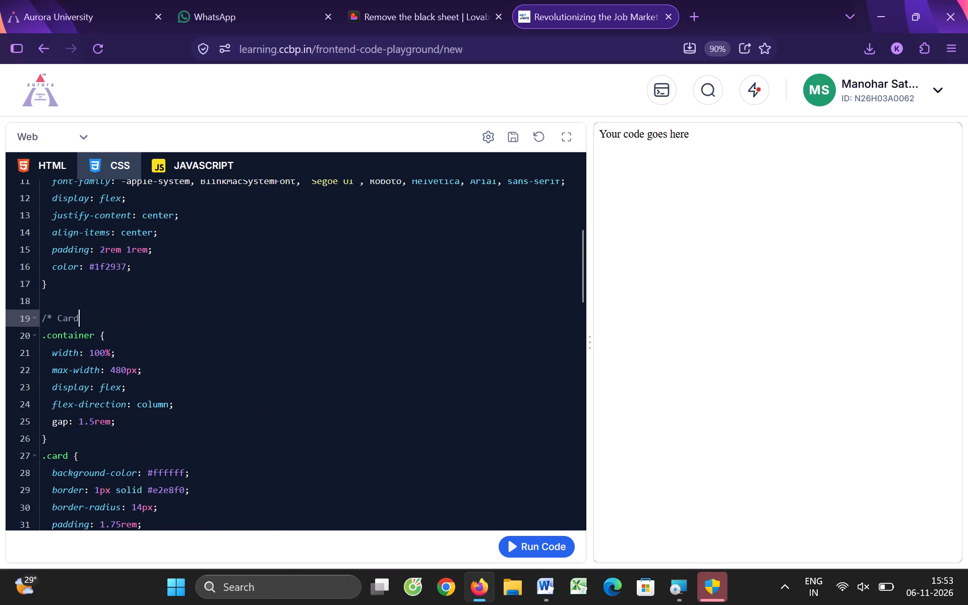
key("BackSpace")
key("BackSpace")
key("BackSpace")
key("BackSpace")
key("BackSpace")
key("BackSpace")
key("BackSpace")
key("BackSpace")
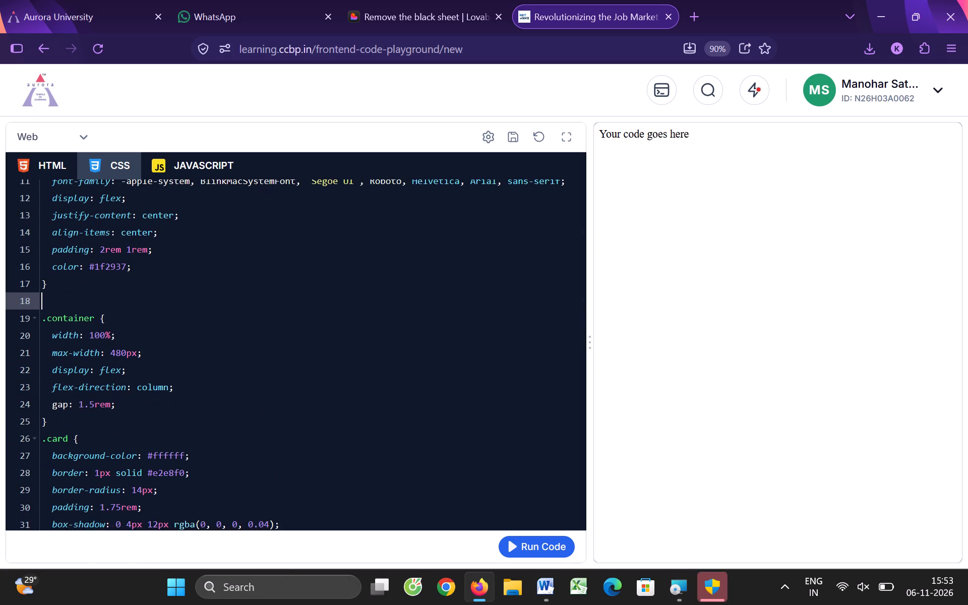
key("BackSpace")
Clear the "Reset & Page Setup" comment from the first line of the CSS code.
scroll(165, 311, "up", 2)
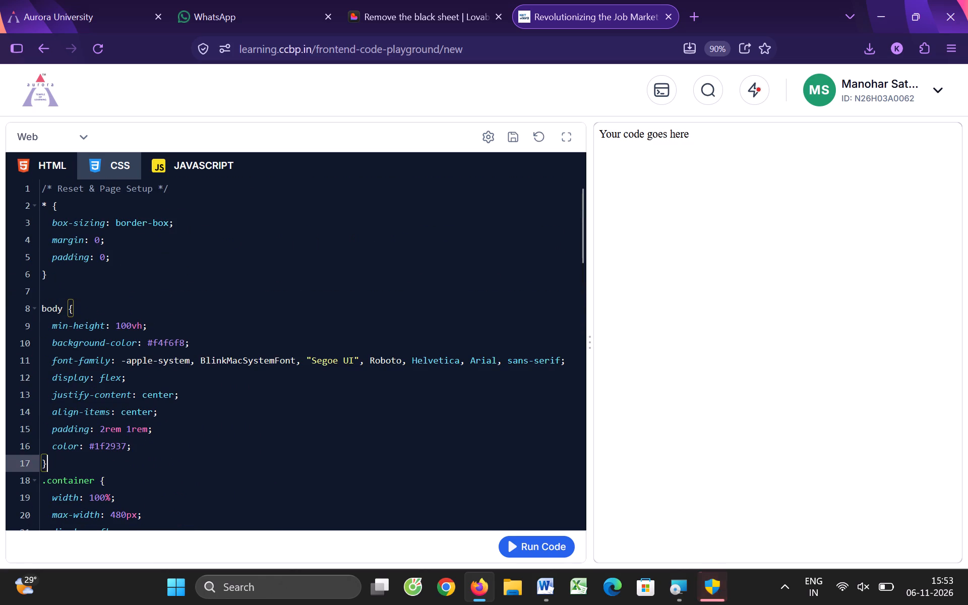
left_click(193, 191)
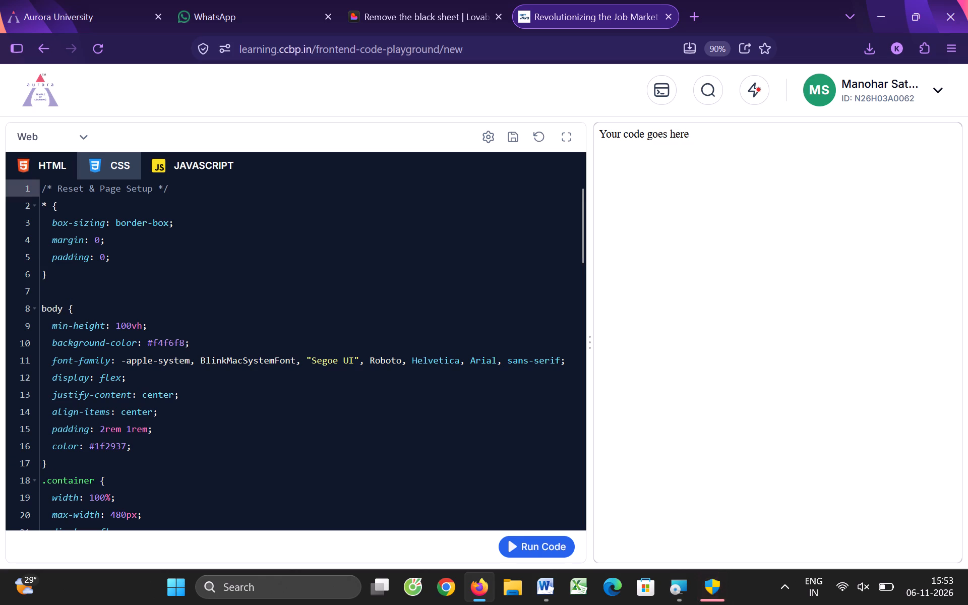
key("BackSpace")
key("BackSpace")
key("BackSpace")
key("BackSpace")
key("BackSpace")
key("BackSpace")
key("BackSpace")
key("BackSpace")
key("BackSpace")
key("BackSpace")
key("BackSpace")
key("BackSpace")
key("BackSpace")
key("BackSpace")
key("BackSpace")
key("BackSpace")
key("BackSpace")
key("BackSpace")
key("BackSpace")
key("BackSpace")
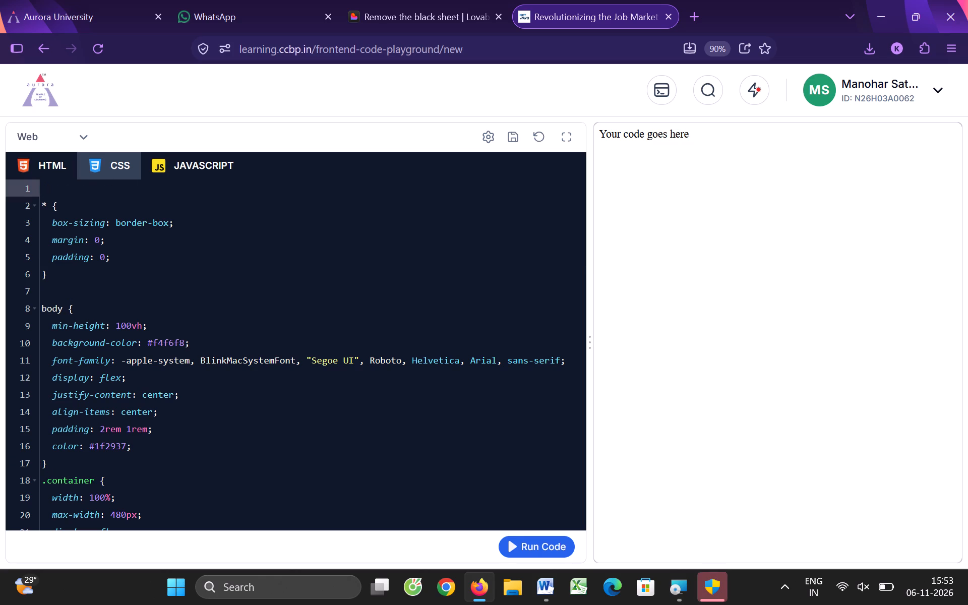
key("BackSpace")
key("BackSpace")
Run the cleaned code and look over the three cards in the rendered preview.
left_click(555, 548)
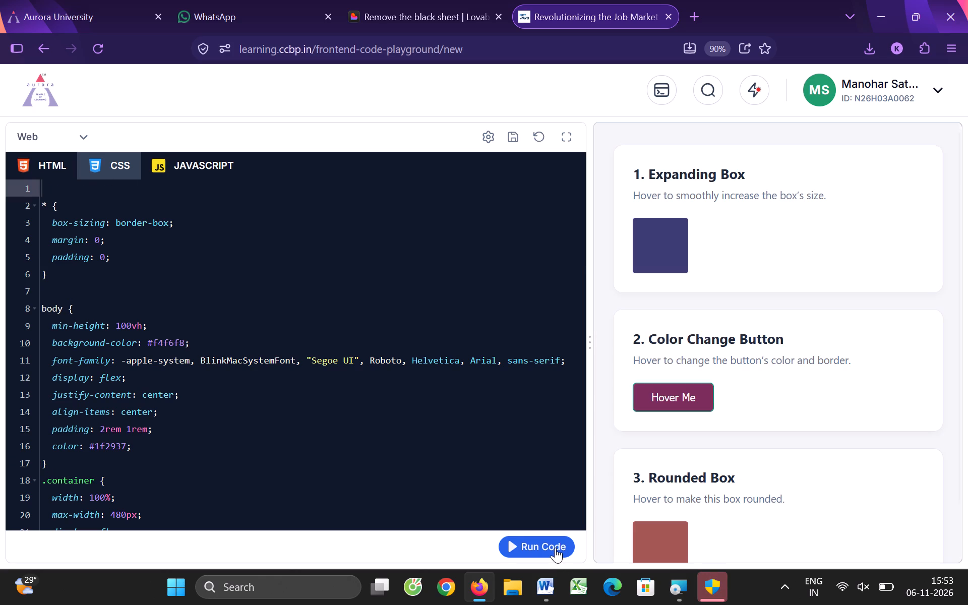
scroll(731, 393, "down", 2)
scroll(731, 393, "up", 1)
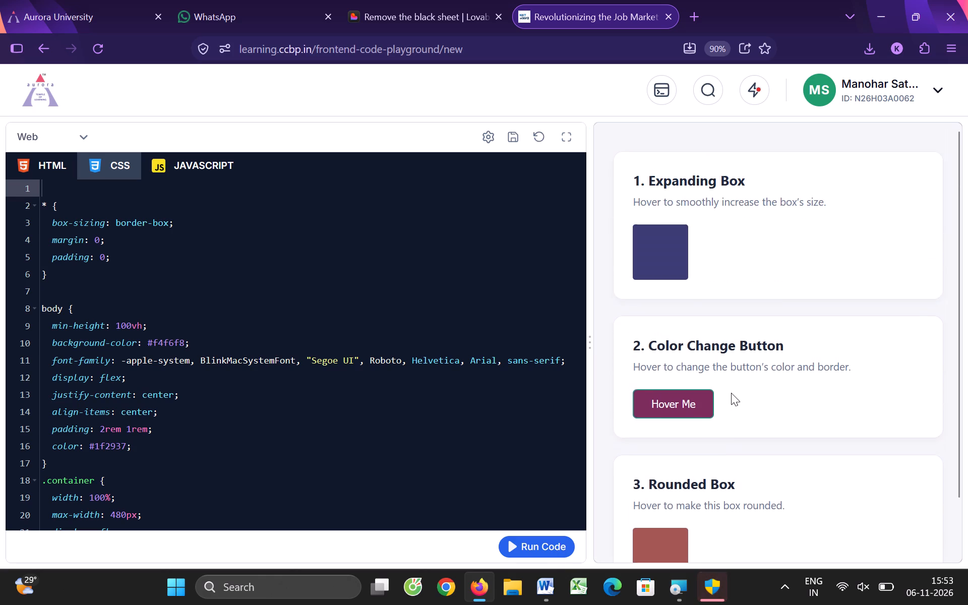
scroll(731, 393, "up", 1)
Copy the entire HTML code from the closing html tag up to the DOCTYPE line.
left_click(47, 169)
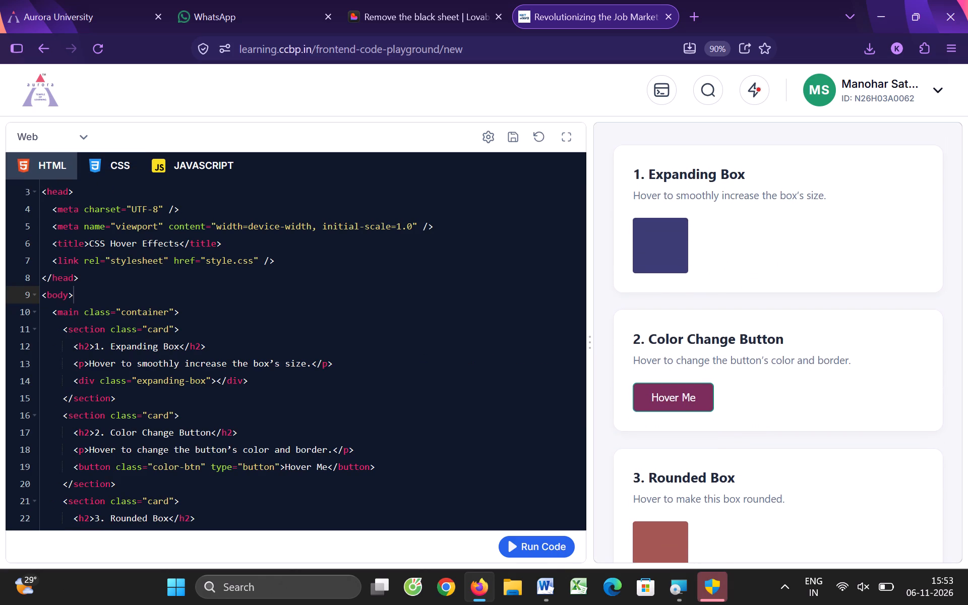
scroll(224, 317, "down", 6)
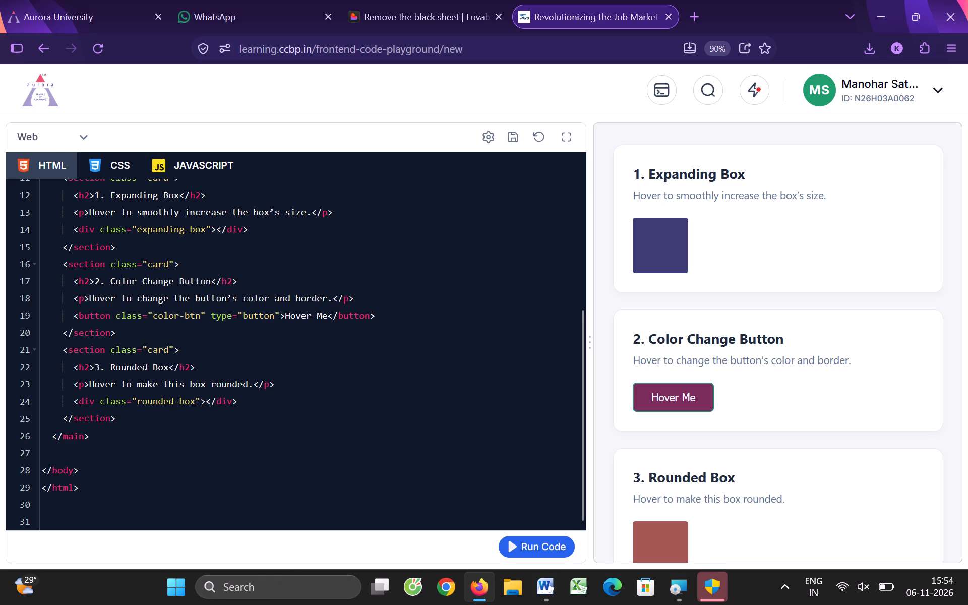
left_click_drag(95, 490, 34, 334)
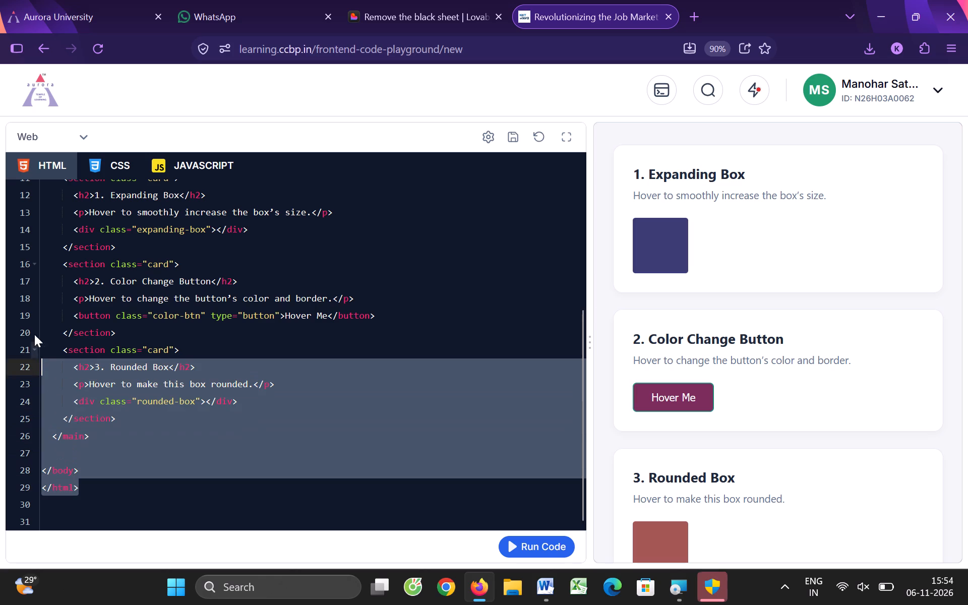
left_click_drag(34, 334, 30, 142)
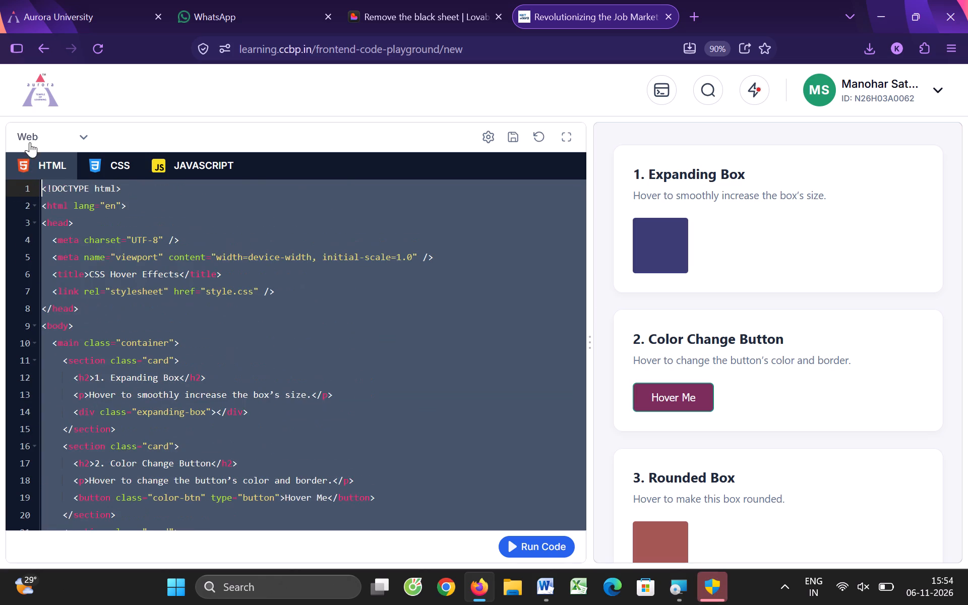
left_click_drag(30, 142, 30, 97)
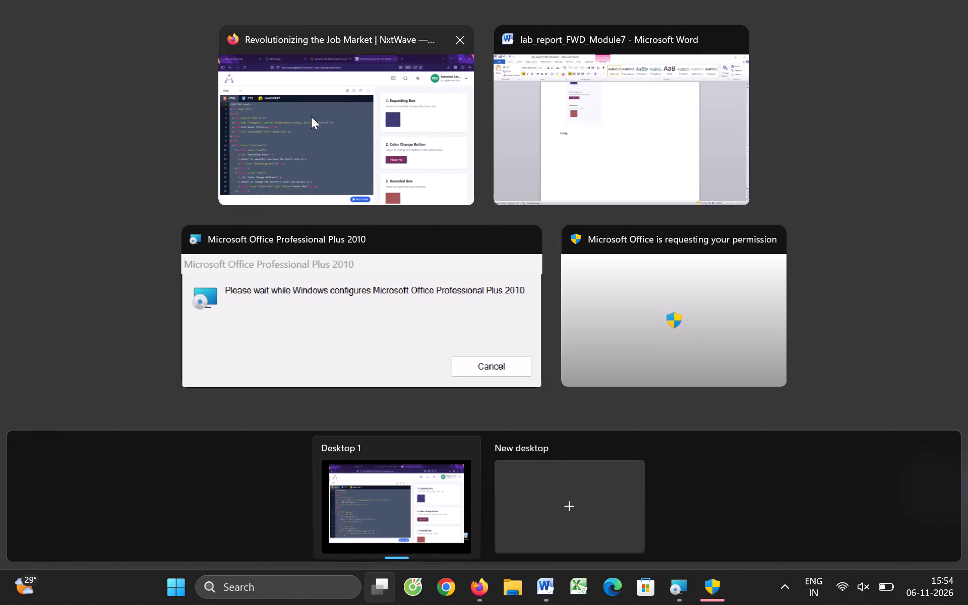
left_click(389, 145)
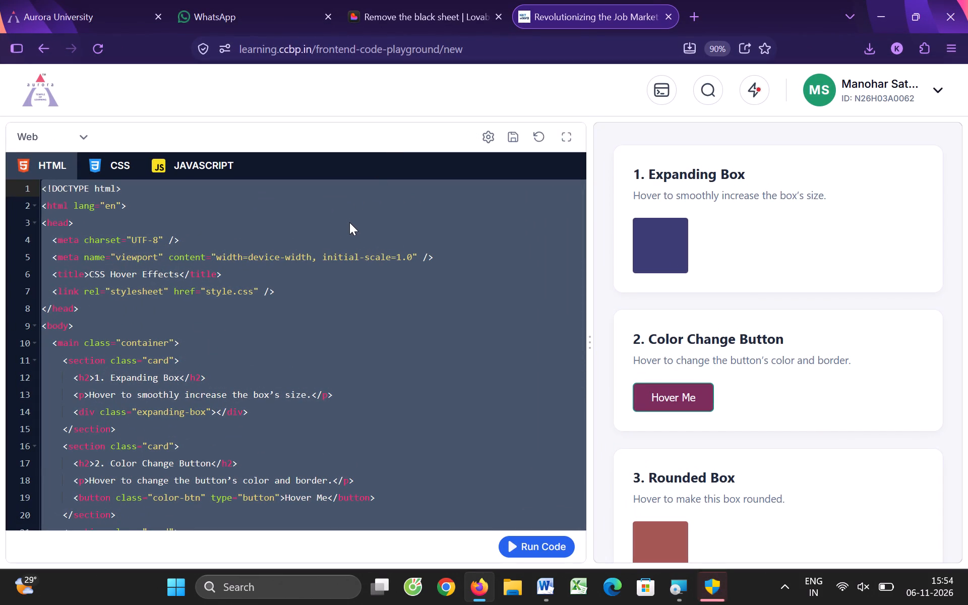
key("ctrl+c")
Switch to the lab_report_FWD_Module7 document in Word and add the line "HTML" below the "Code:" label.
left_click(592, 156)
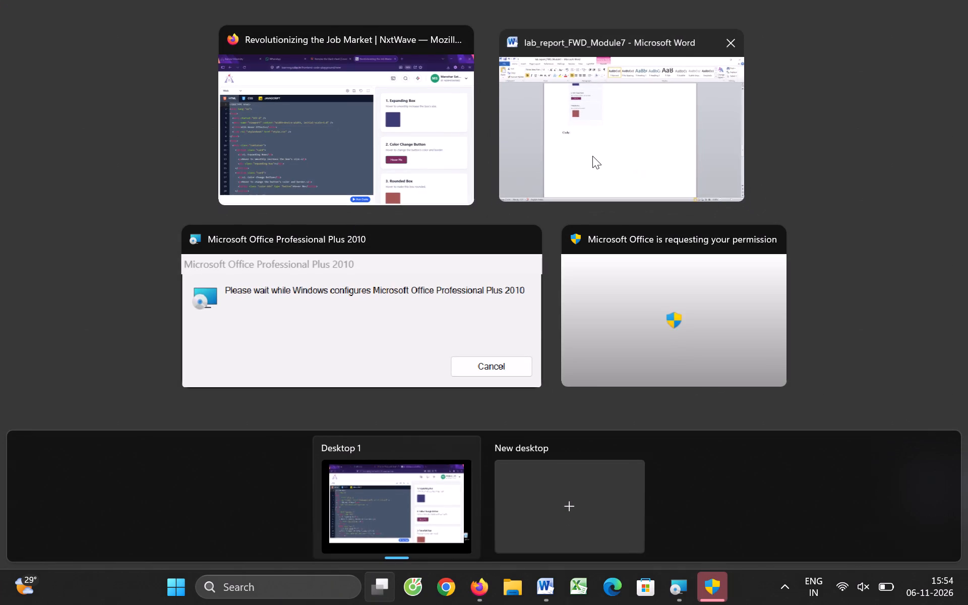
left_click(313, 304)
left_click(313, 304)
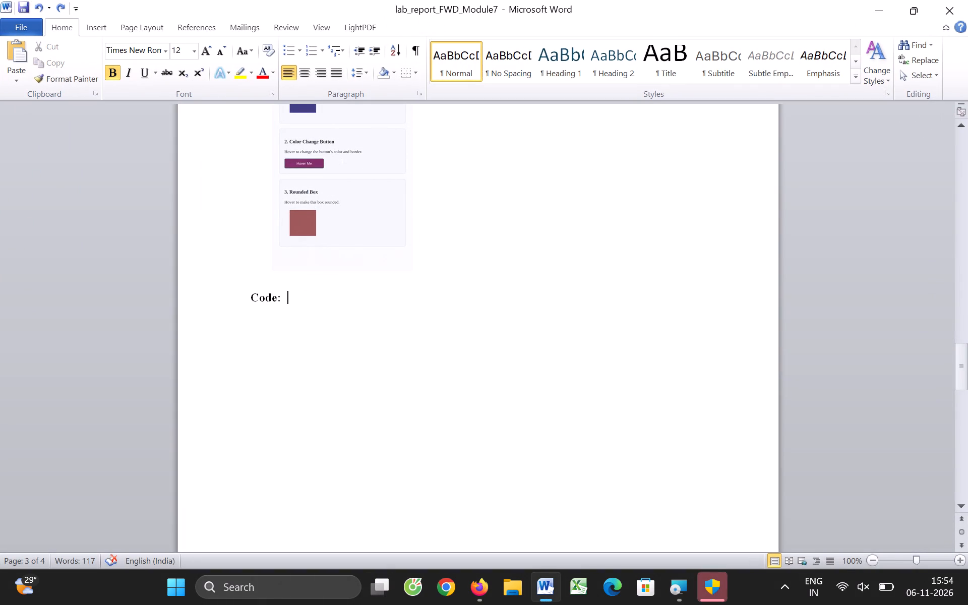
key("Return")
type("HI")
key("BackSpace")
type("TML")
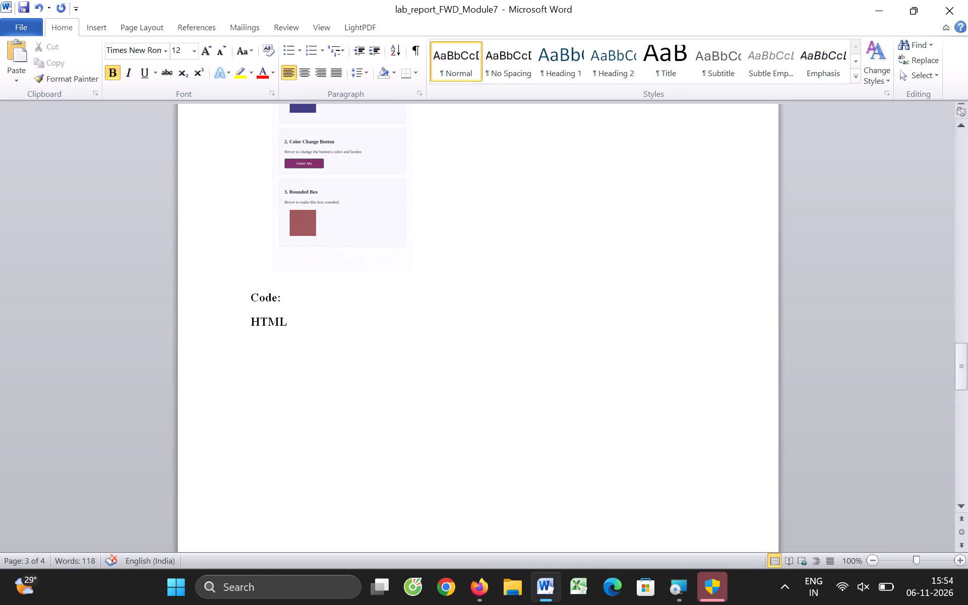
left_click(291, 319)
Set the "HTML" label's font size to 14 and add a colon at its end.
left_click_drag(291, 319, 245, 315)
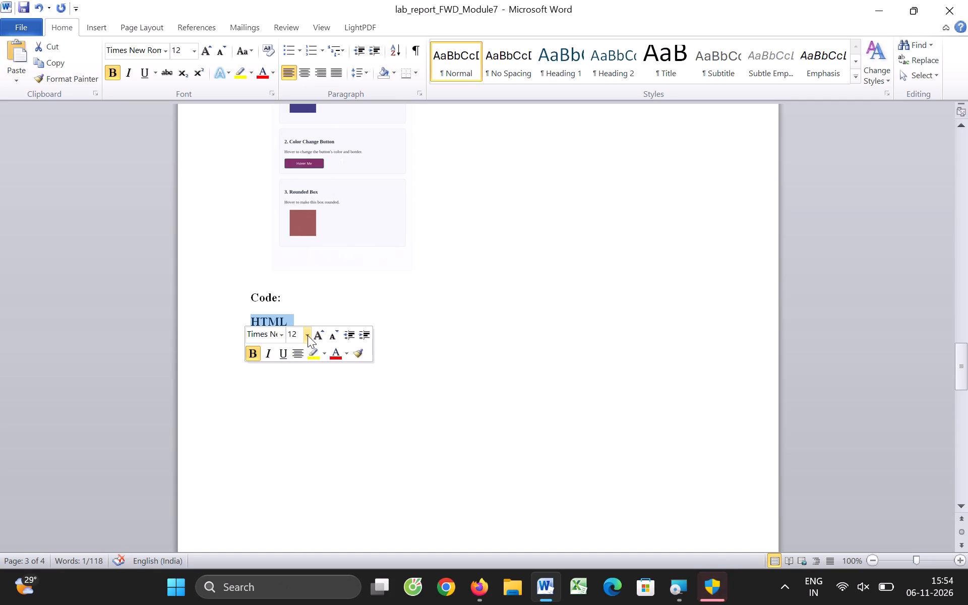
left_click_drag(308, 335, 310, 416)
left_click(310, 416)
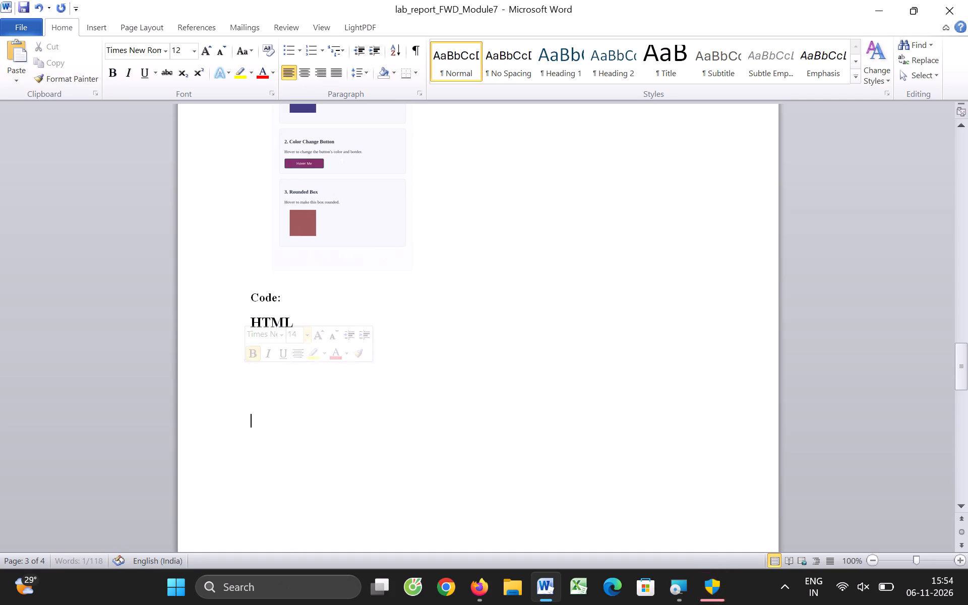
left_click(311, 324)
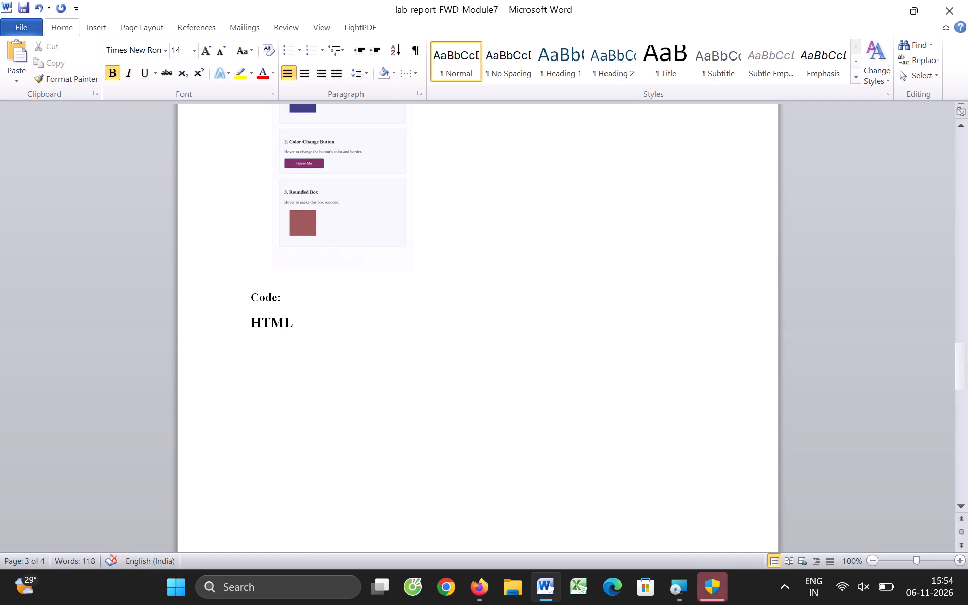
key("shift+colon")
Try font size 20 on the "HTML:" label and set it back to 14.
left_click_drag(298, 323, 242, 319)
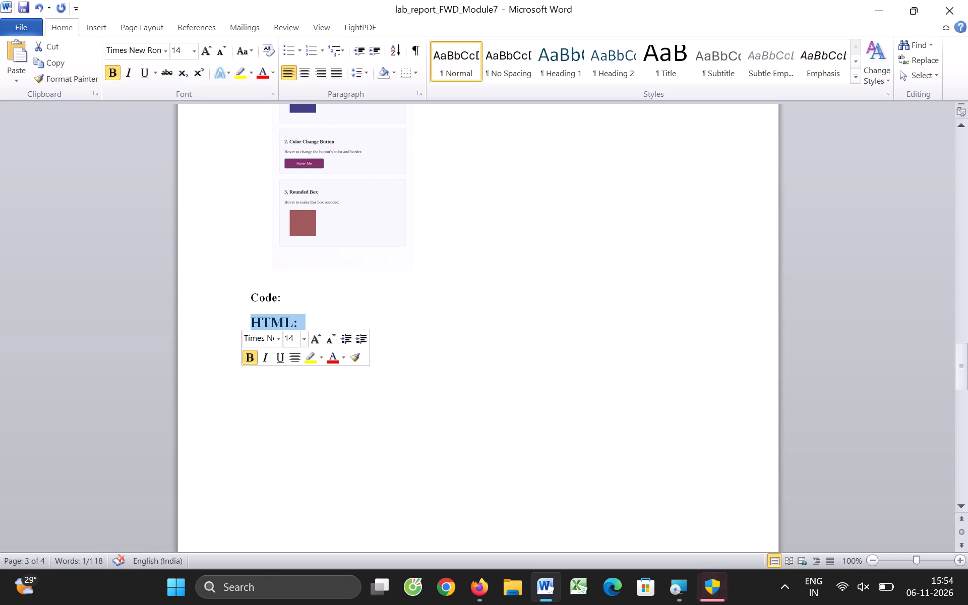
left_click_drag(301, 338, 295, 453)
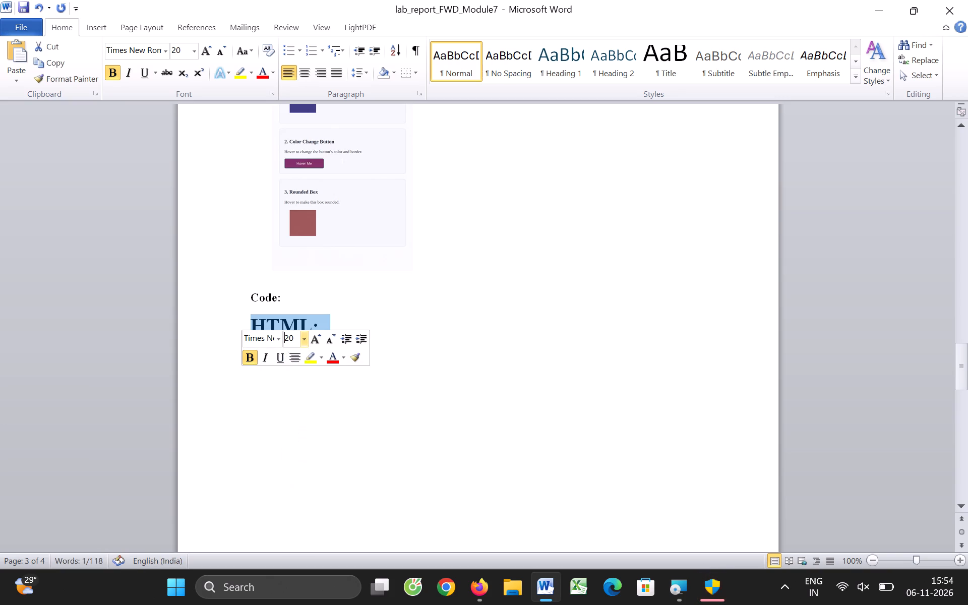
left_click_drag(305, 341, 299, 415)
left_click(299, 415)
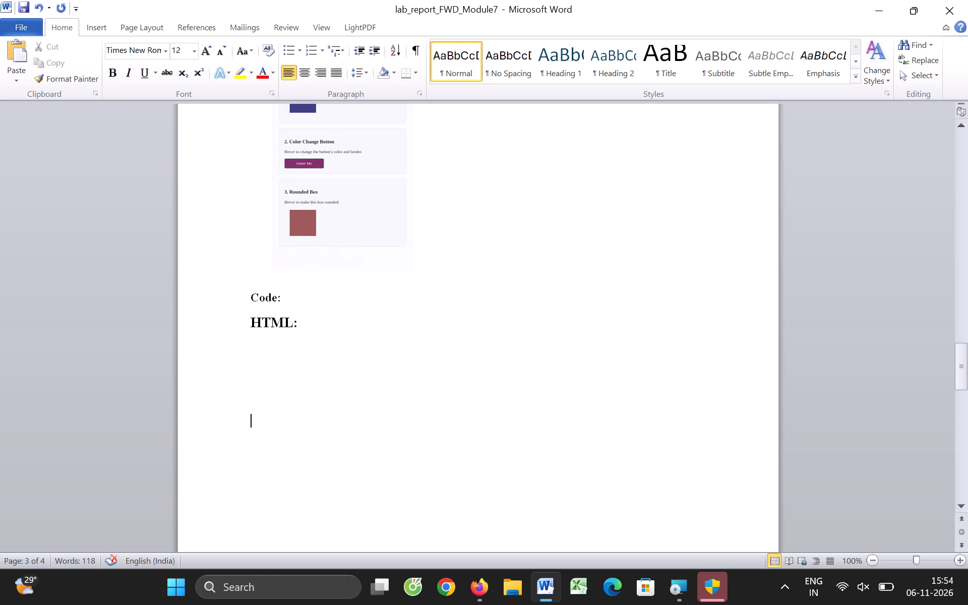
Insert a space before the colon so the label reads "HTML :".
left_click(302, 320)
left_click(290, 324)
key("space")
left_click(316, 319)
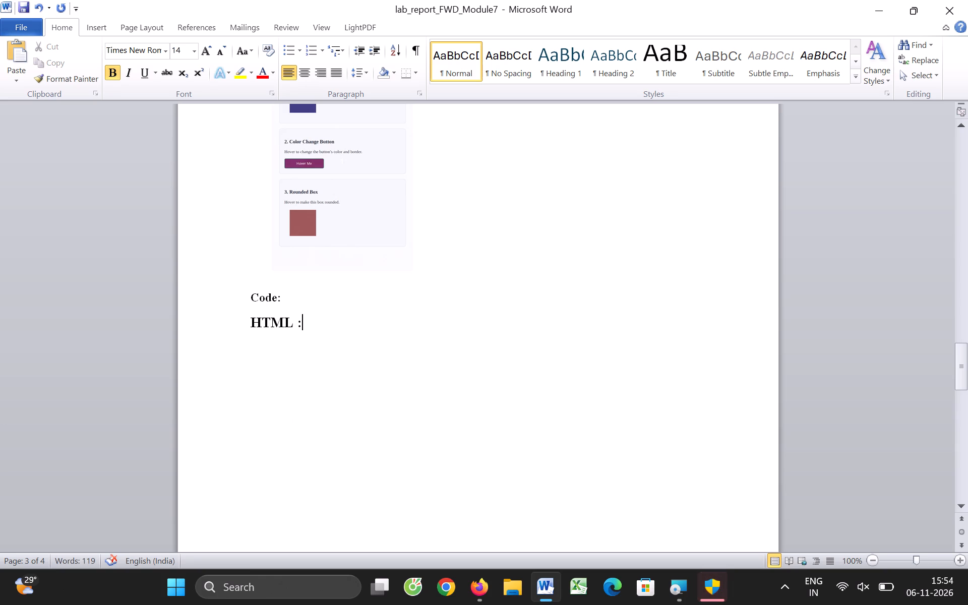
Paste the copied HTML code on a new line below the "HTML :" label.
key("Return")
key("ctrl+v")
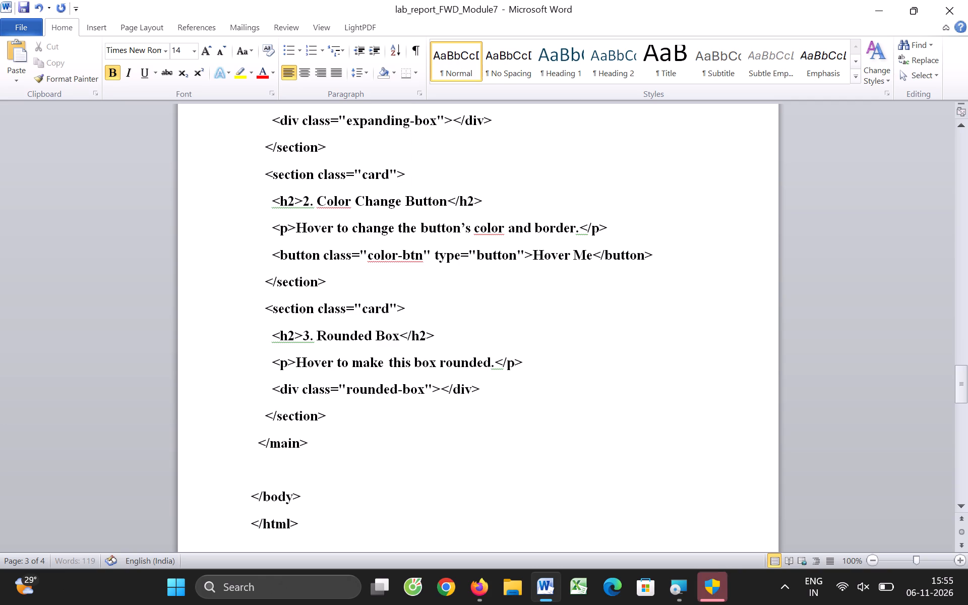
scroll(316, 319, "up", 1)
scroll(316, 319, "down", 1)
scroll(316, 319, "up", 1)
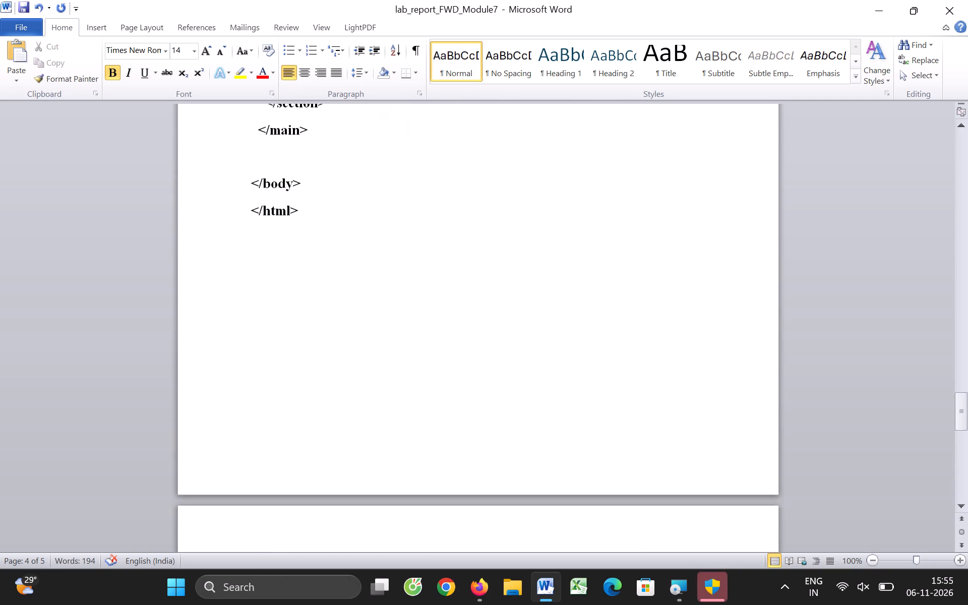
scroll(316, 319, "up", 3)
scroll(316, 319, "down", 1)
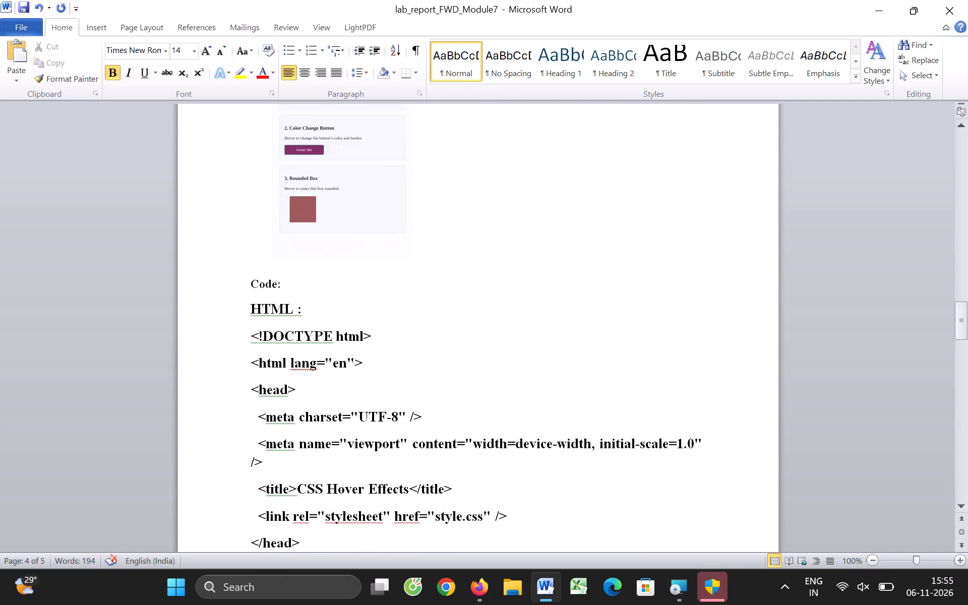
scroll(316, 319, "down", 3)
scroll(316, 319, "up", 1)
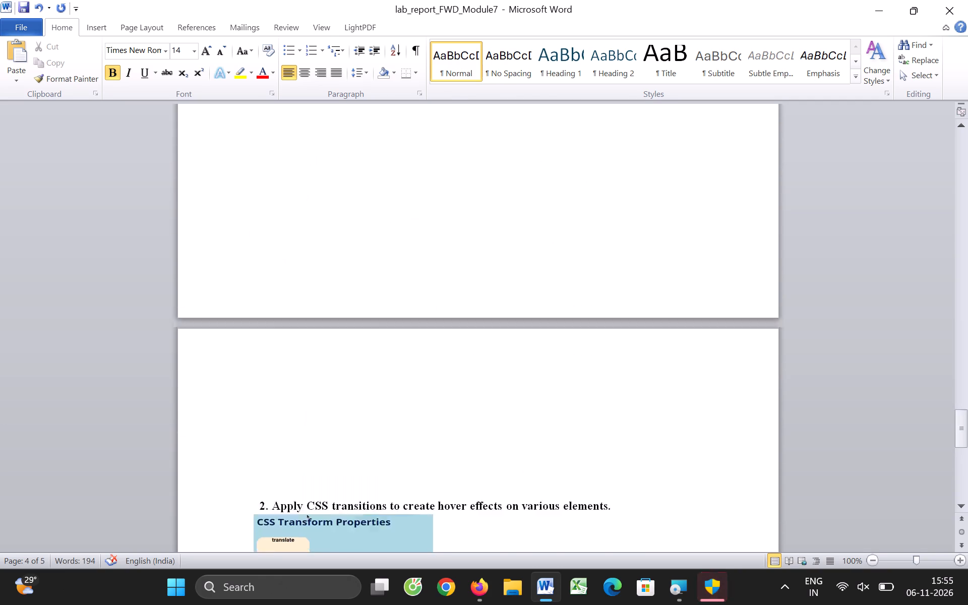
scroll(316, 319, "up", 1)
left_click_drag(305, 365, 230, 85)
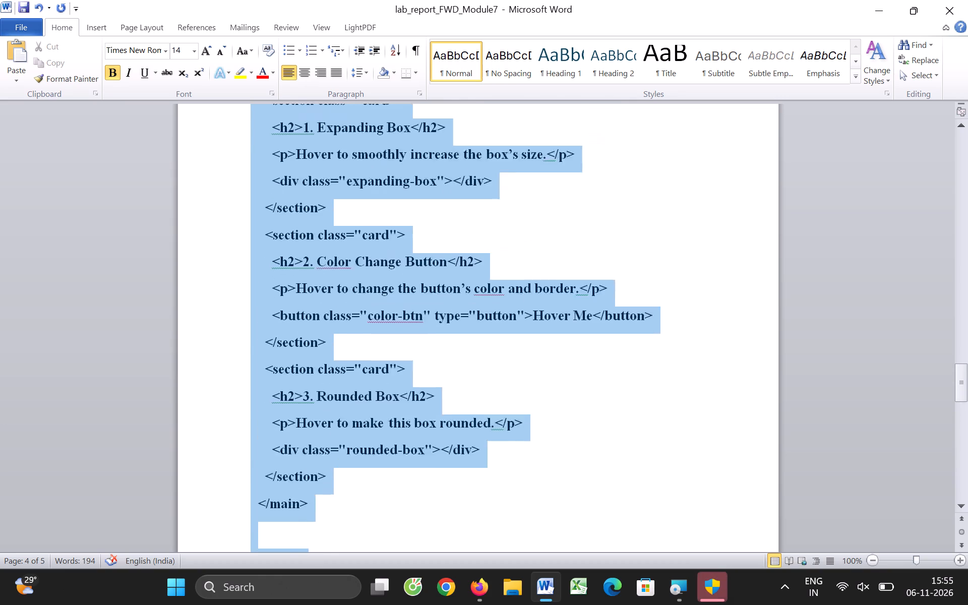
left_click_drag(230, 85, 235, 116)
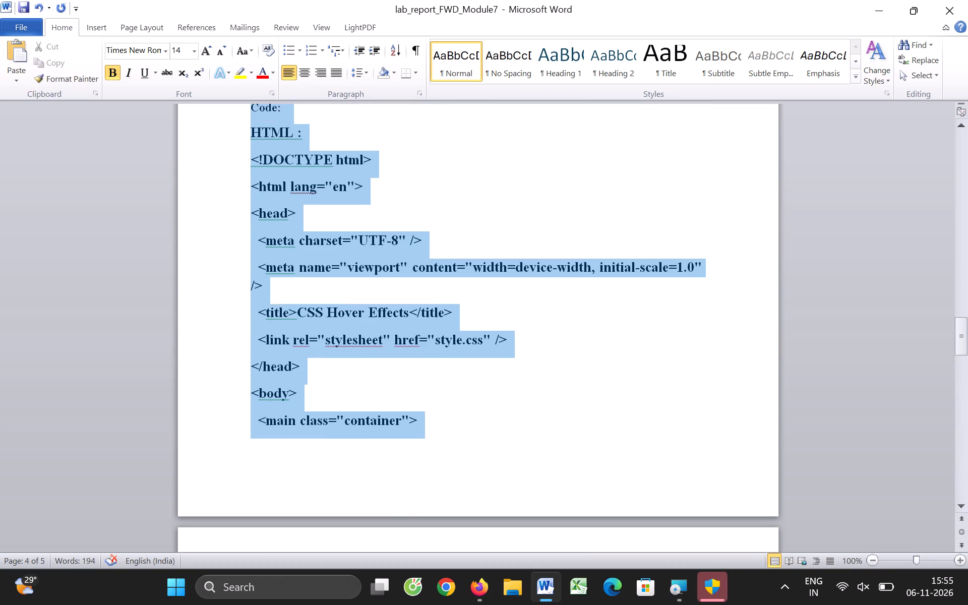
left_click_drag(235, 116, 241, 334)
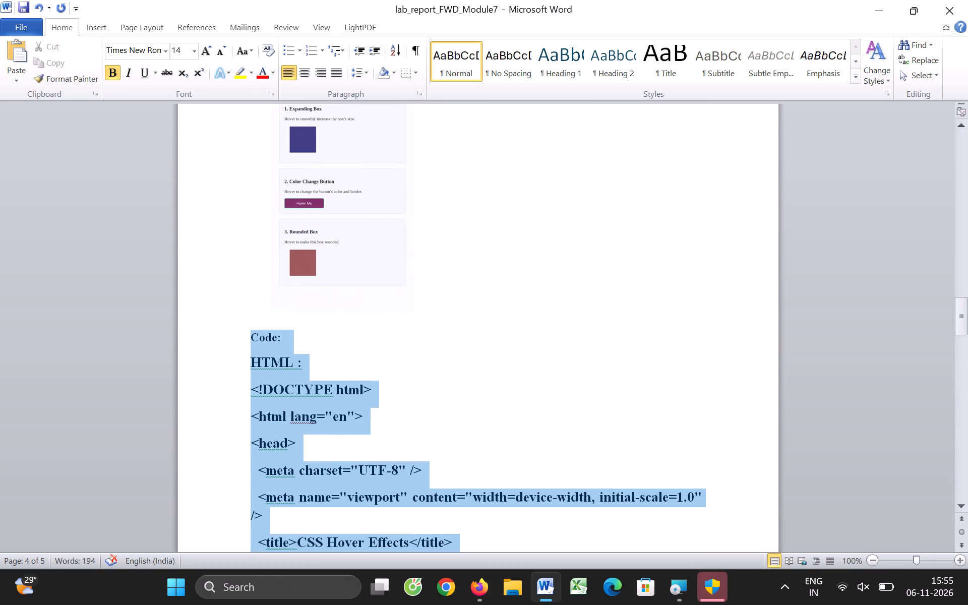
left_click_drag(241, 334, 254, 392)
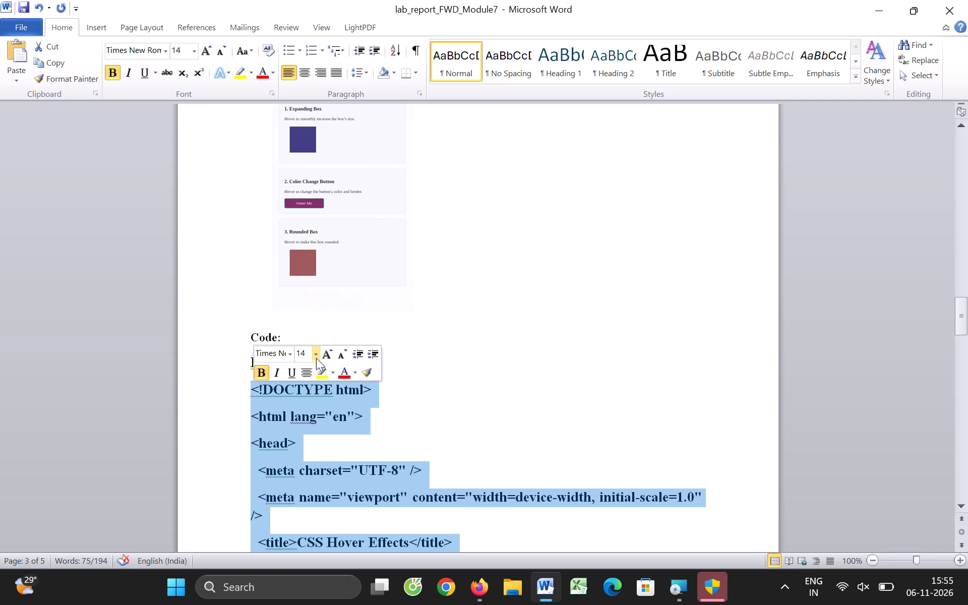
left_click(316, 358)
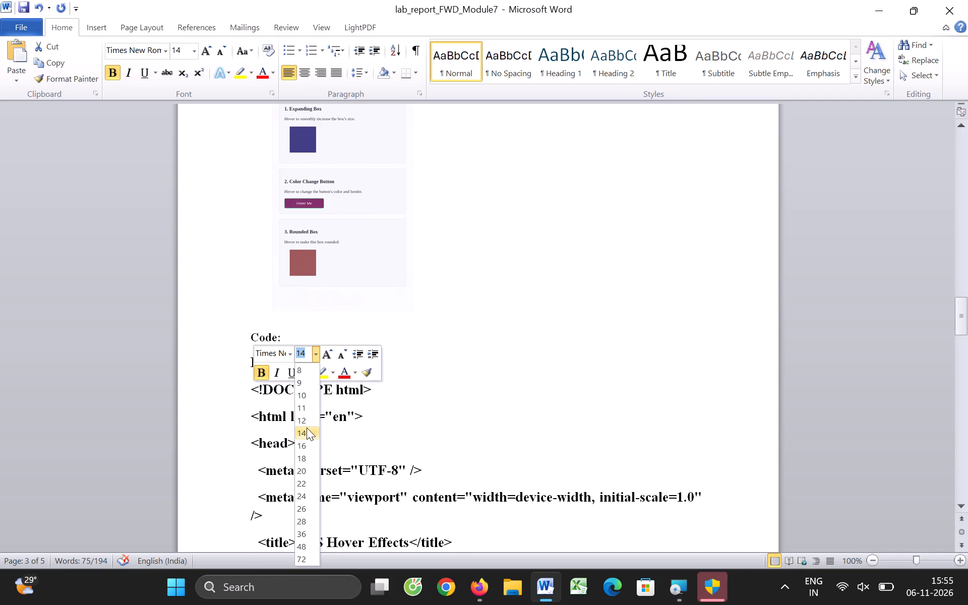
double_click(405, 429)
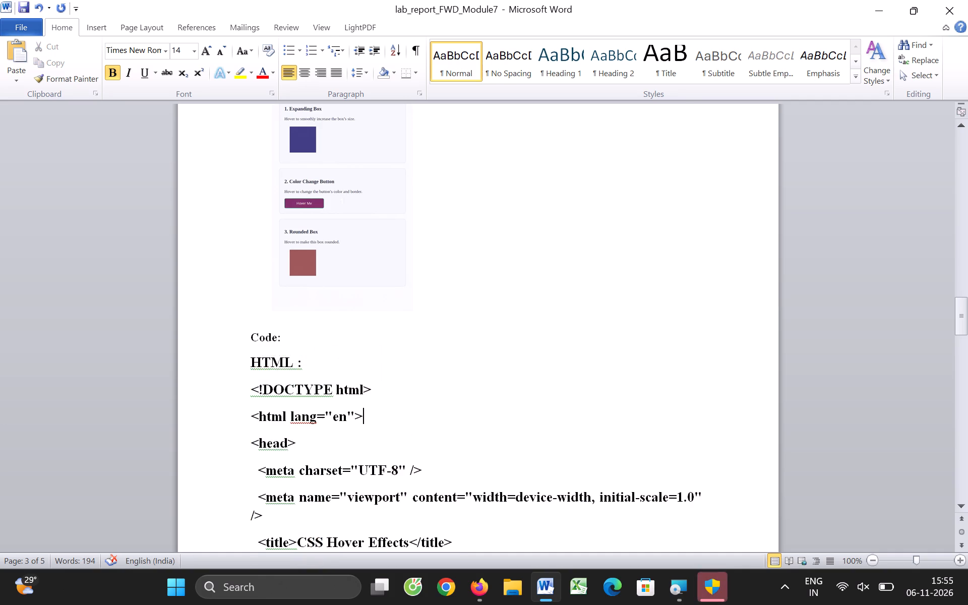
Cut the HTML code from the closing html tag up to the DOCTYPE line and paste it back in place as text only.
scroll(405, 429, "down", 4)
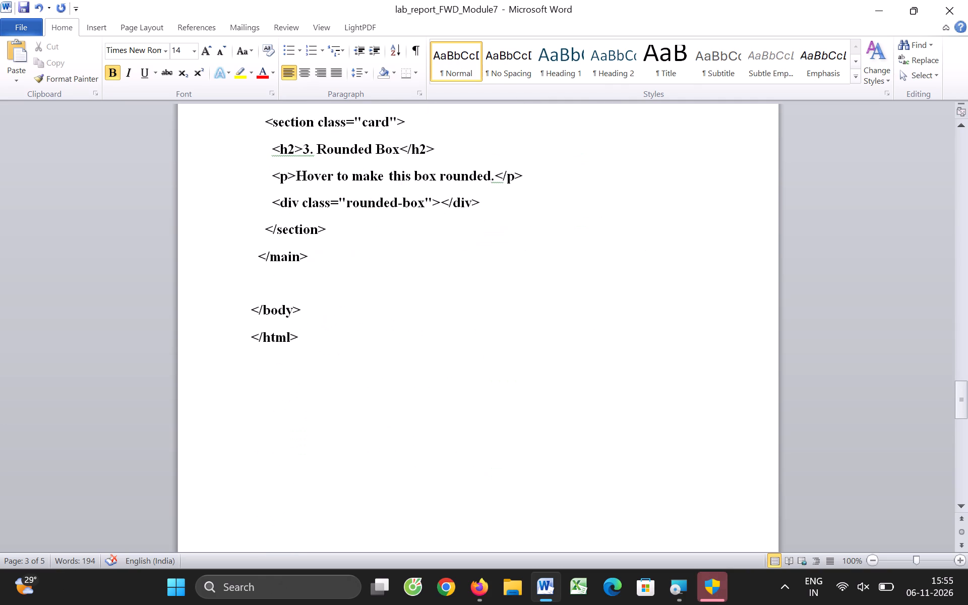
left_click_drag(309, 411, 245, 273)
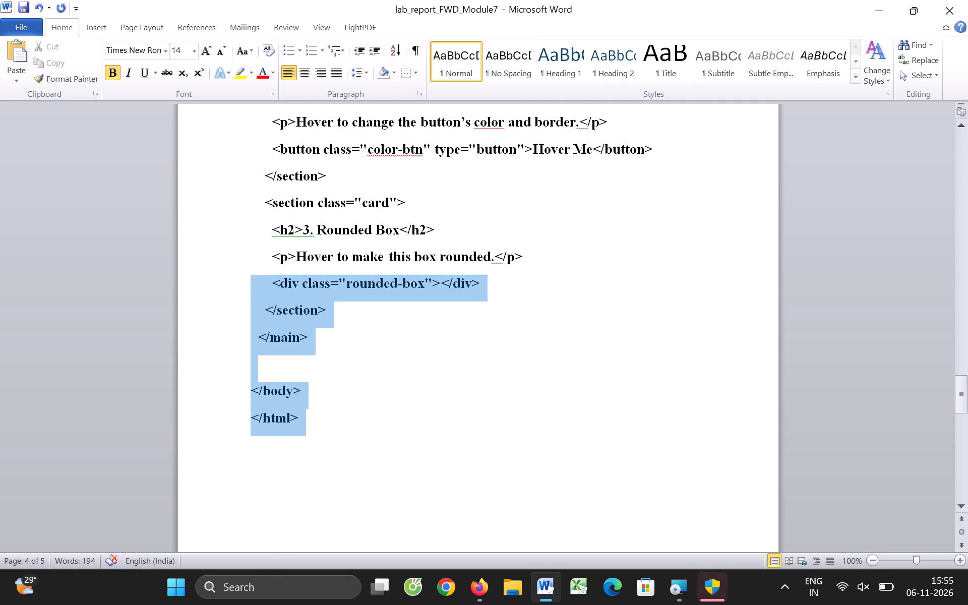
left_click_drag(245, 273, 233, 98)
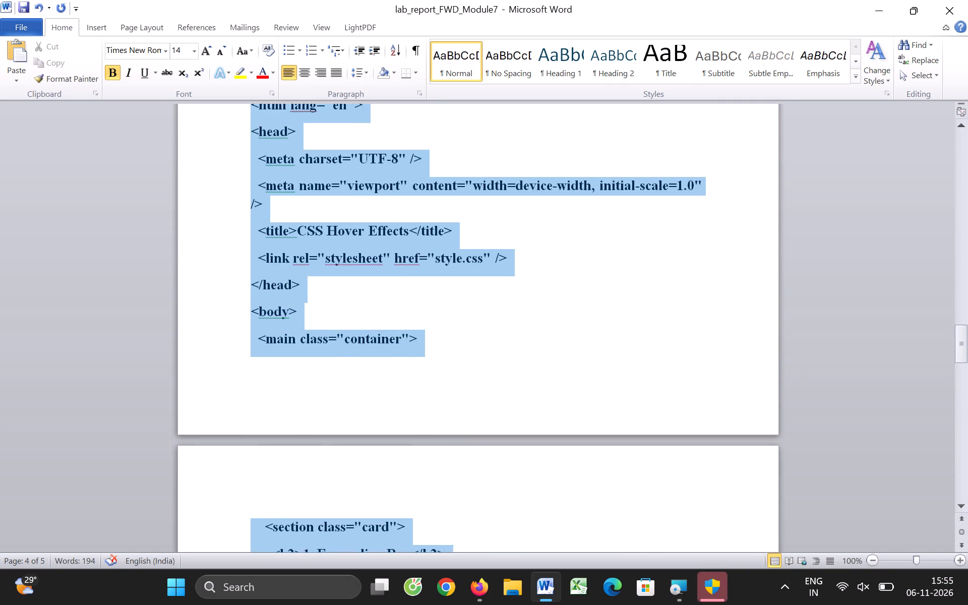
left_click_drag(233, 98, 249, 203)
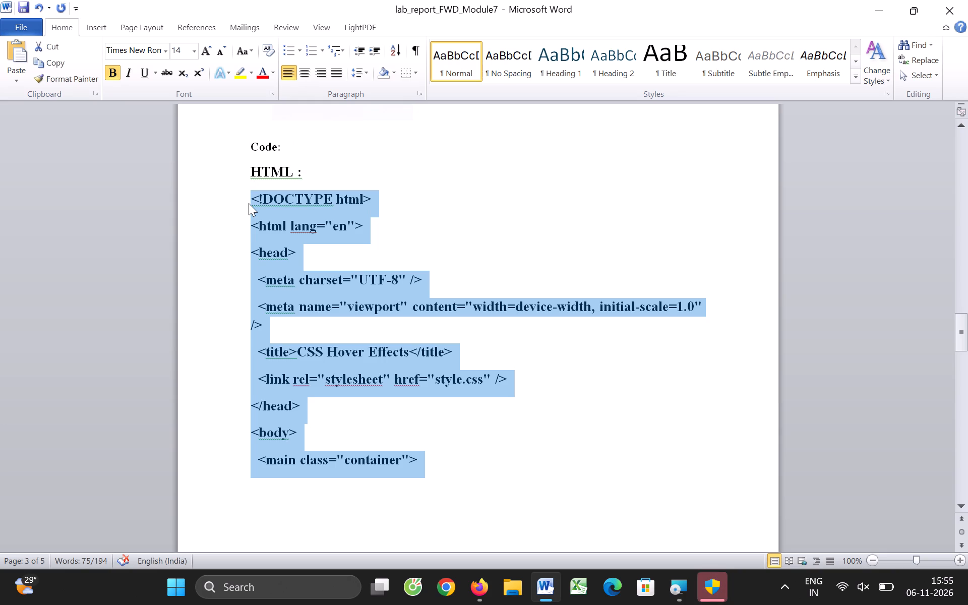
key("ctrl+x")
key("ctrl+v")
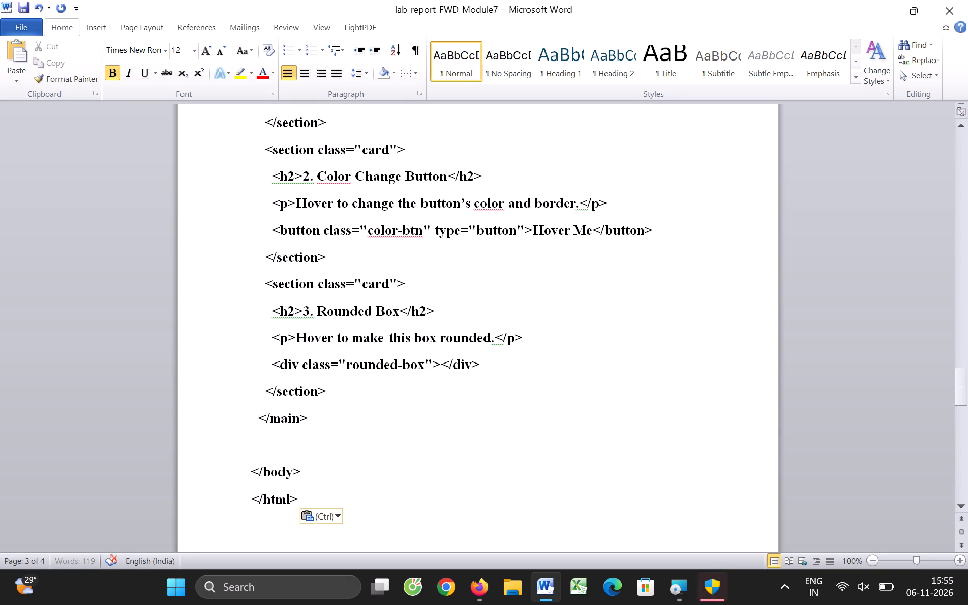
left_click(338, 517)
left_click(350, 473)
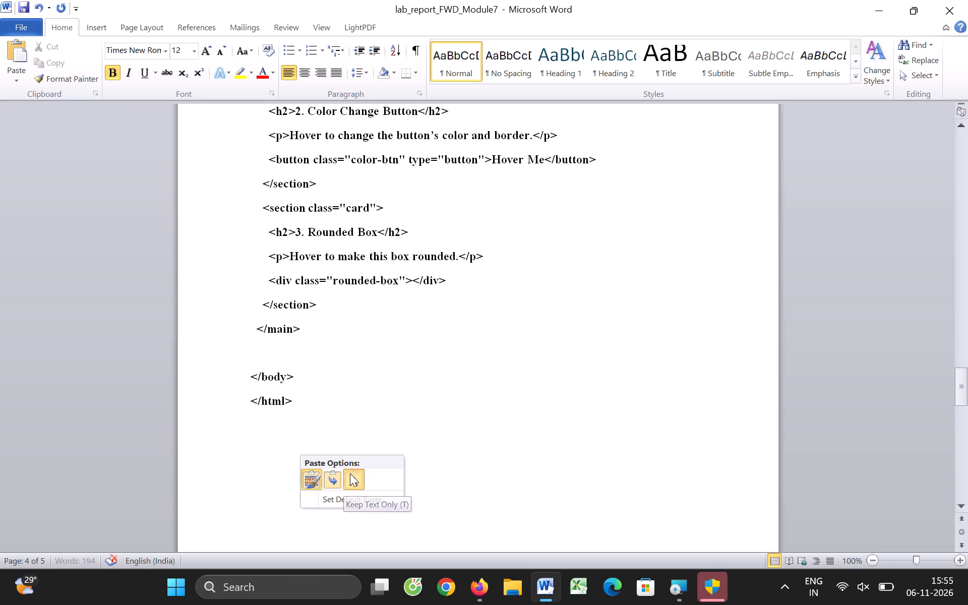
left_click(447, 402)
Add the label "CSS :" below the closing html tag, separated from the code by a blank line.
scroll(447, 402, "up", 2)
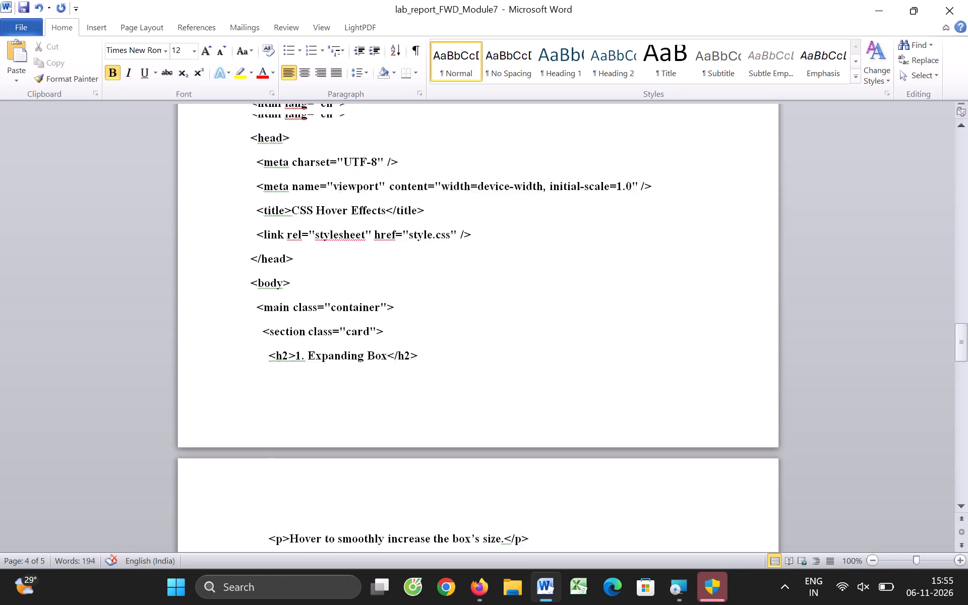
scroll(447, 402, "up", 2)
scroll(447, 402, "down", 3)
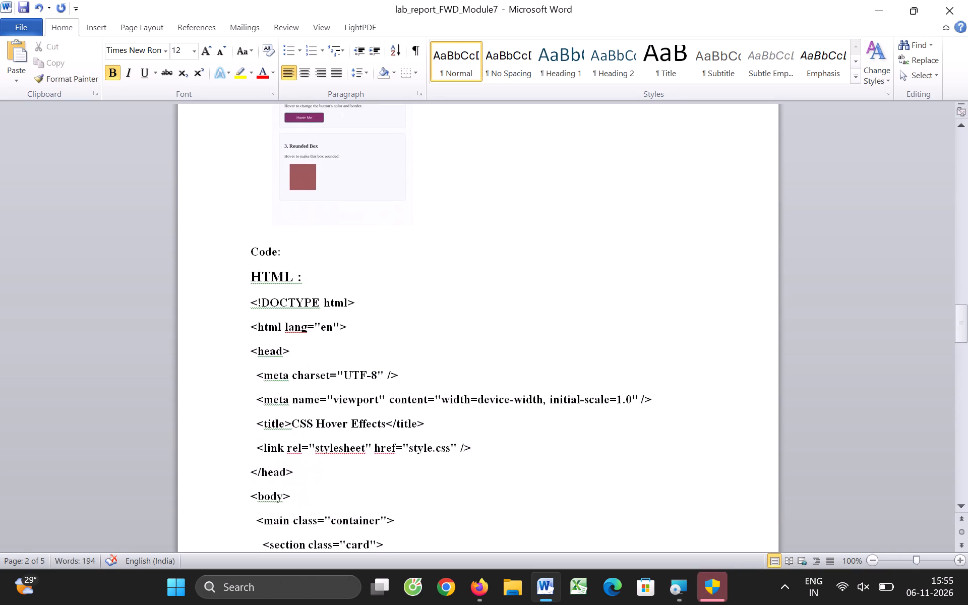
scroll(447, 402, "down", 4)
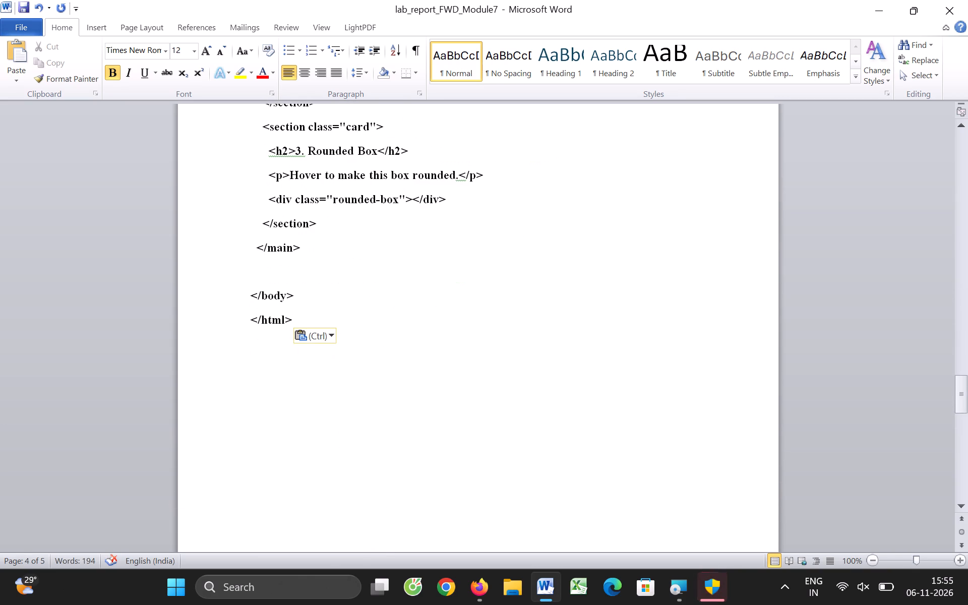
key("Return")
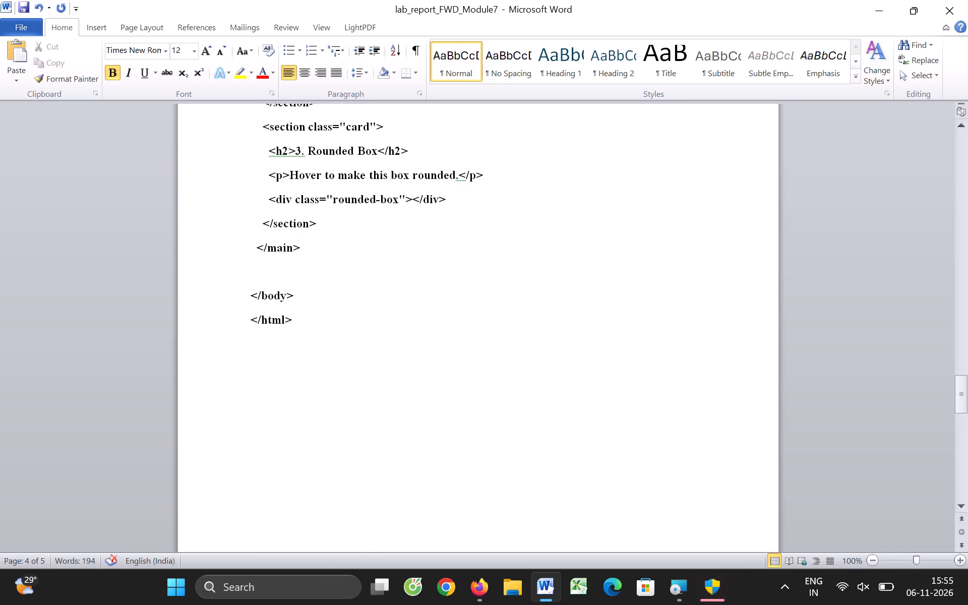
key("c")
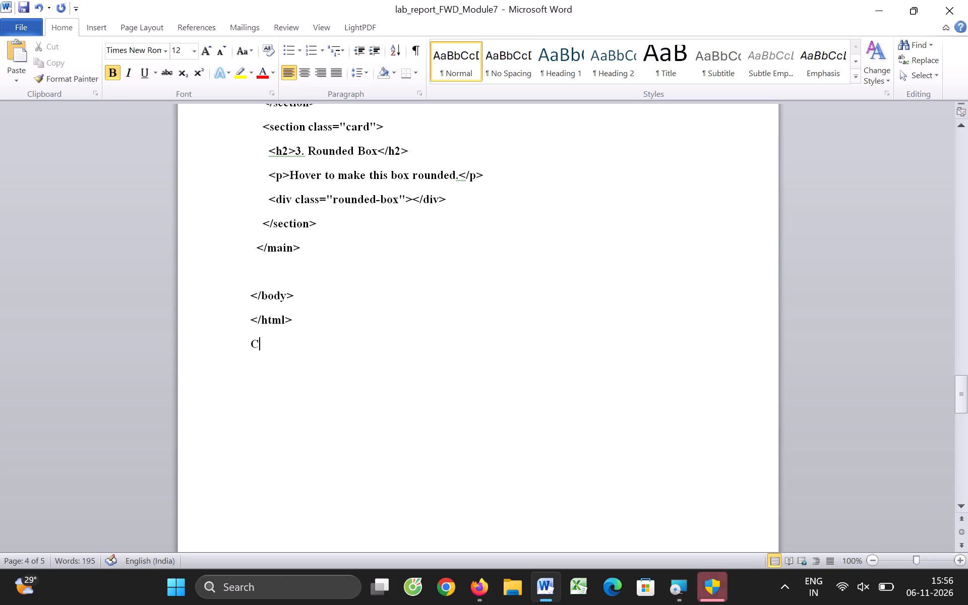
type("SS")
left_click(355, 313)
key("Return")
left_click(332, 369)
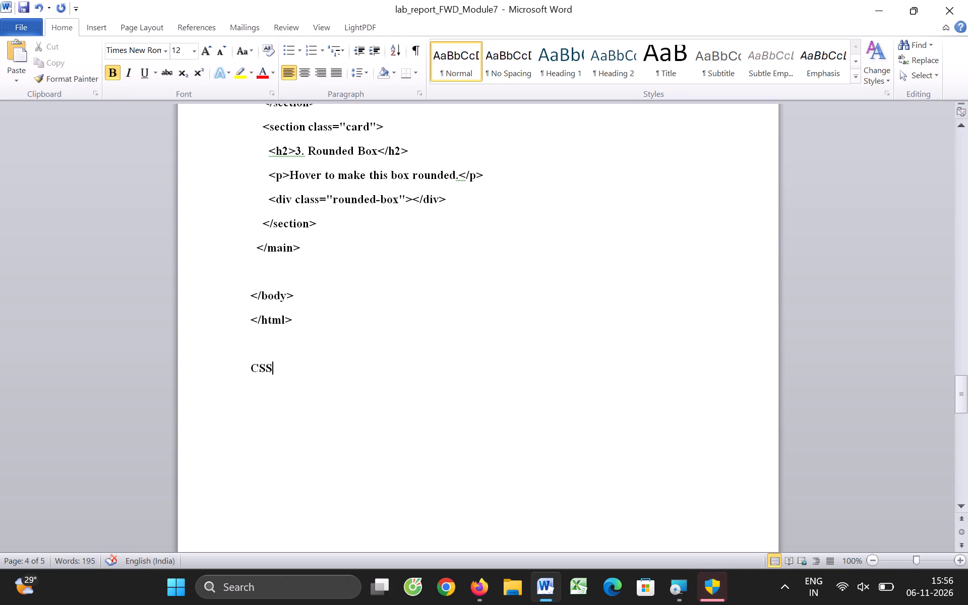
key("space")
key("shift+colon")
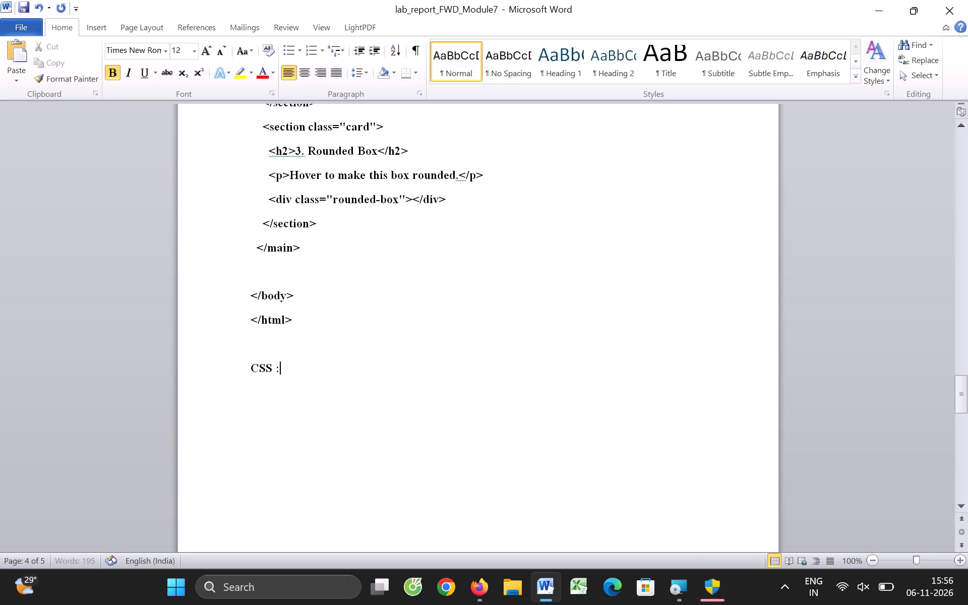
Select the "CSS :" label below the HTML code.
left_click_drag(283, 374, 254, 368)
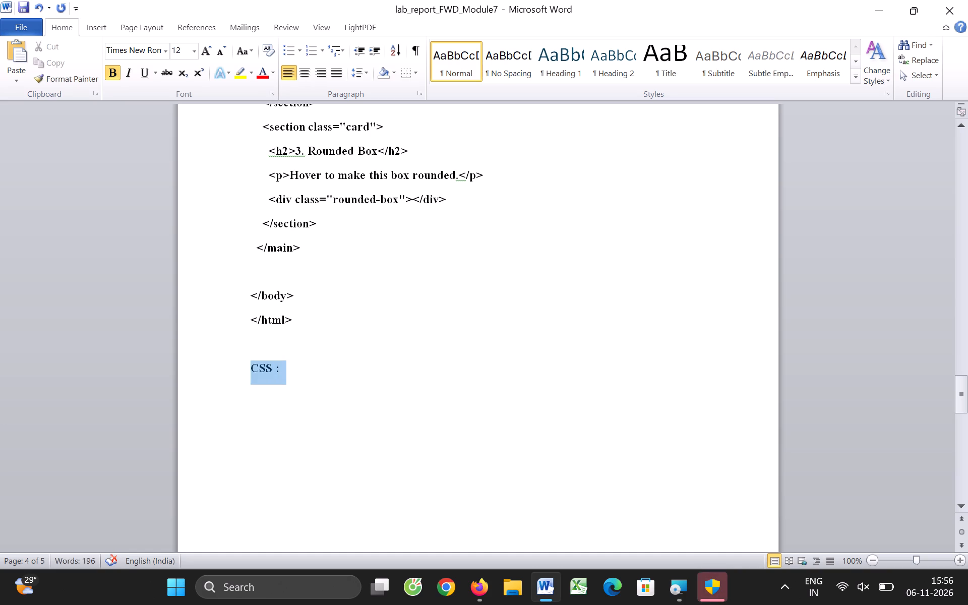
Set the font size of the selected "CSS :" label below the HTML code to 14.
left_click_drag(254, 368, 253, 368)
left_click_drag(314, 333, 311, 378)
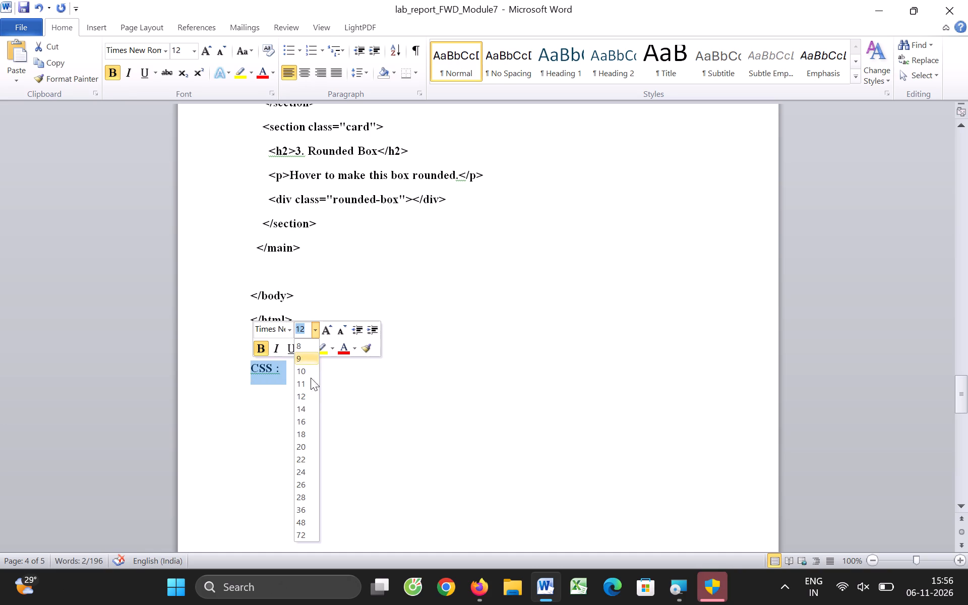
left_click_drag(311, 378, 313, 405)
left_click(313, 405)
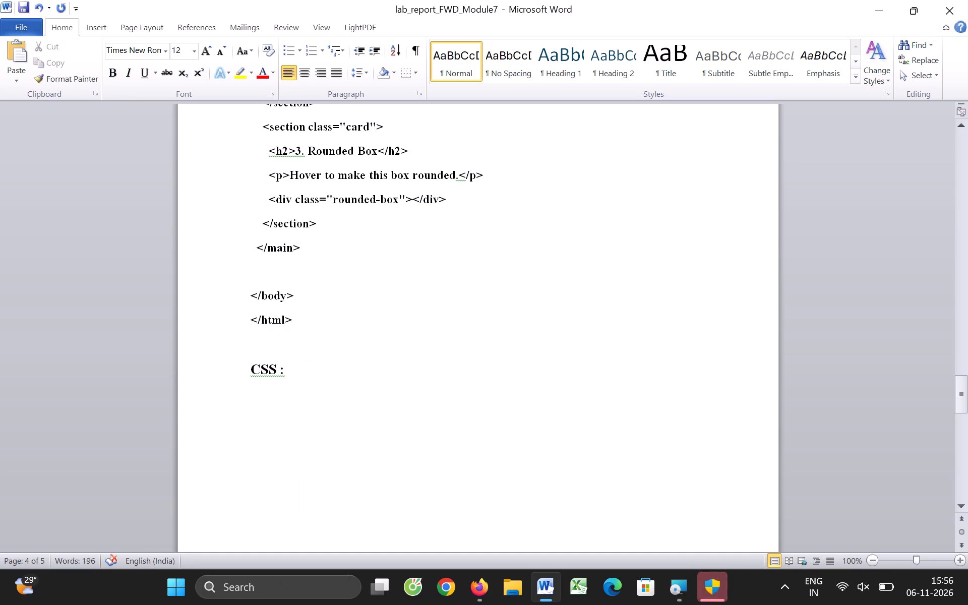
Prepare the empty line below the "CSS :" label, starting it with a single space.
key("BackSpace")
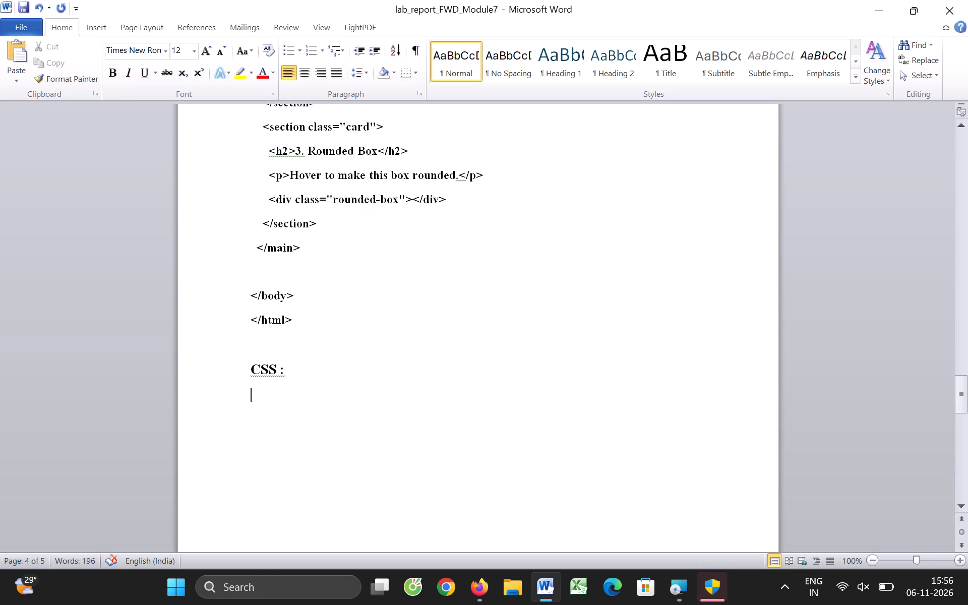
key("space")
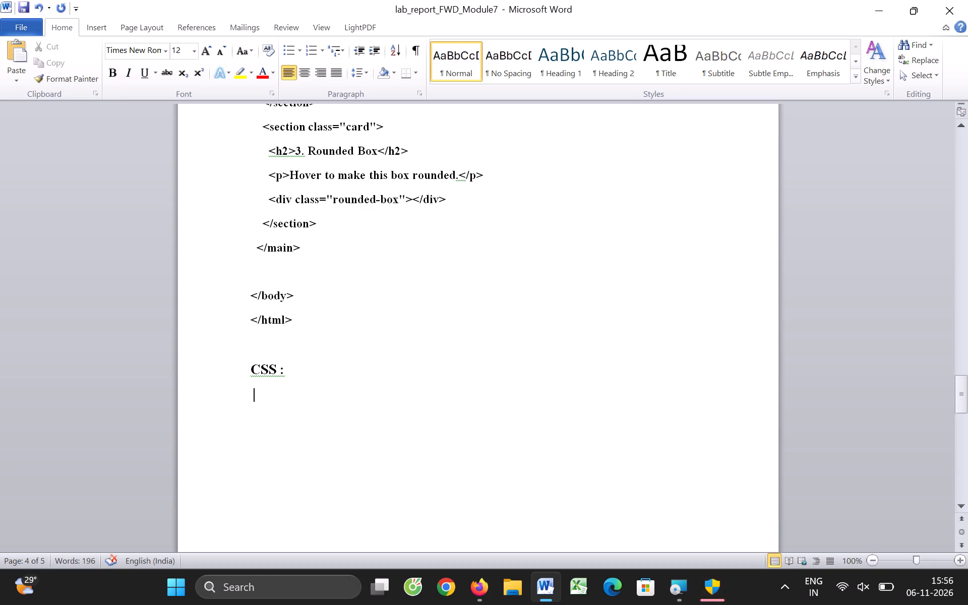
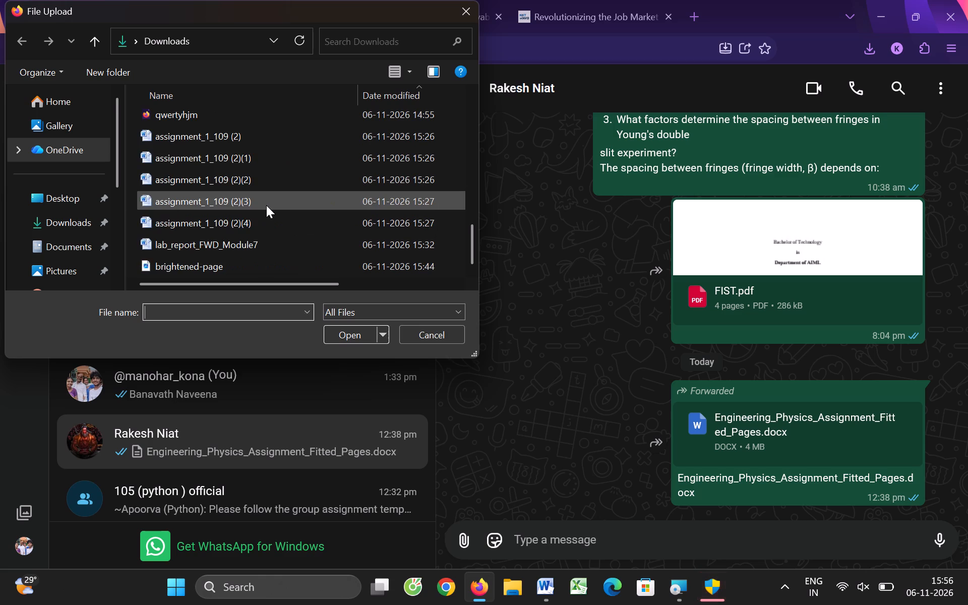
Choose the Assignment-1 Template-AIML-1B document from the Downloads folder as the file to upload in WhatsApp.
left_click(99, 216)
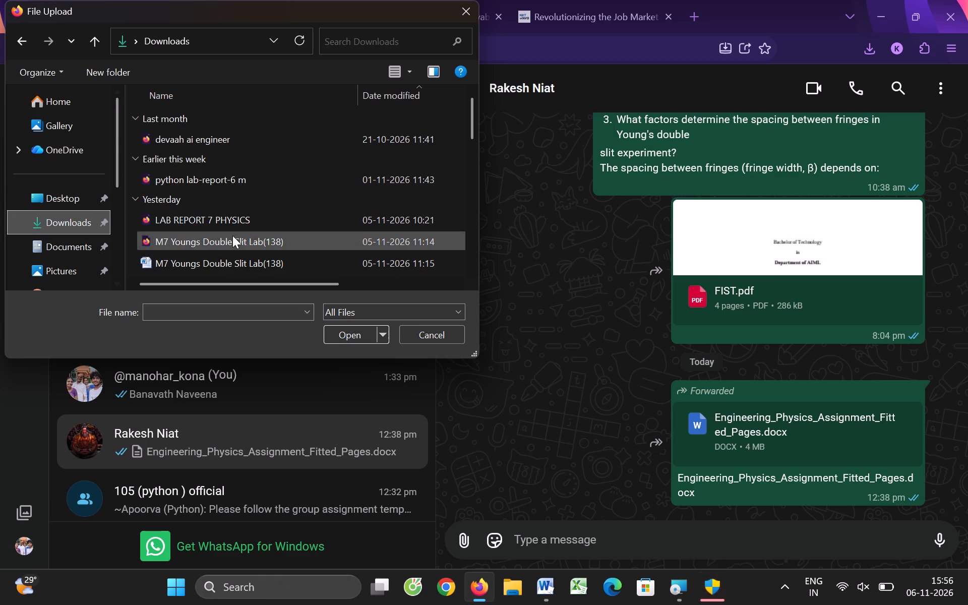
scroll(232, 235, "down", 7)
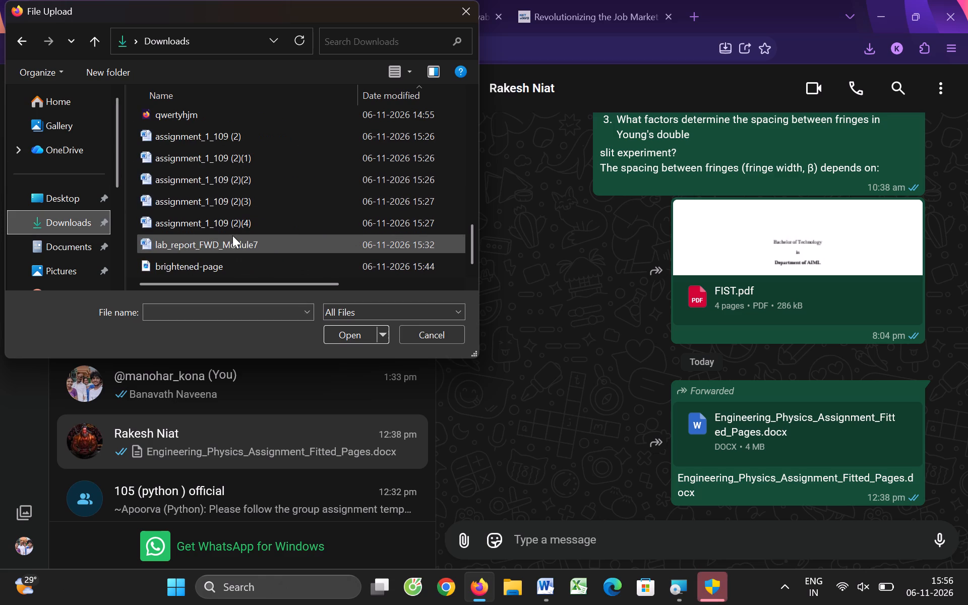
scroll(232, 235, "up", 20)
scroll(232, 235, "up", 5)
scroll(232, 235, "down", 1)
scroll(232, 235, "up", 20)
scroll(232, 235, "up", 11)
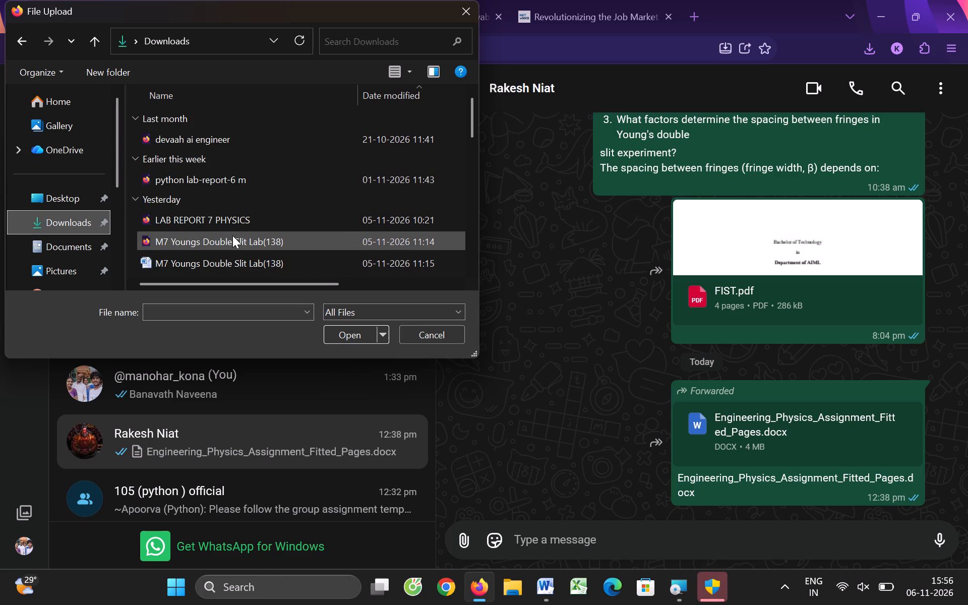
scroll(232, 235, "down", 5)
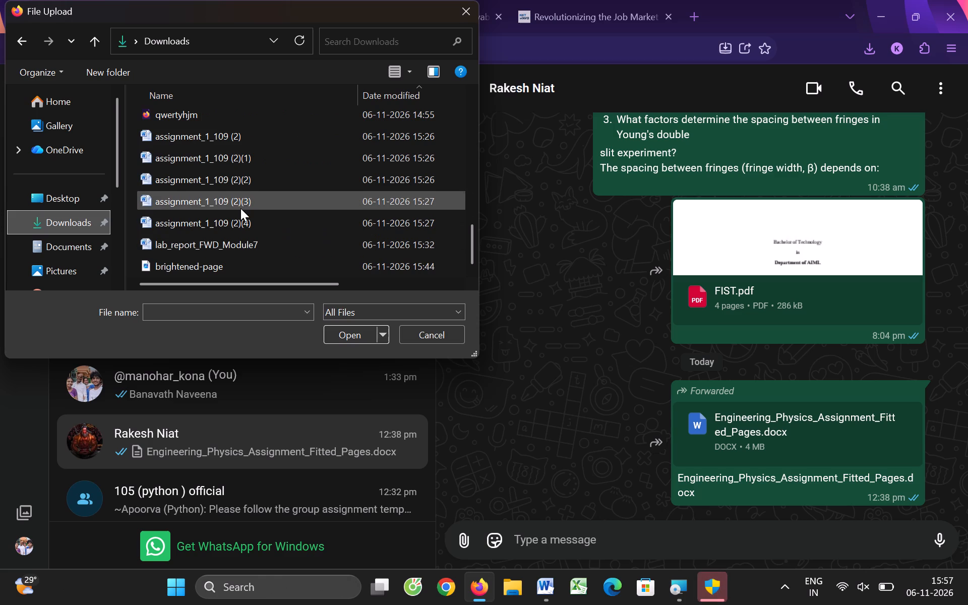
scroll(240, 208, "up", 2)
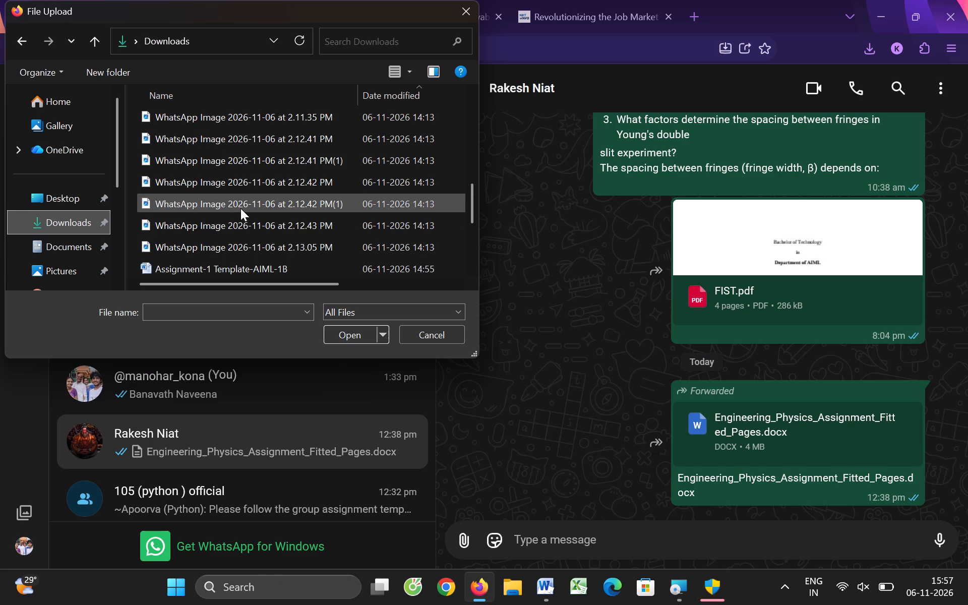
scroll(240, 208, "up", 3)
scroll(240, 208, "down", 1)
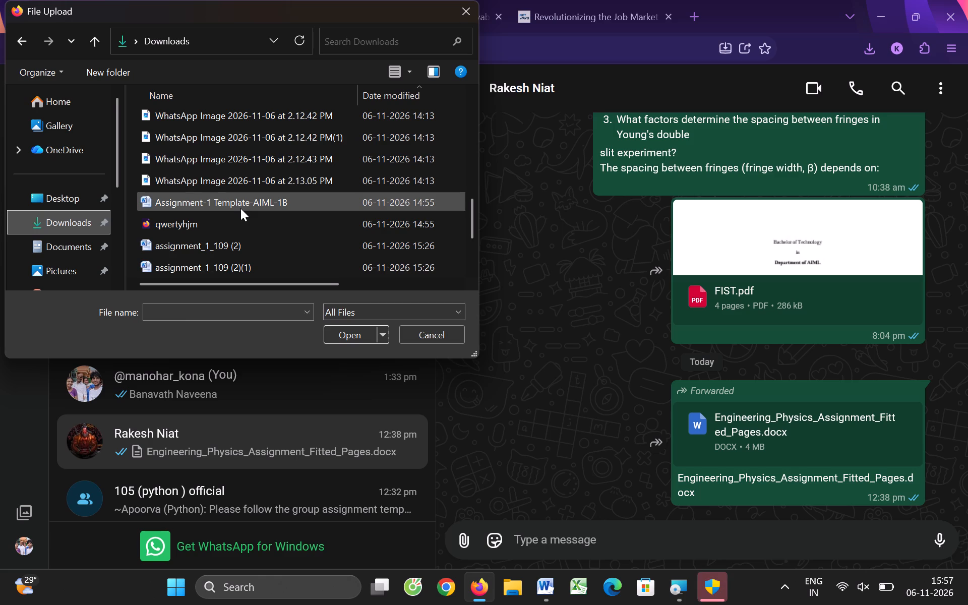
left_click(240, 208)
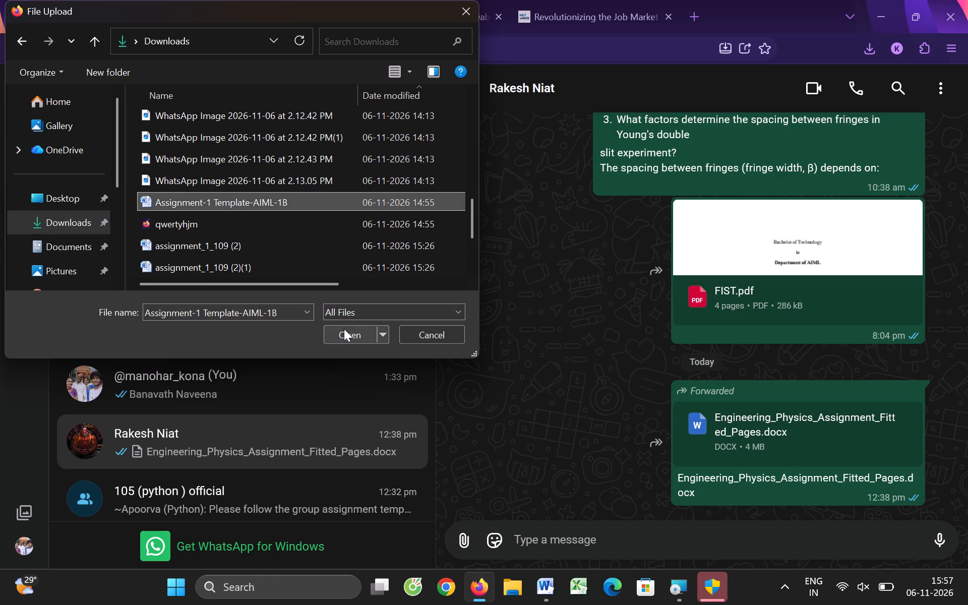
left_click(319, 226)
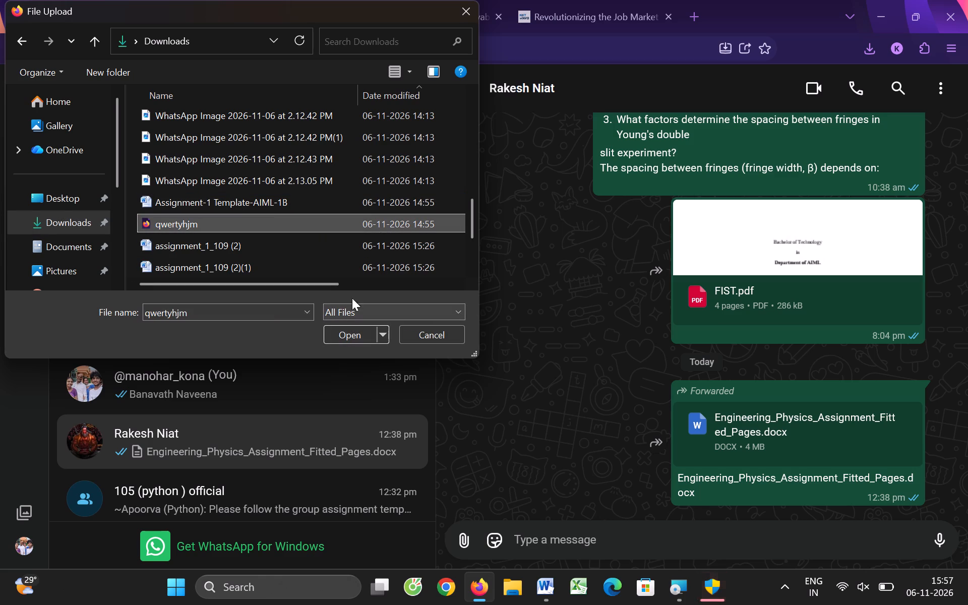
left_click(343, 197)
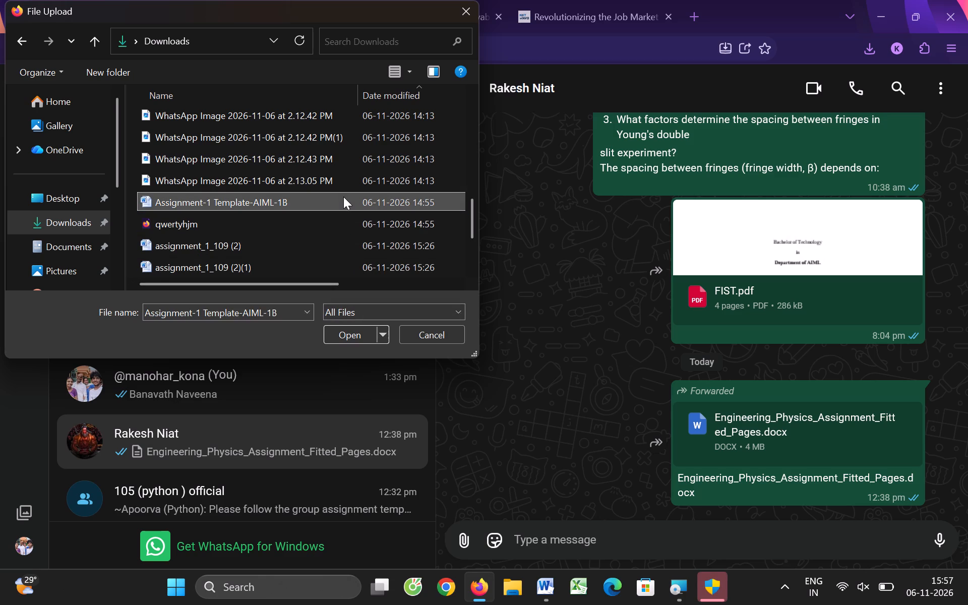
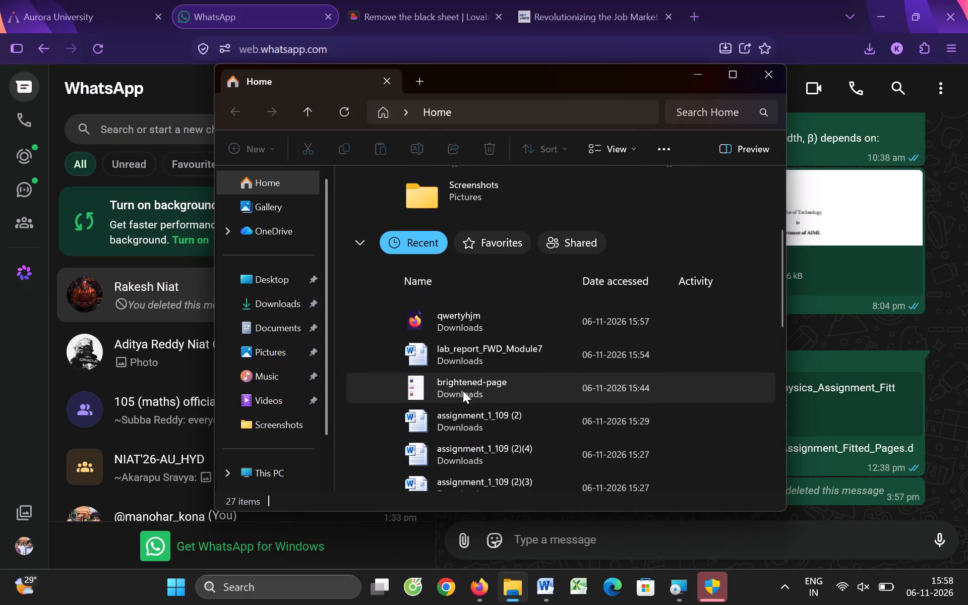
Look through the recent files, then open the Downloads folder and select the PDF file "second" to bring up its available actions.
scroll(463, 391, "down", 1)
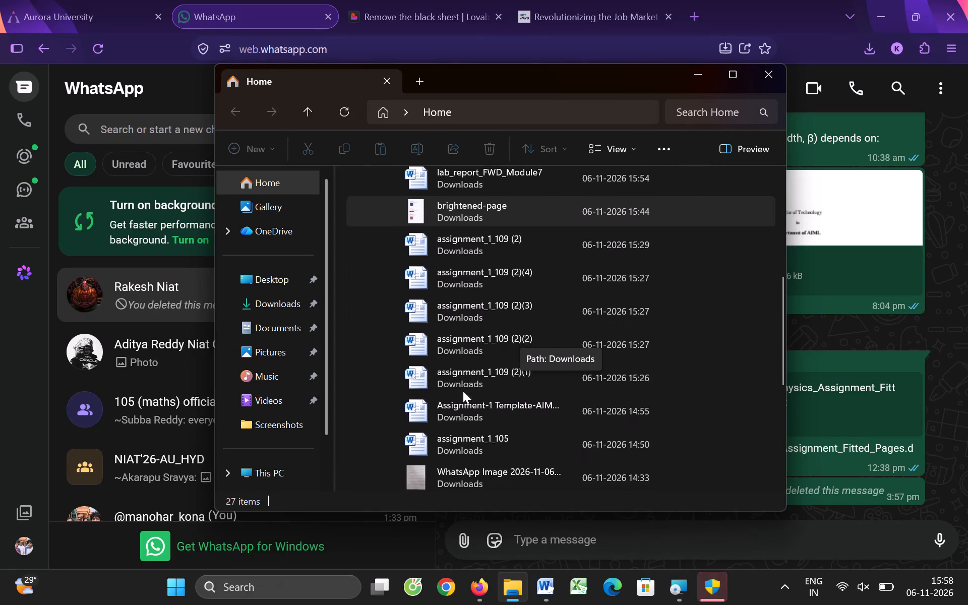
scroll(463, 391, "down", 2)
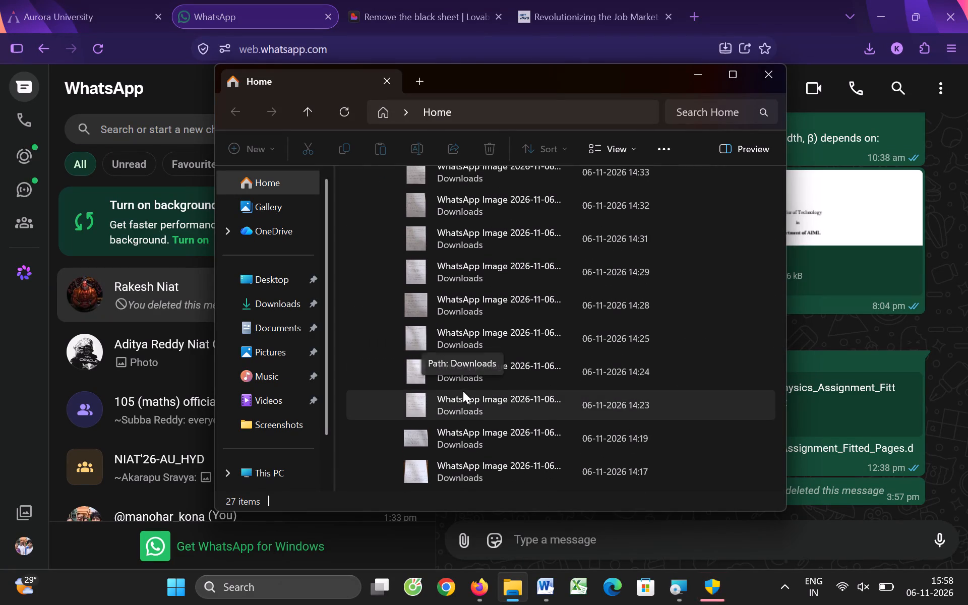
scroll(463, 391, "up", 3)
left_click(283, 298)
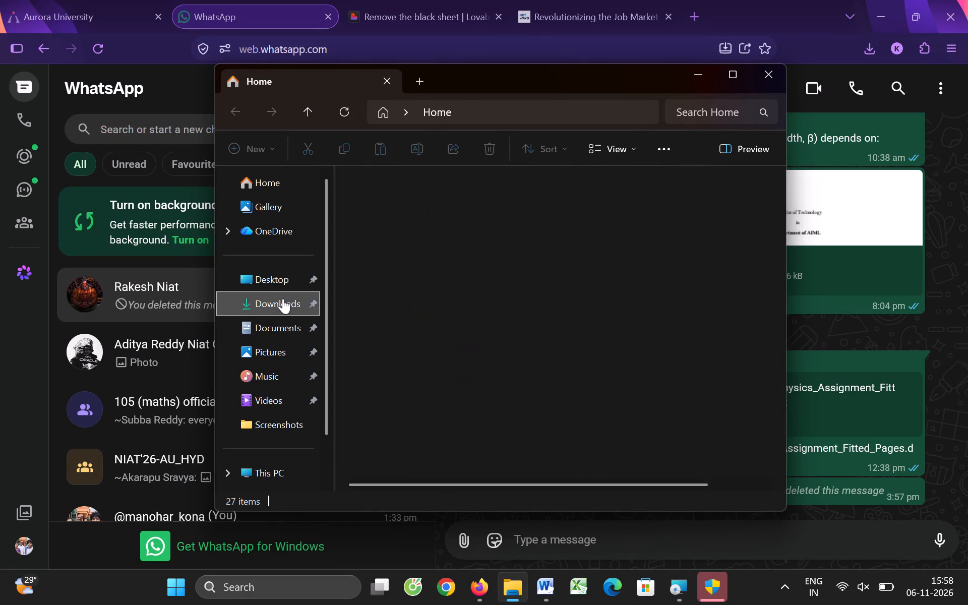
scroll(398, 345, "down", 1)
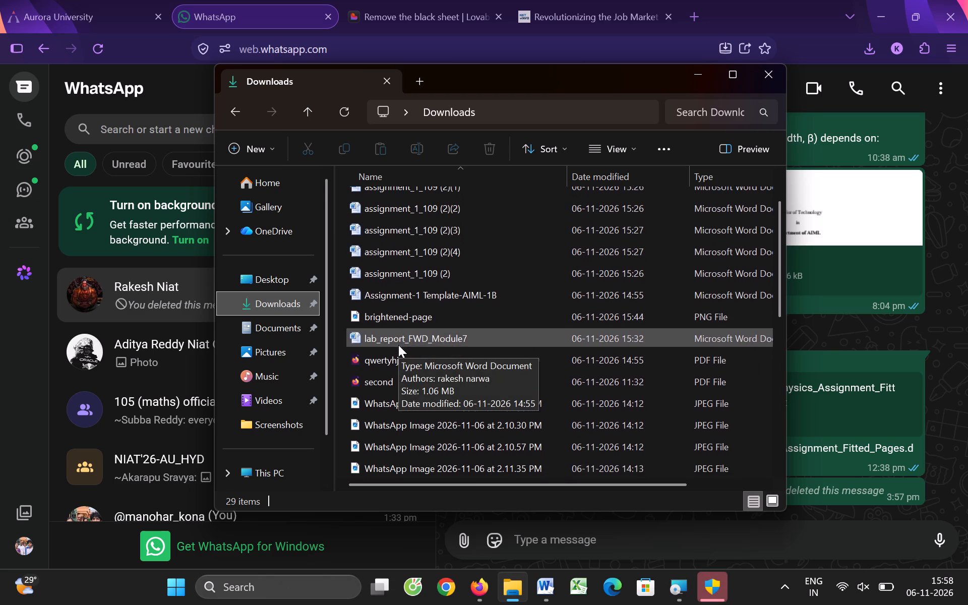
scroll(398, 345, "down", 1)
left_click(398, 383)
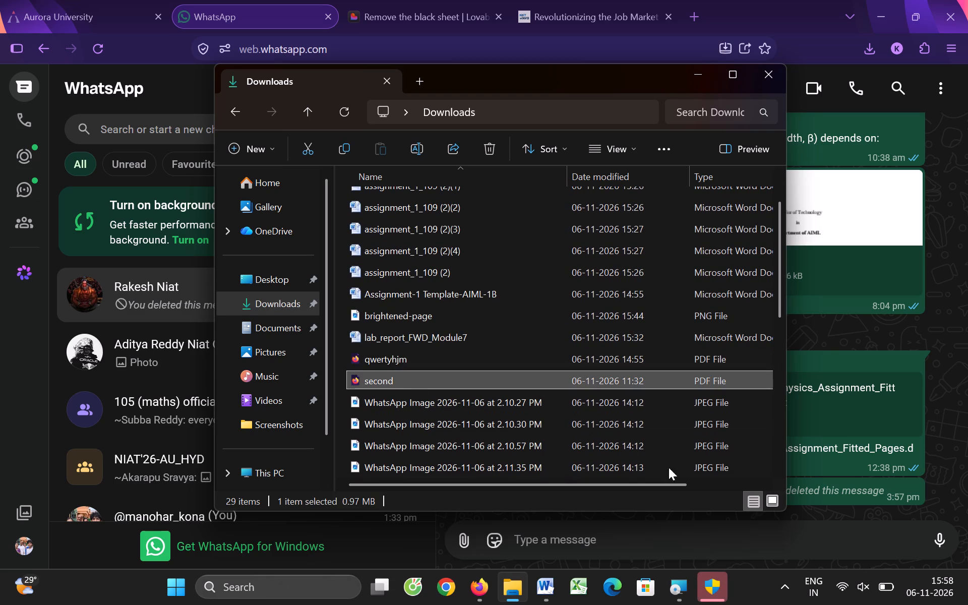
right_click(566, 380)
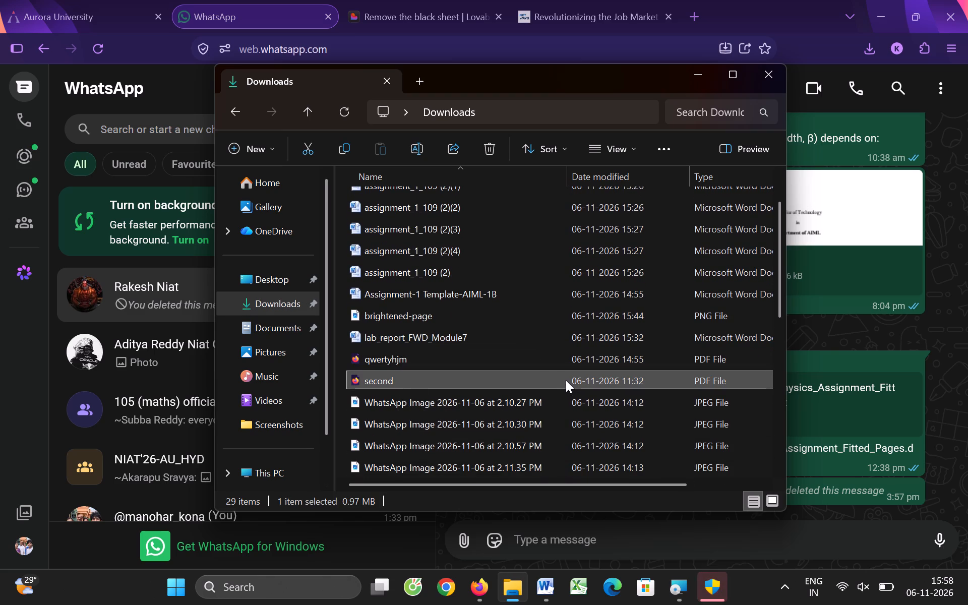
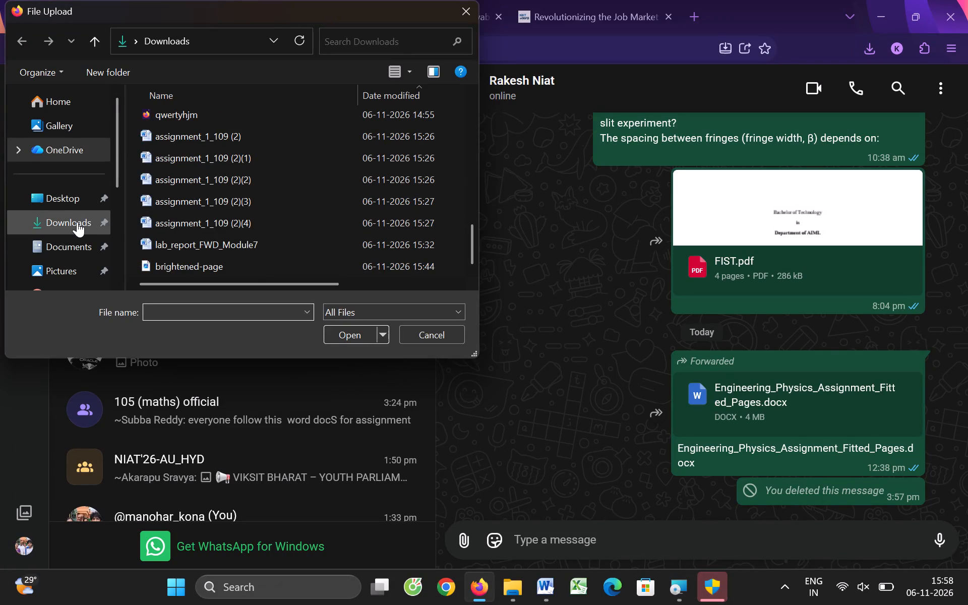
Look through the files in the Downloads folder for the document to attach to the open WhatsApp chat.
scroll(242, 227, "down", 3)
scroll(242, 227, "up", 1)
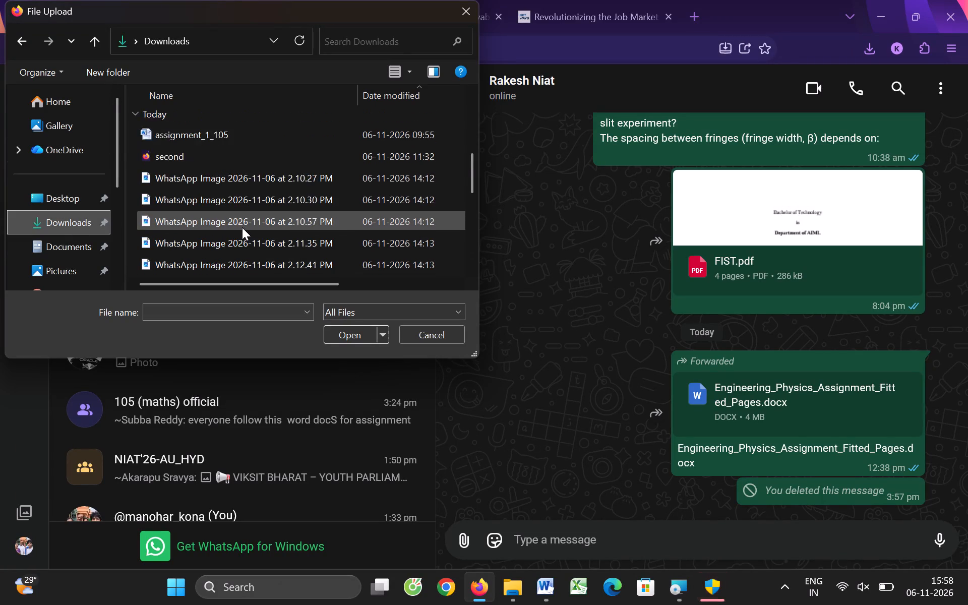
scroll(242, 227, "up", 1)
scroll(242, 227, "down", 1)
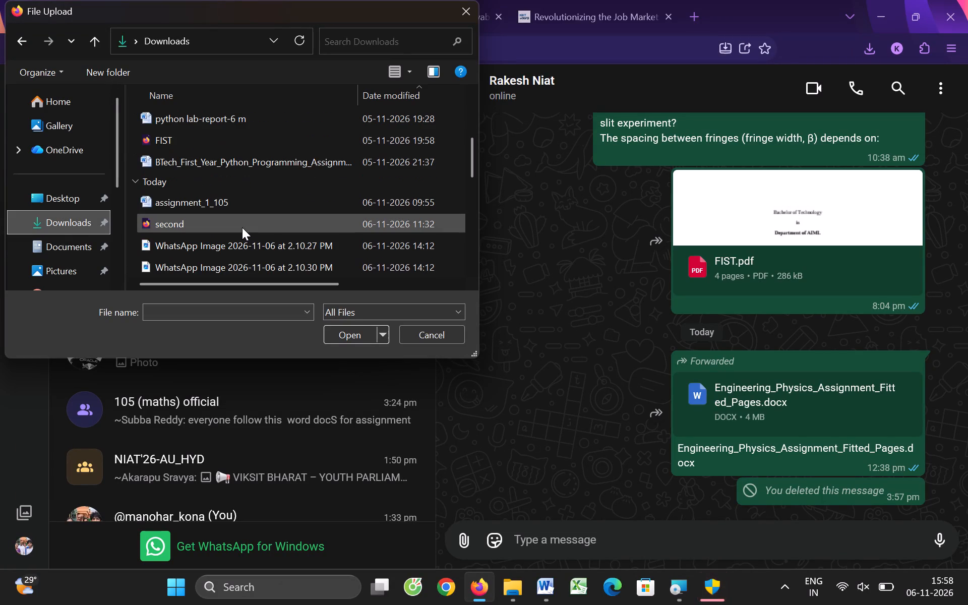
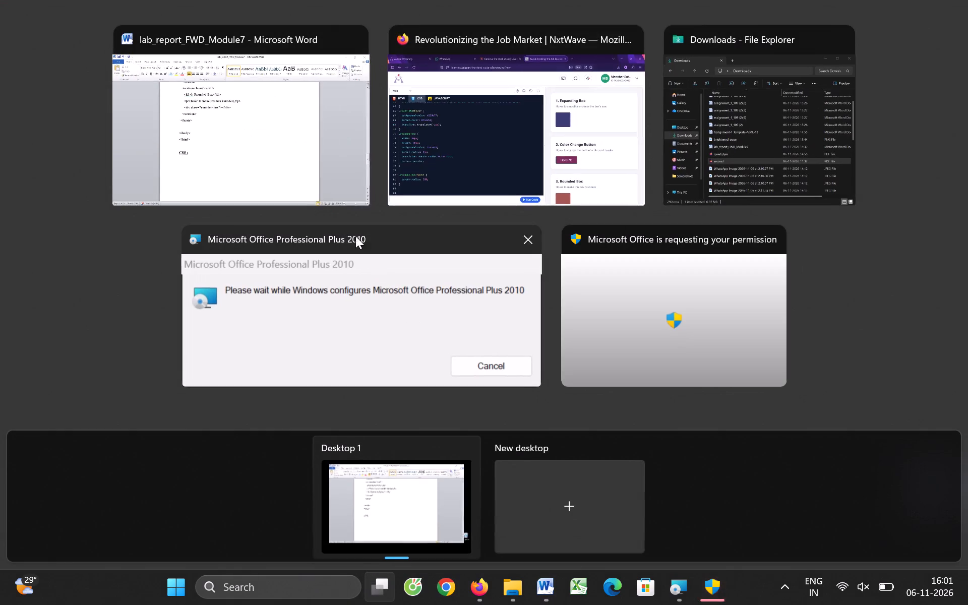
Copy the entire CSS code from the Firefox code playground and paste it below the "CSS :" label in the Word report.
left_click(515, 106)
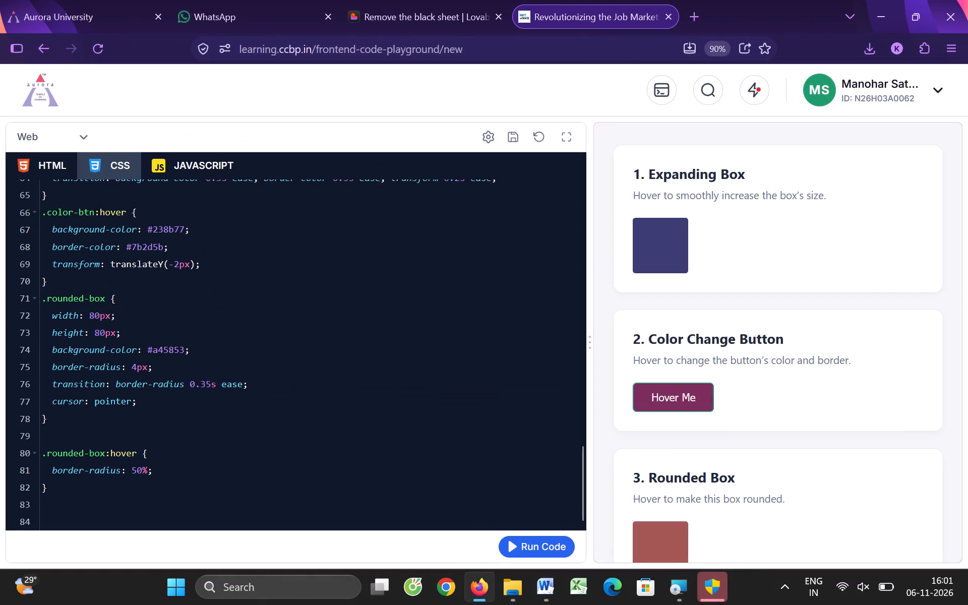
scroll(157, 465, "down", 3)
left_click_drag(53, 487, 33, 461)
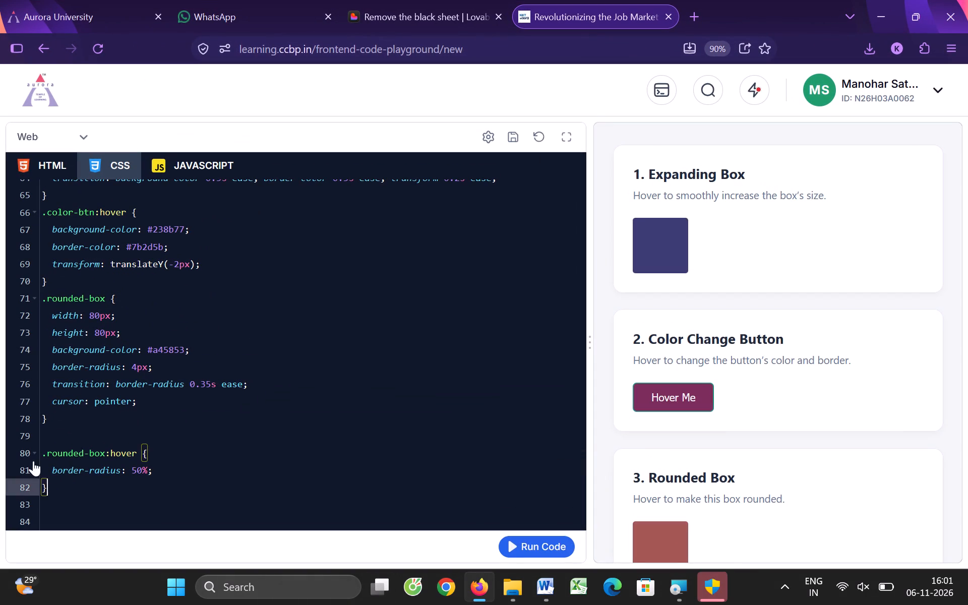
left_click_drag(33, 461, 30, 98)
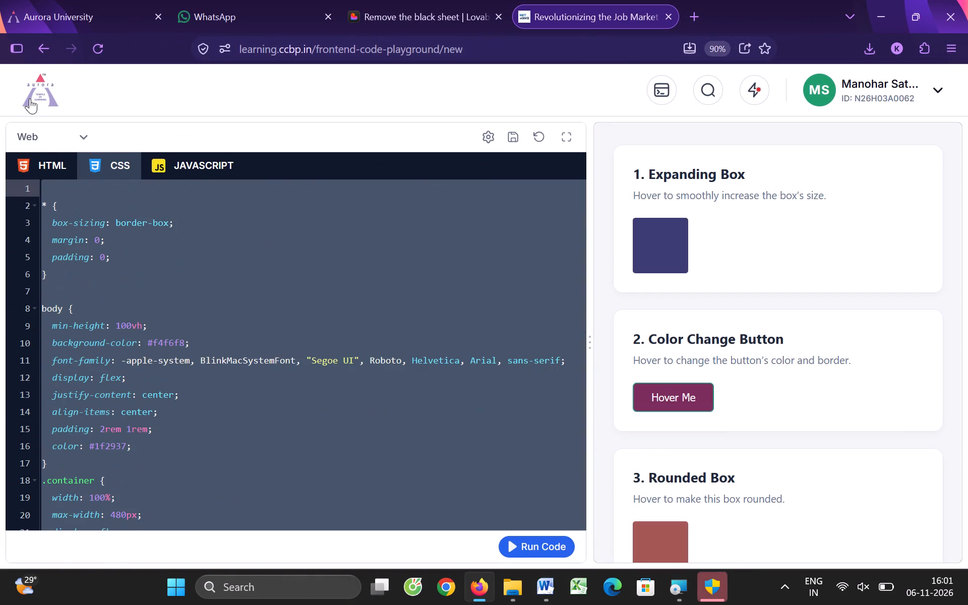
key("ctrl+c")
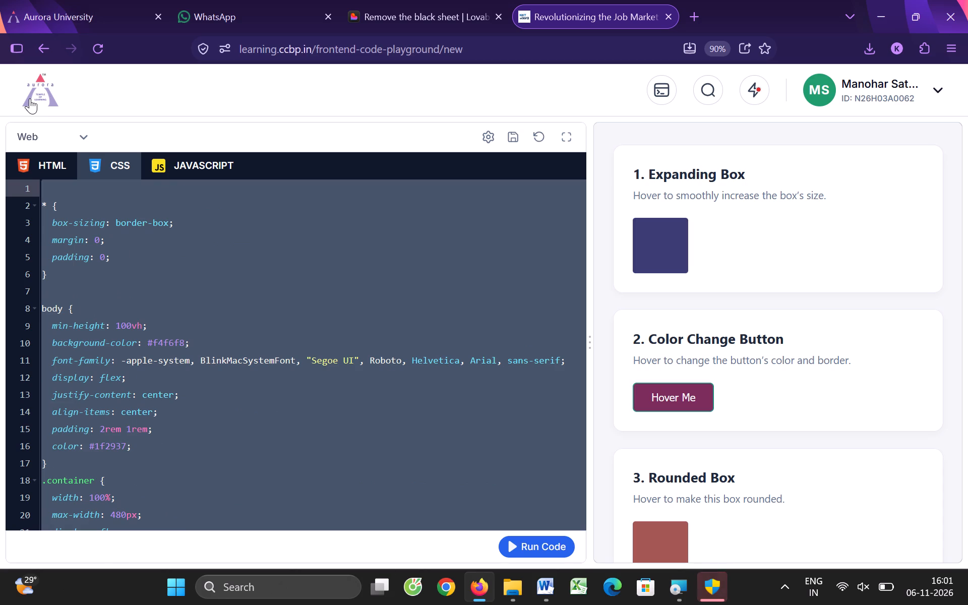
left_click(427, 110)
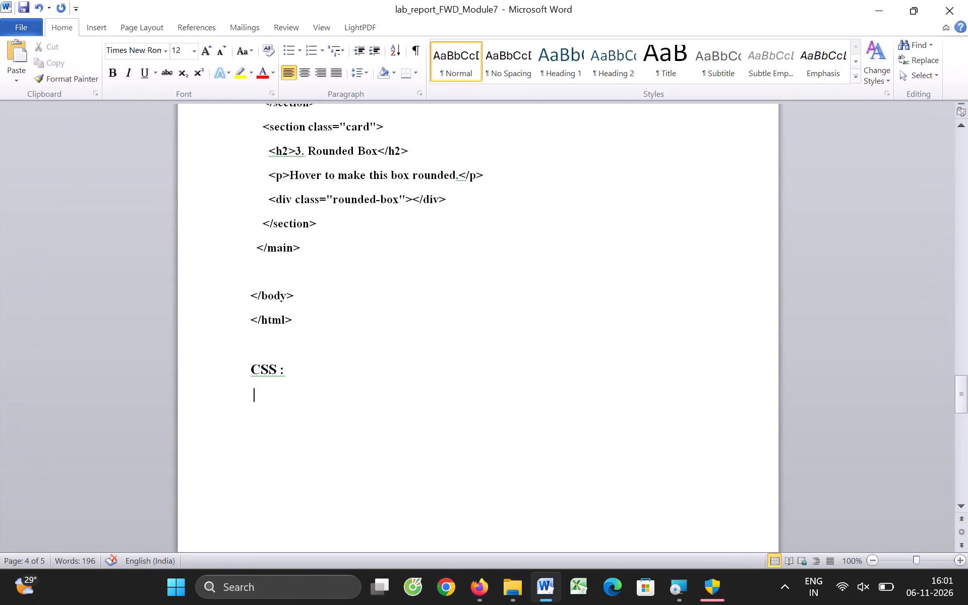
key("ctrl+v")
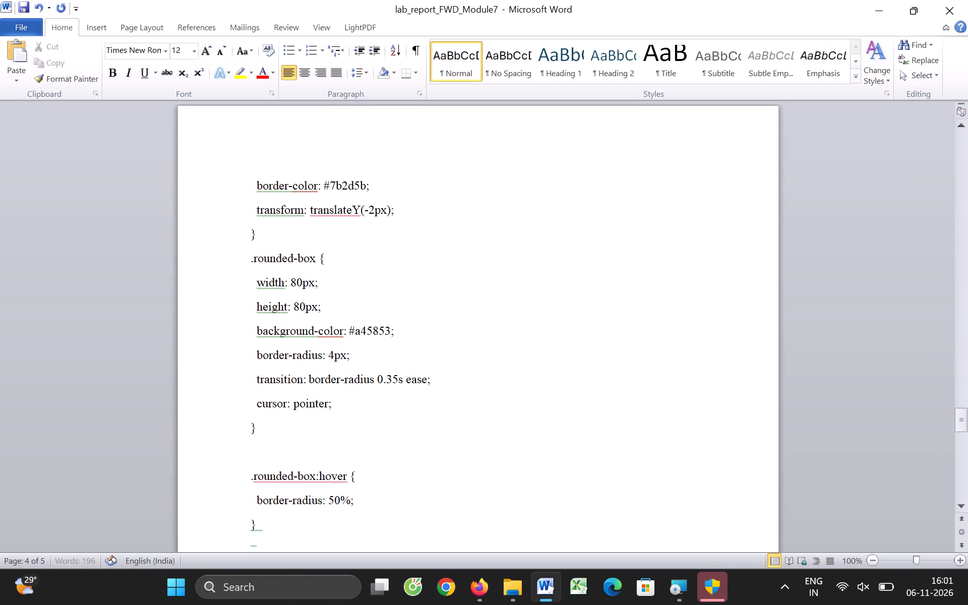
Look through the pasted CSS code and the experiment 2 section that follows it in the report.
scroll(345, 354, "down", 2)
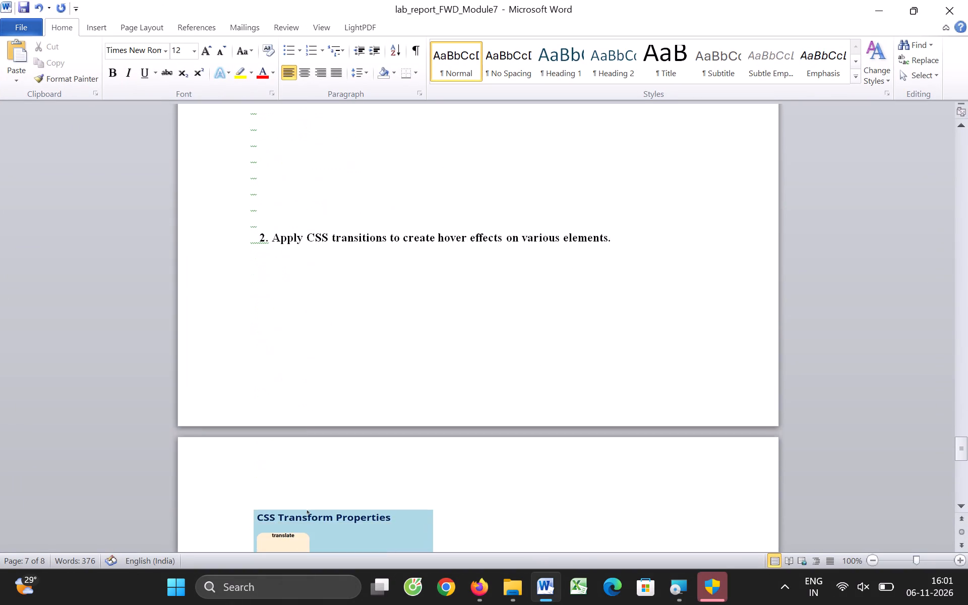
scroll(345, 354, "down", 4)
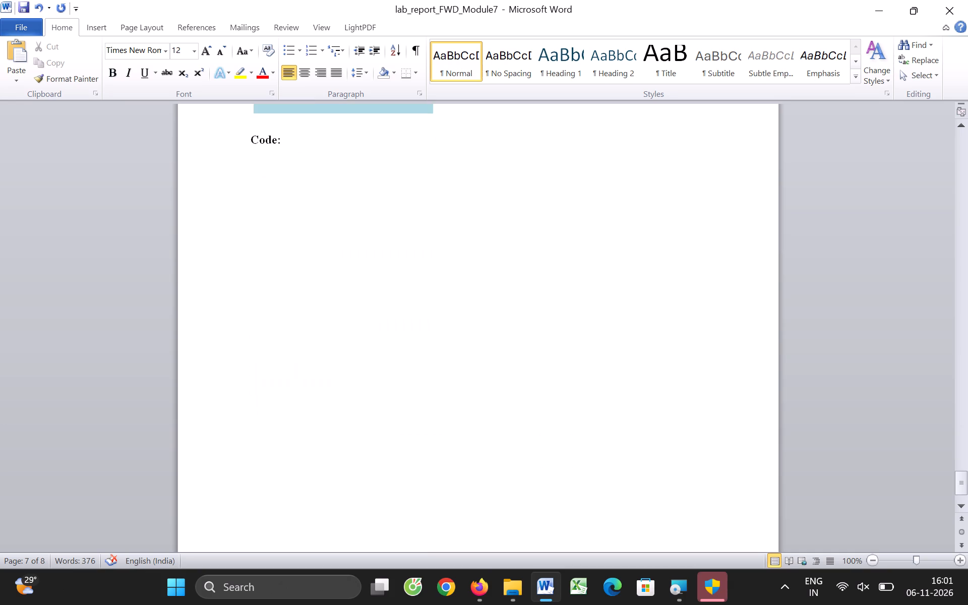
scroll(345, 354, "up", 6)
scroll(345, 354, "down", 5)
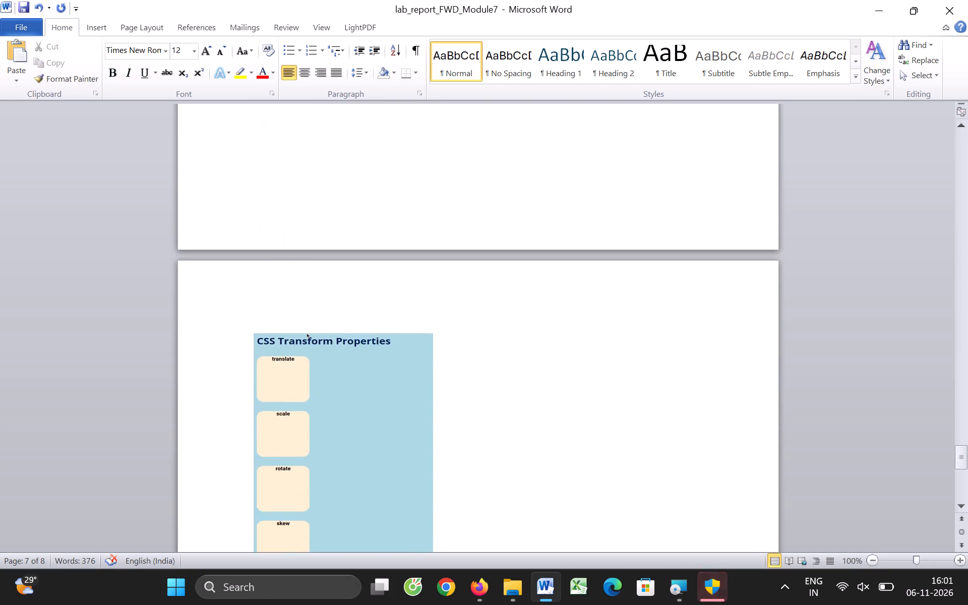
scroll(345, 354, "down", 3)
scroll(345, 354, "up", 5)
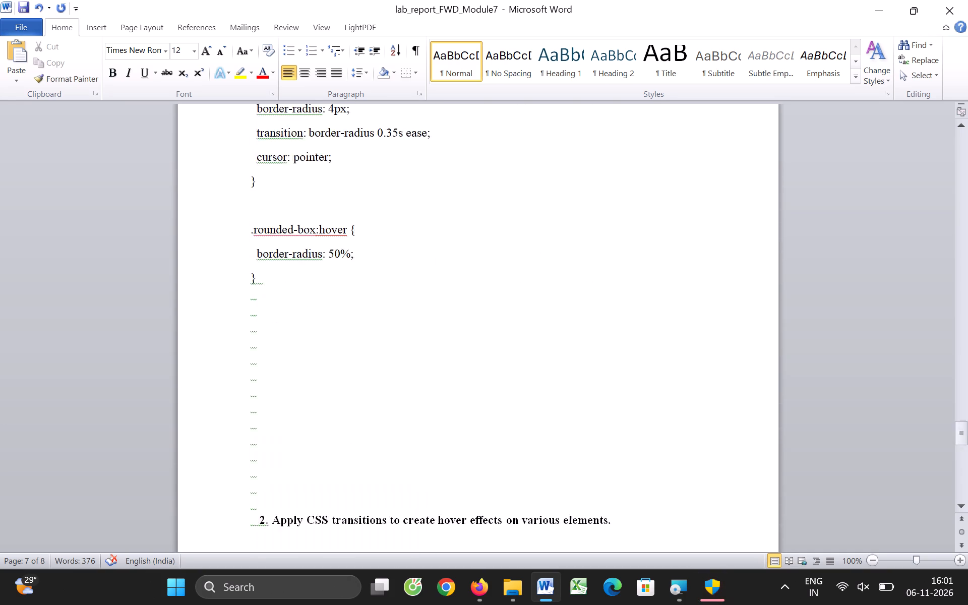
scroll(345, 354, "up", 1)
scroll(345, 354, "down", 2)
scroll(345, 354, "up", 3)
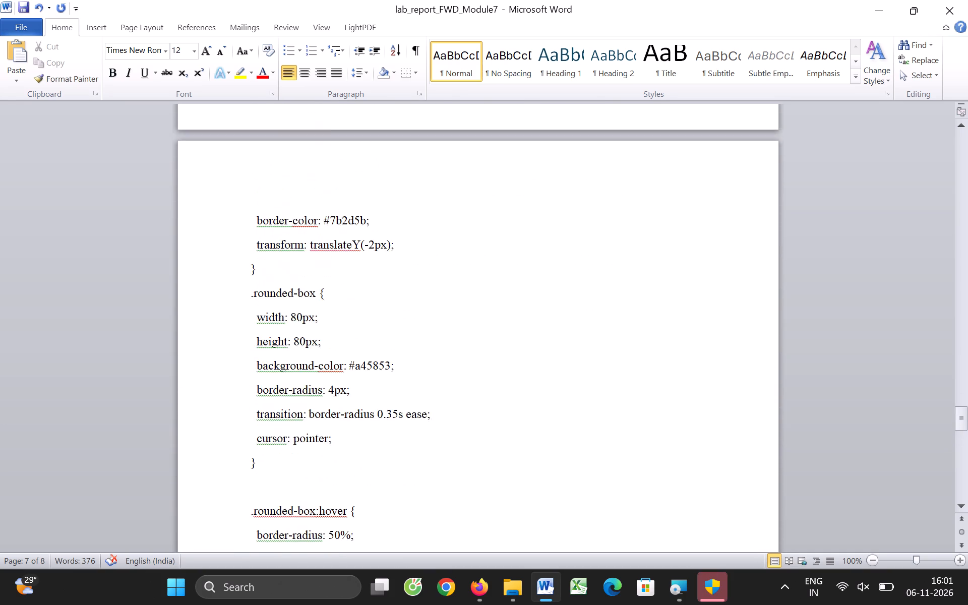
scroll(345, 354, "up", 5)
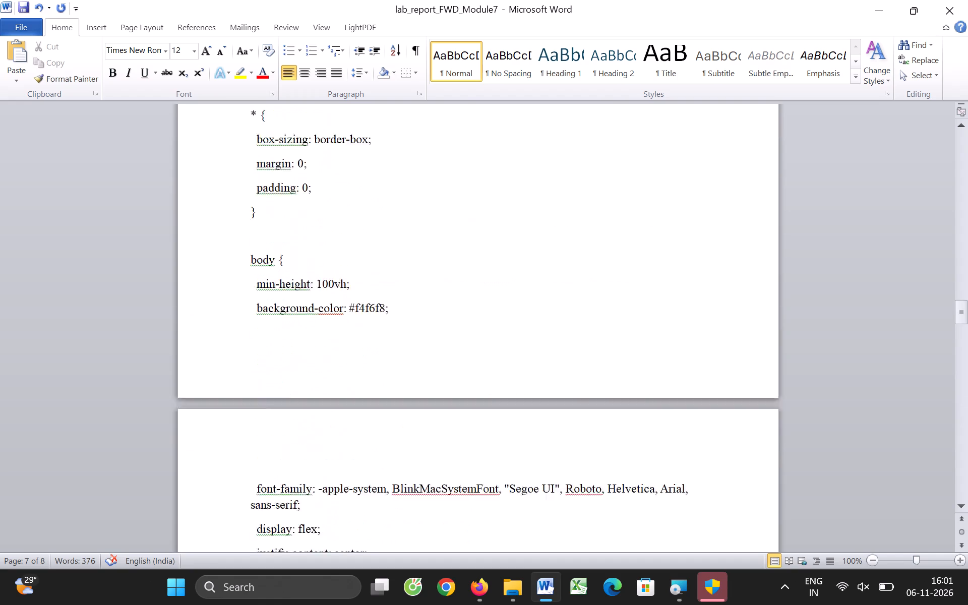
scroll(345, 354, "up", 1)
scroll(345, 354, "down", 4)
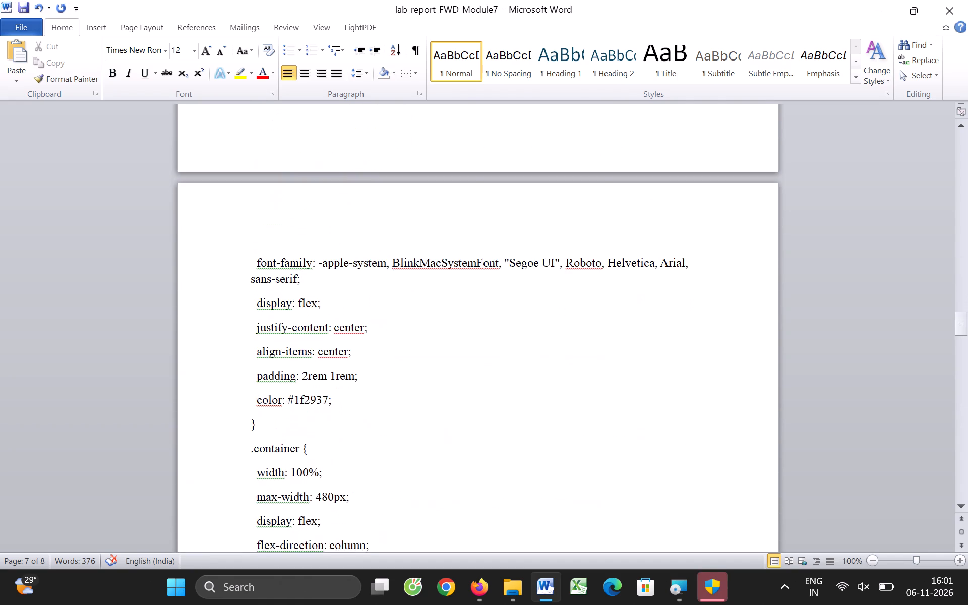
scroll(345, 354, "down", 6)
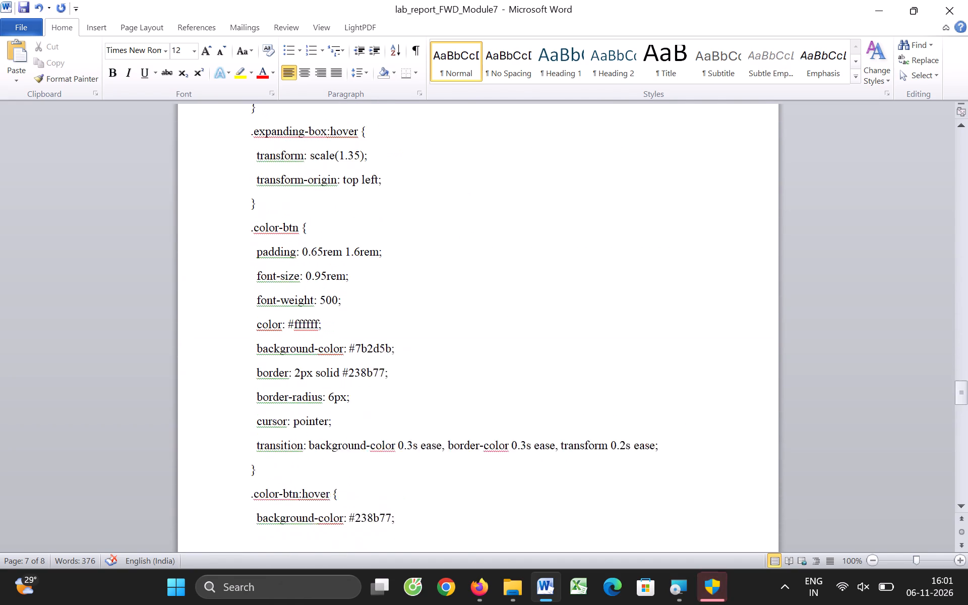
Copy the heading "2. Apply CSS transitions to create hover effects on various elements." and delete it from below the CSS code.
scroll(345, 354, "down", 6)
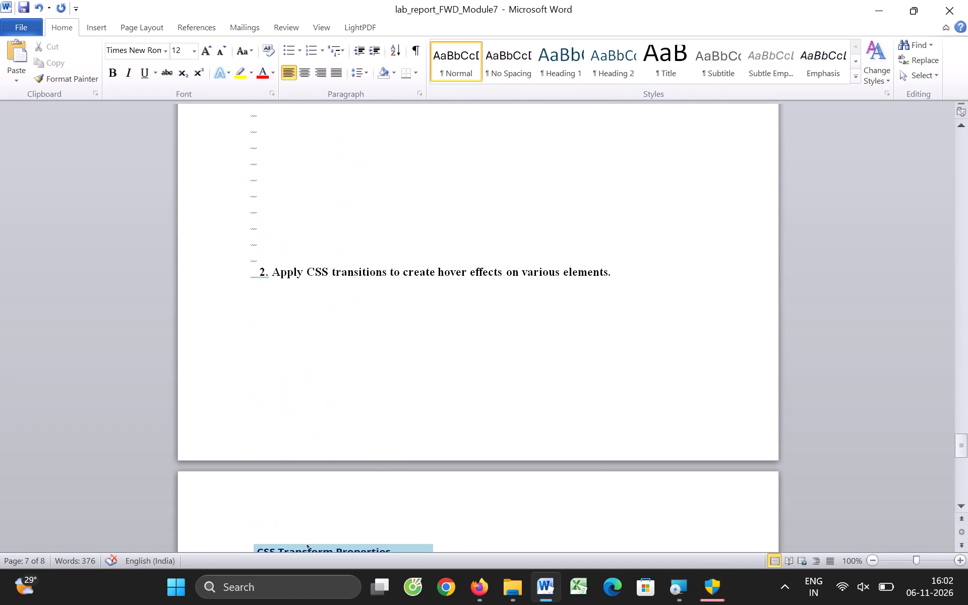
left_click_drag(642, 280, 274, 280)
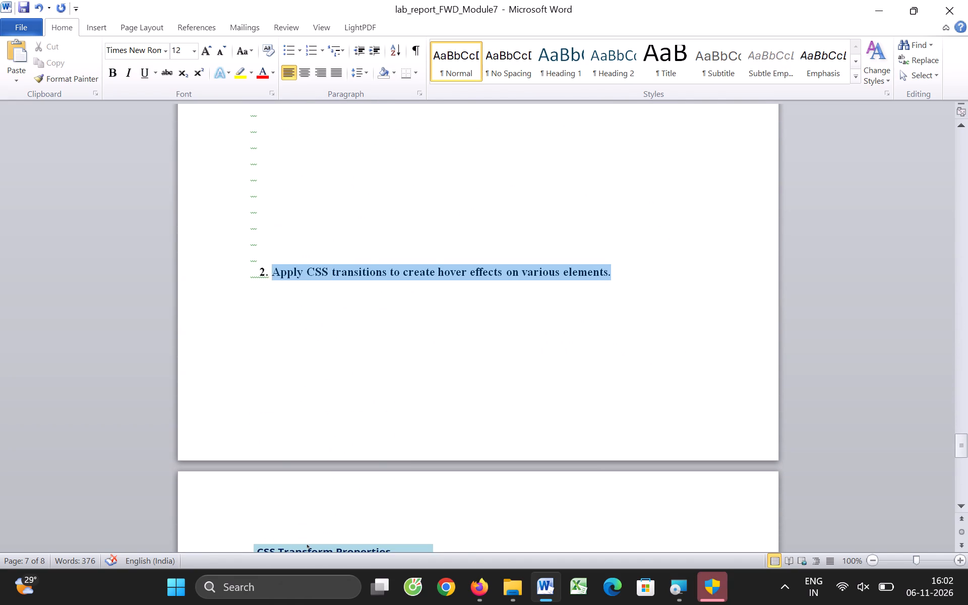
left_click_drag(274, 280, 245, 279)
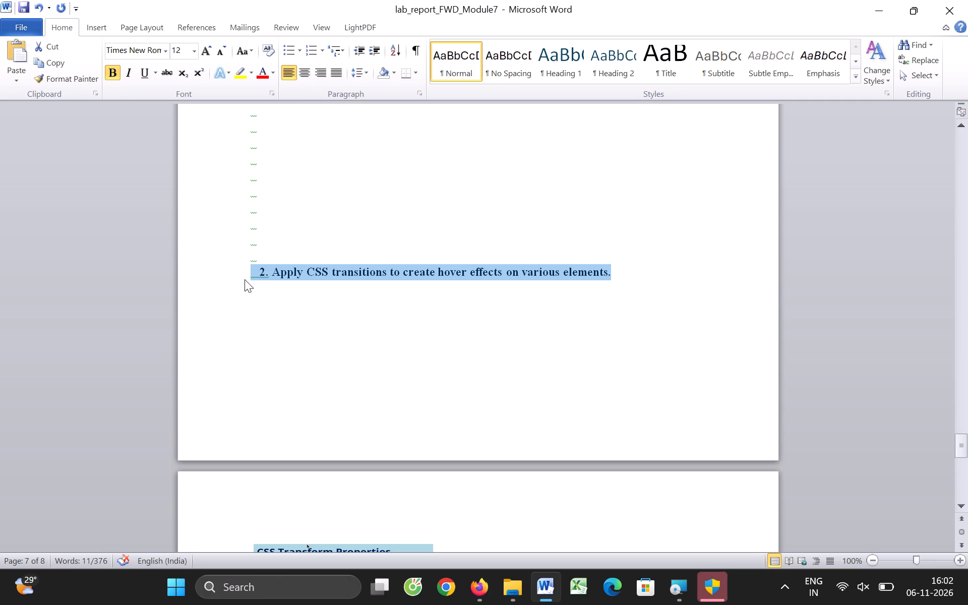
key("ctrl+c")
key("BackSpace")
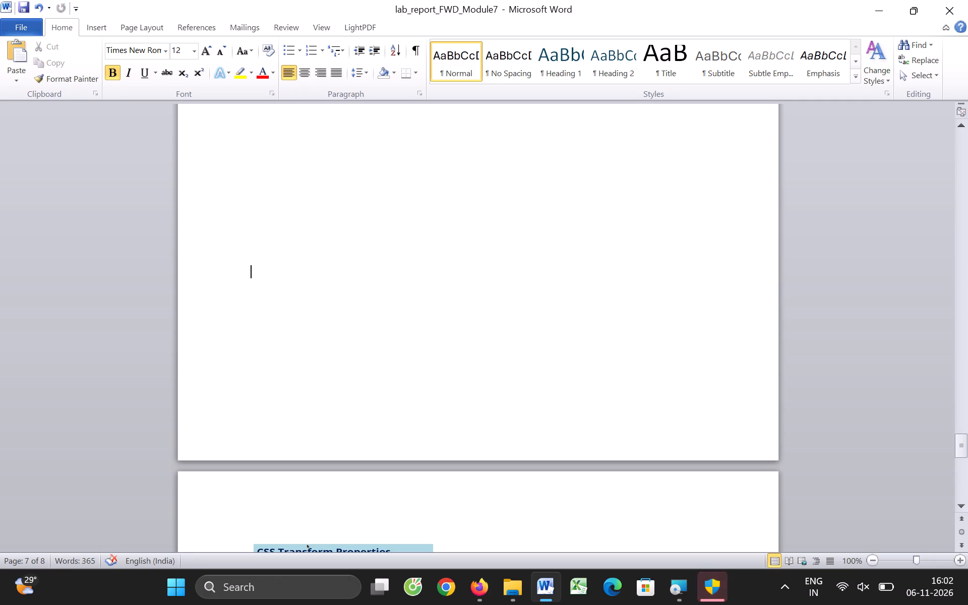
Copy the "CSS Transform Properties" picture and delete it from the report.
scroll(347, 307, "down", 1)
left_click(347, 307)
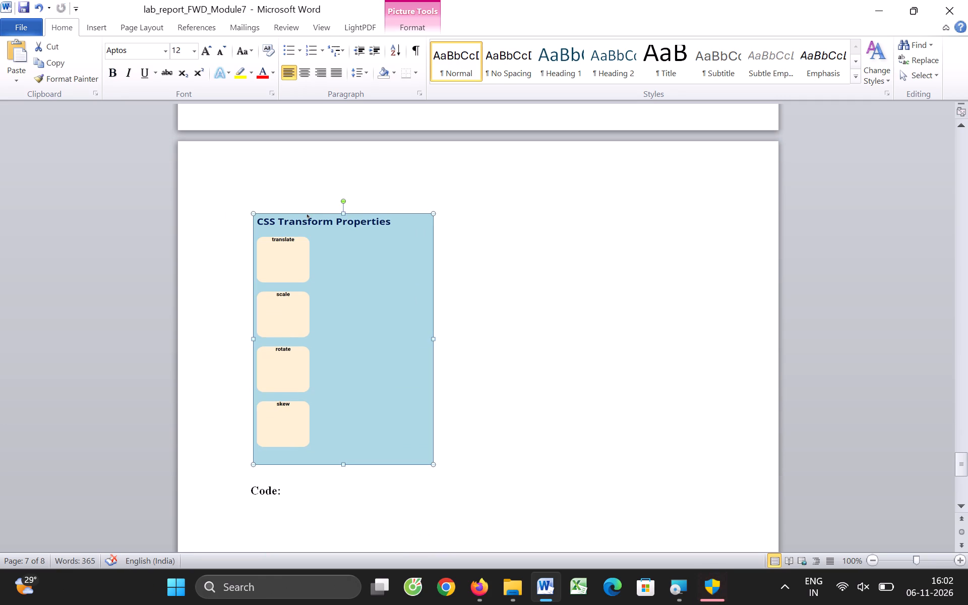
key("ctrl+c")
key("BackSpace")
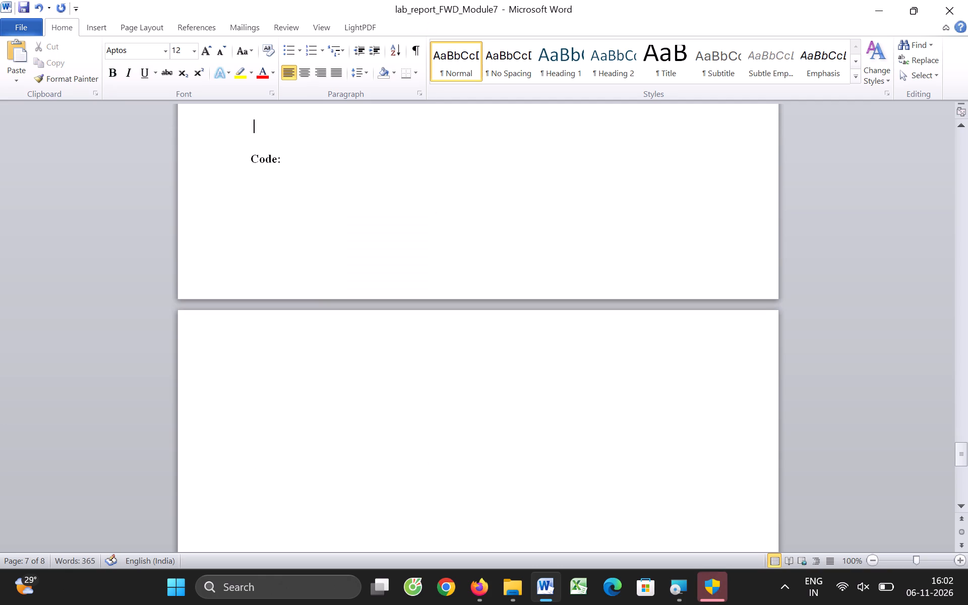
Delete the leftover "Code:" label and its line below the pasted CSS code.
scroll(330, 215, "up", 1)
left_click(316, 322)
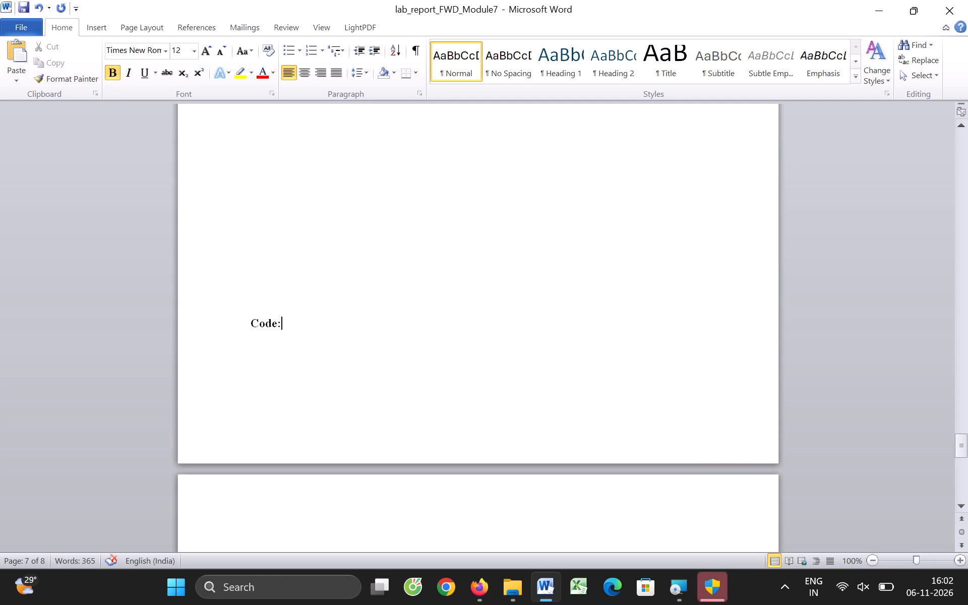
key("BackSpace")
key("BackSpace")
key("BackSpace")
key("BackSpace")
key("BackSpace")
key("BackSpace")
Review the pasted CSS code in the report and compare its ending with the CSS in the Firefox playground, returning to Word.
scroll(316, 322, "up", 1)
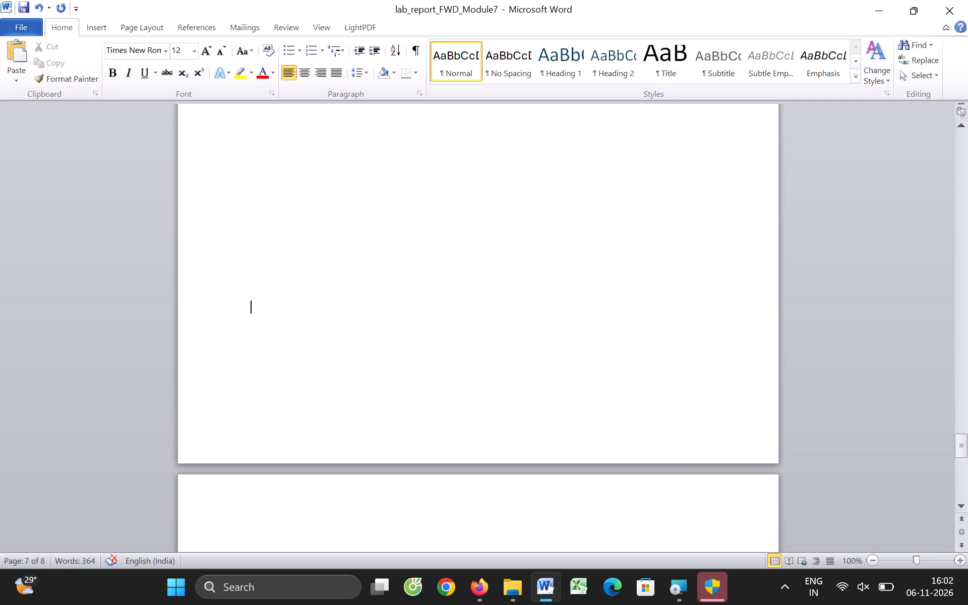
scroll(316, 322, "up", 6)
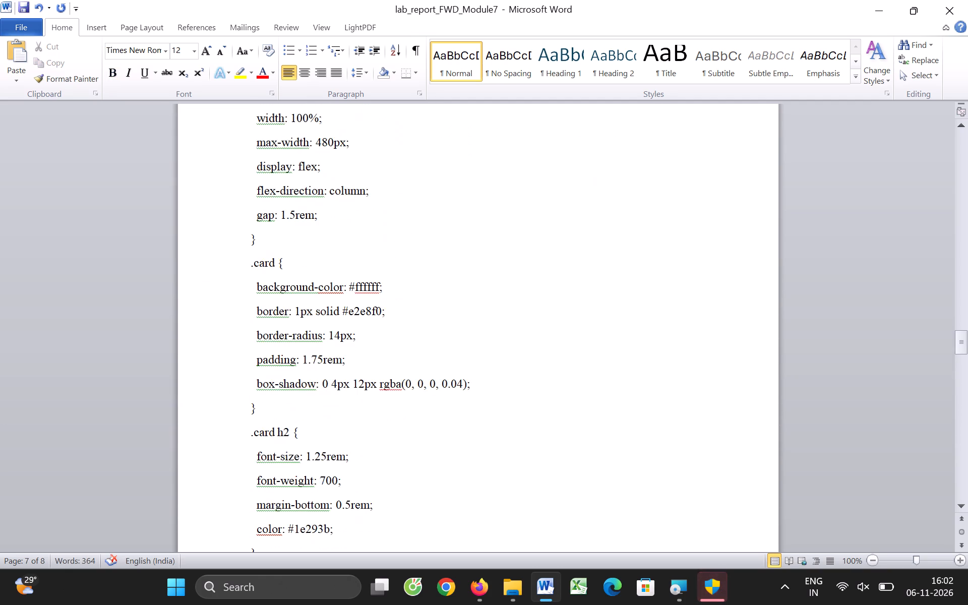
scroll(316, 322, "up", 4)
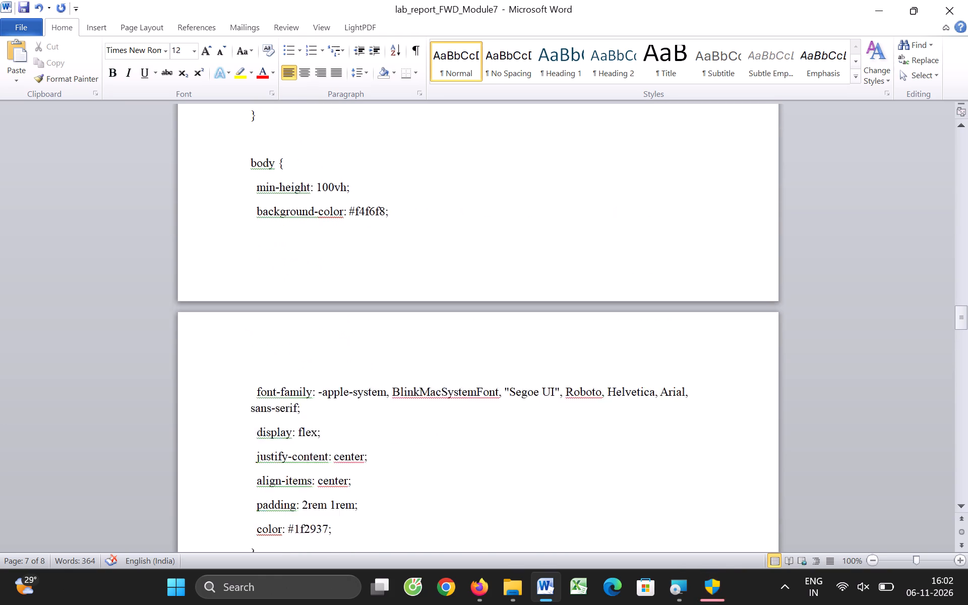
scroll(316, 322, "up", 2)
scroll(316, 322, "down", 3)
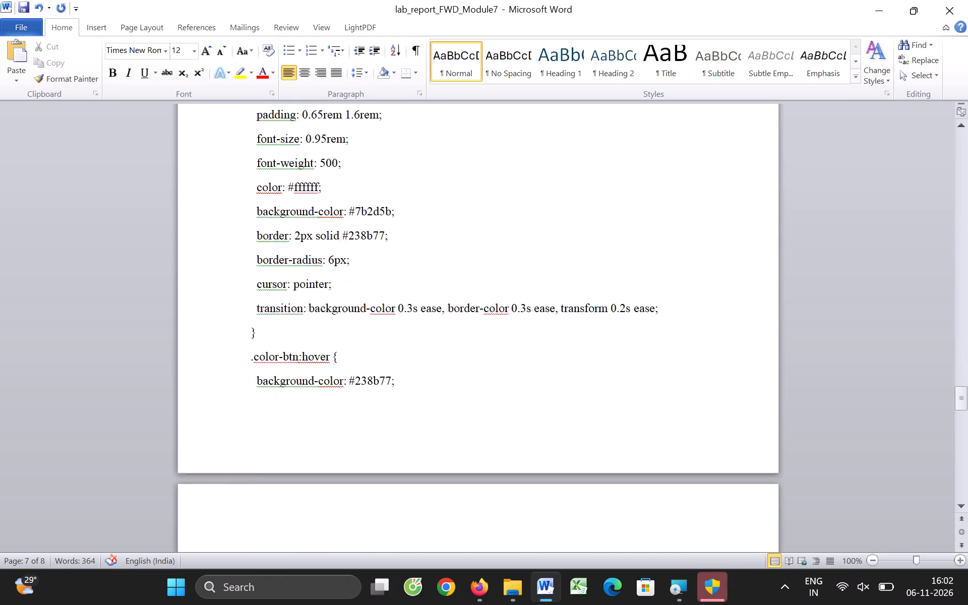
scroll(316, 322, "down", 3)
scroll(316, 322, "up", 1)
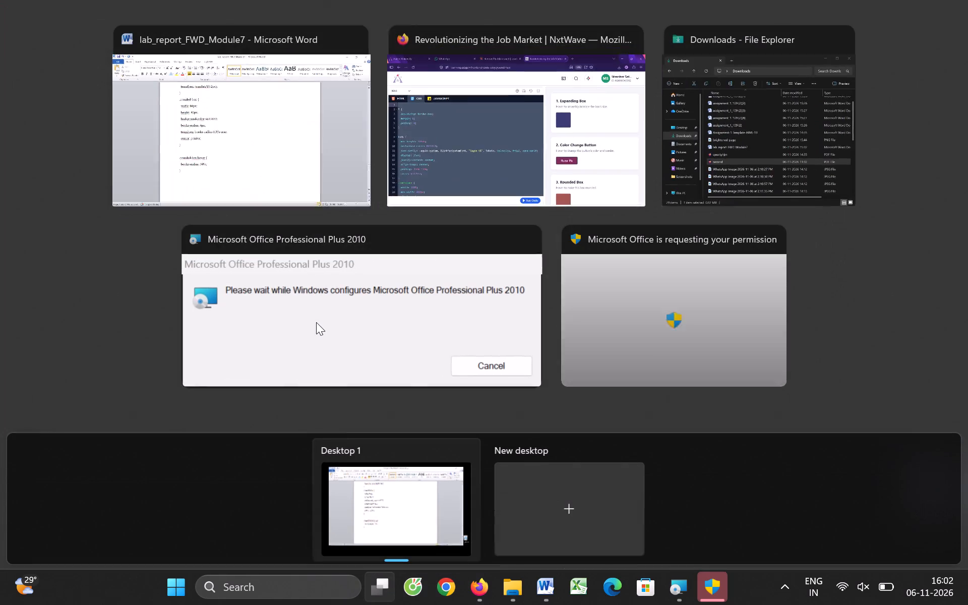
left_click(562, 84)
scroll(258, 333, "down", 4)
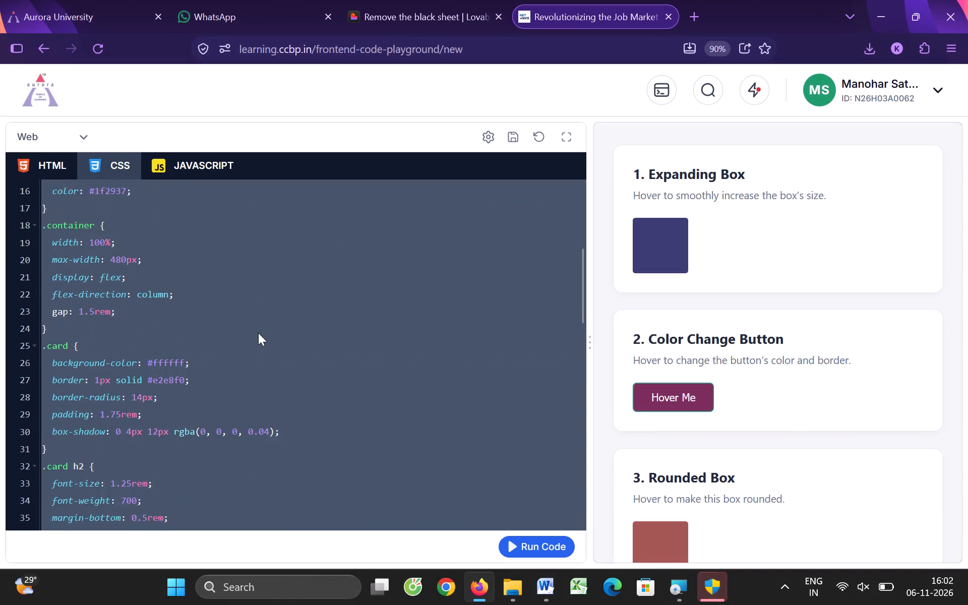
scroll(258, 333, "down", 11)
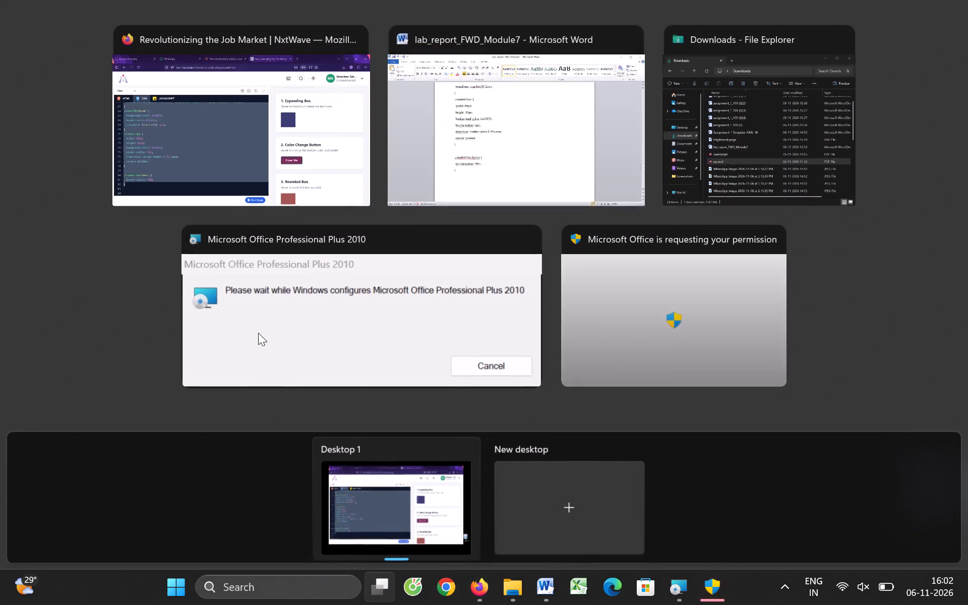
left_click(466, 139)
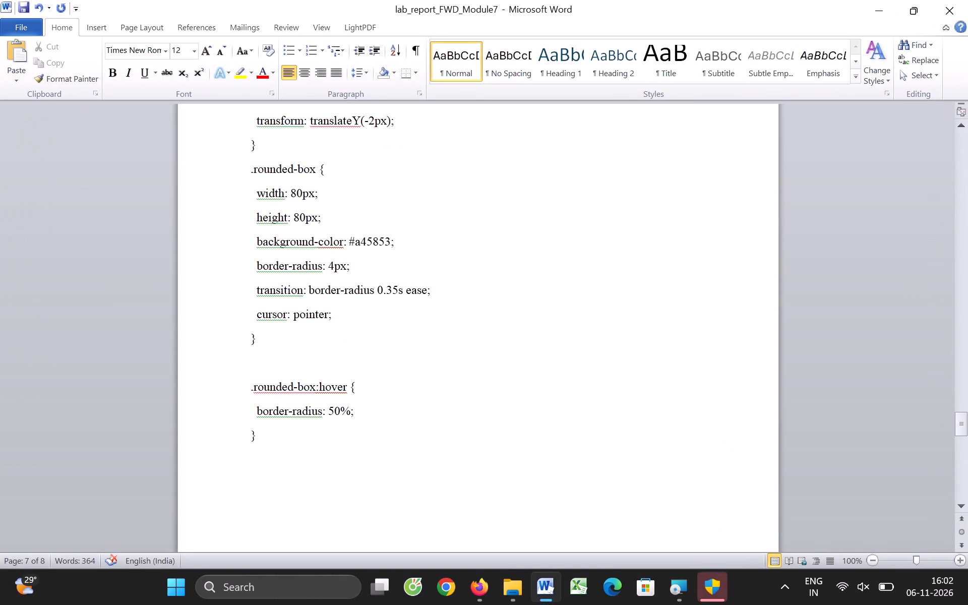
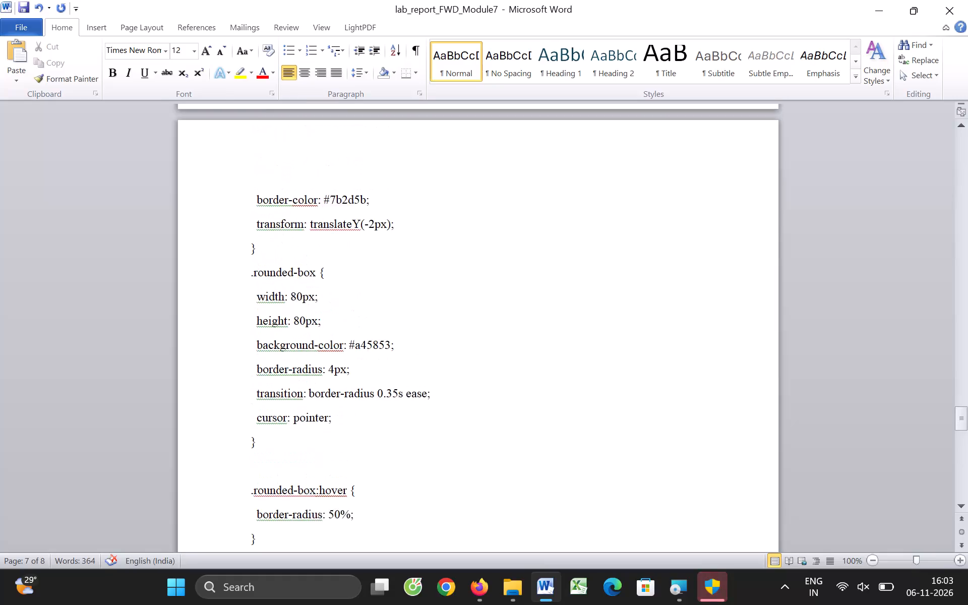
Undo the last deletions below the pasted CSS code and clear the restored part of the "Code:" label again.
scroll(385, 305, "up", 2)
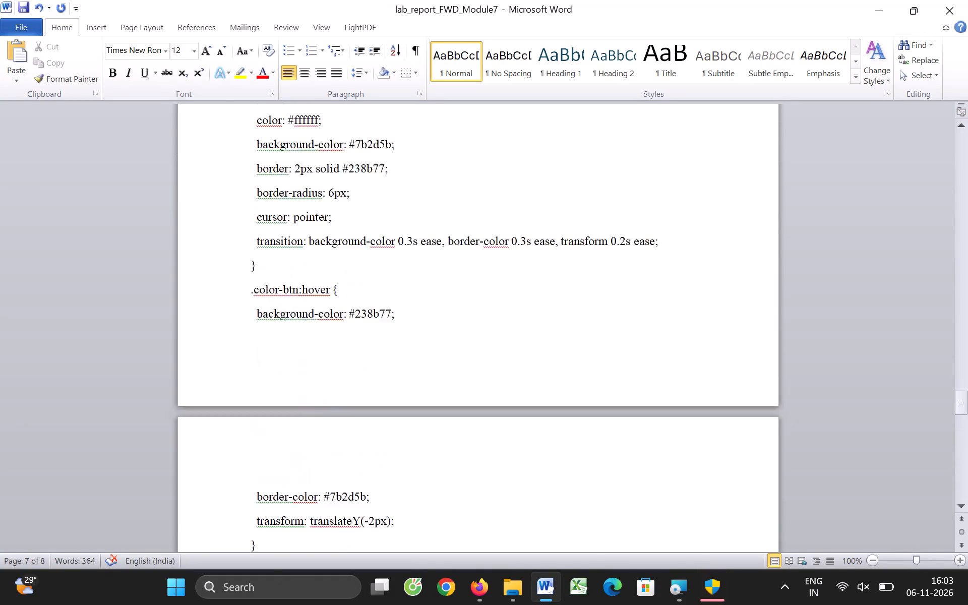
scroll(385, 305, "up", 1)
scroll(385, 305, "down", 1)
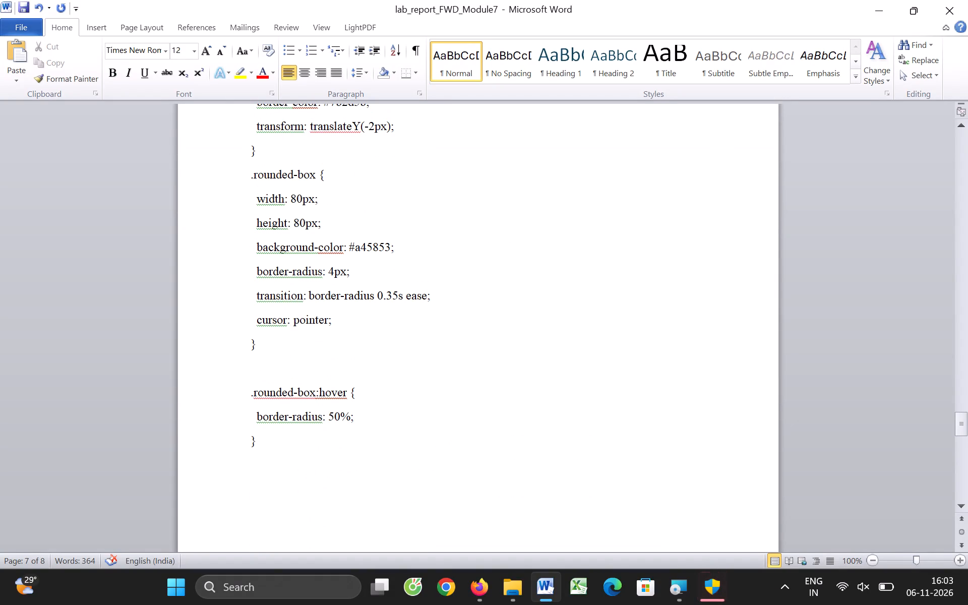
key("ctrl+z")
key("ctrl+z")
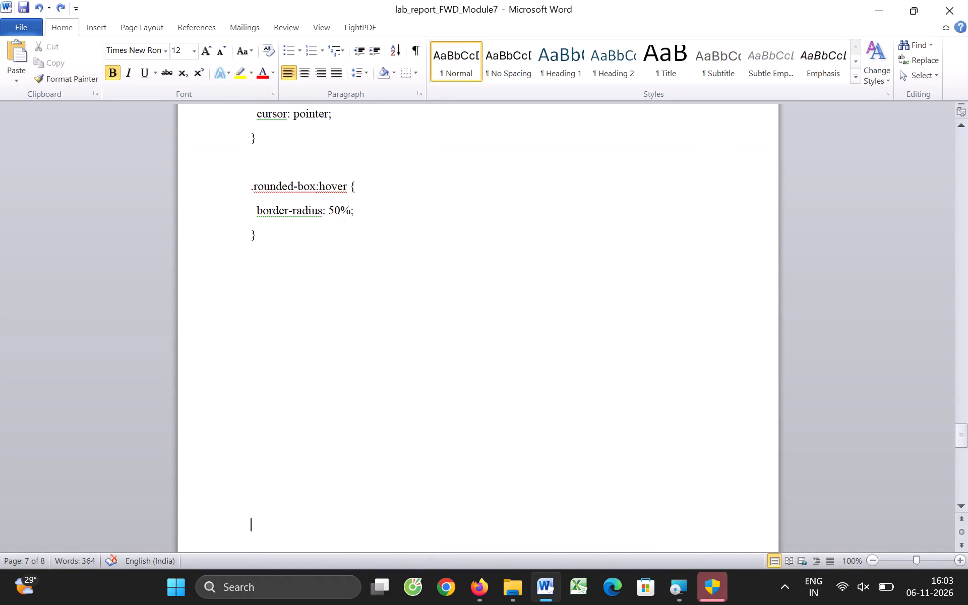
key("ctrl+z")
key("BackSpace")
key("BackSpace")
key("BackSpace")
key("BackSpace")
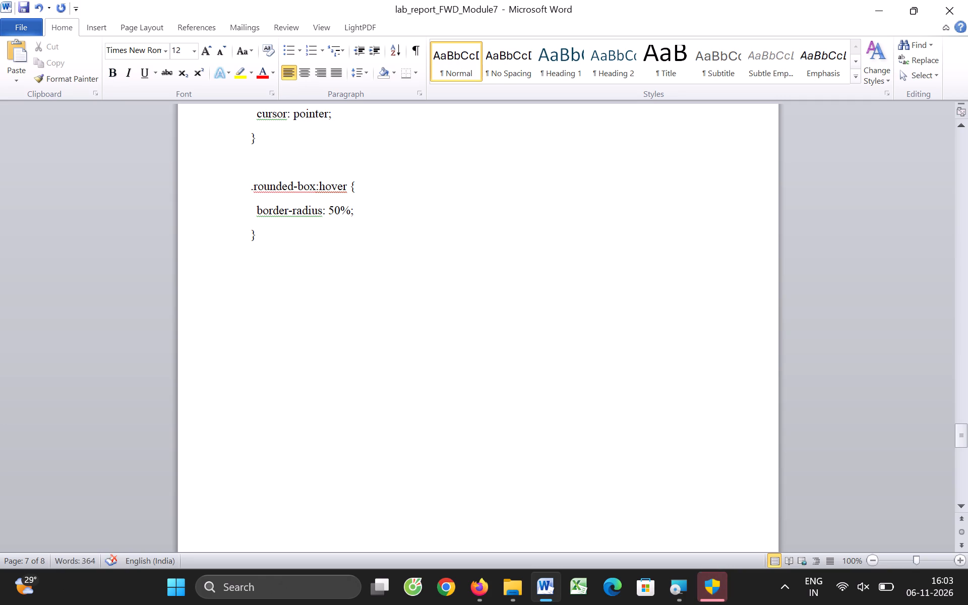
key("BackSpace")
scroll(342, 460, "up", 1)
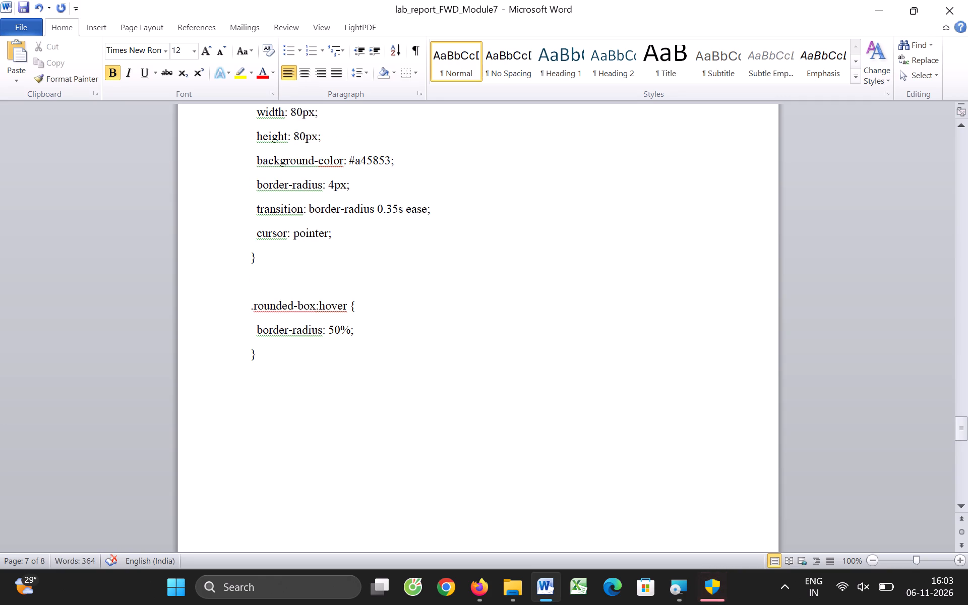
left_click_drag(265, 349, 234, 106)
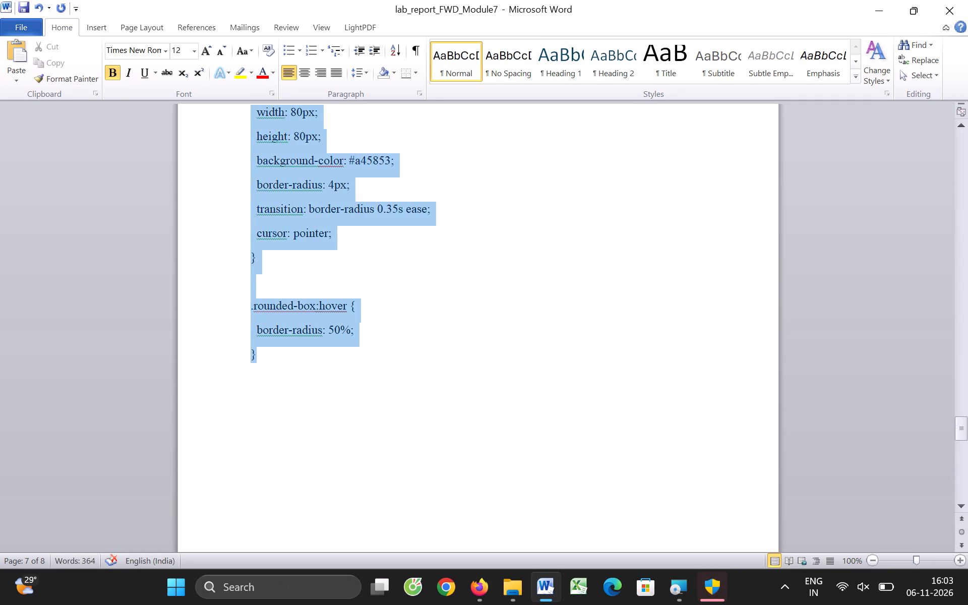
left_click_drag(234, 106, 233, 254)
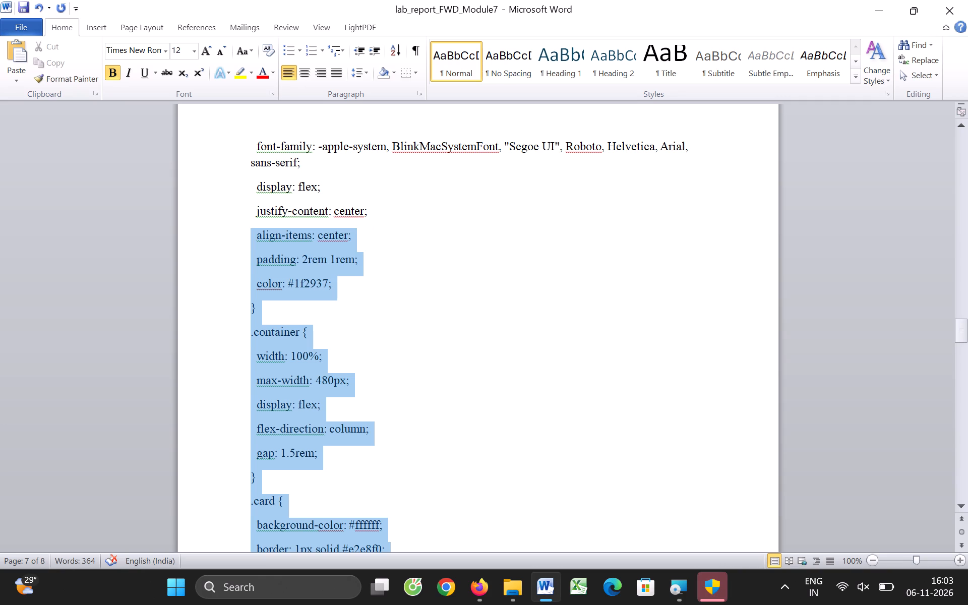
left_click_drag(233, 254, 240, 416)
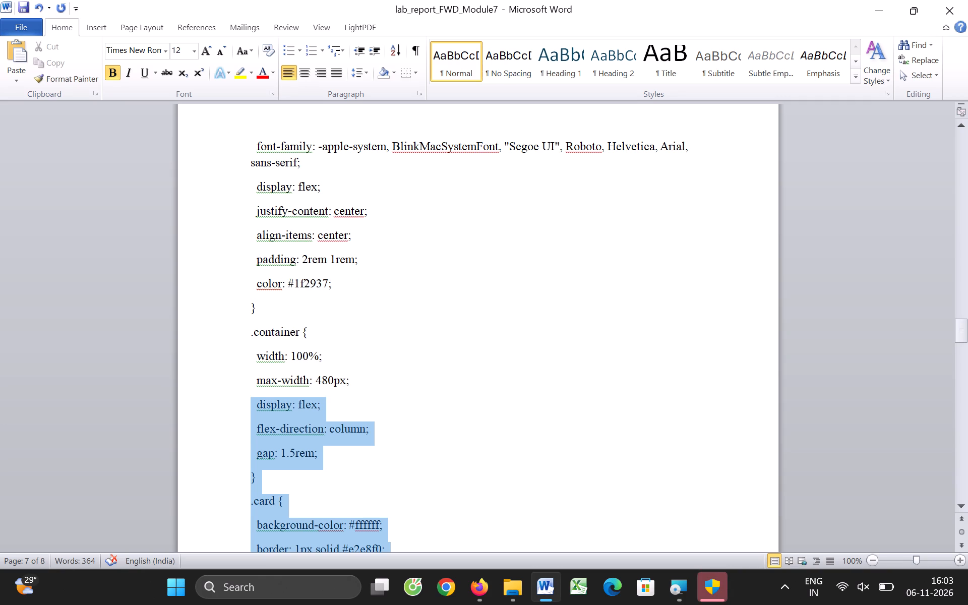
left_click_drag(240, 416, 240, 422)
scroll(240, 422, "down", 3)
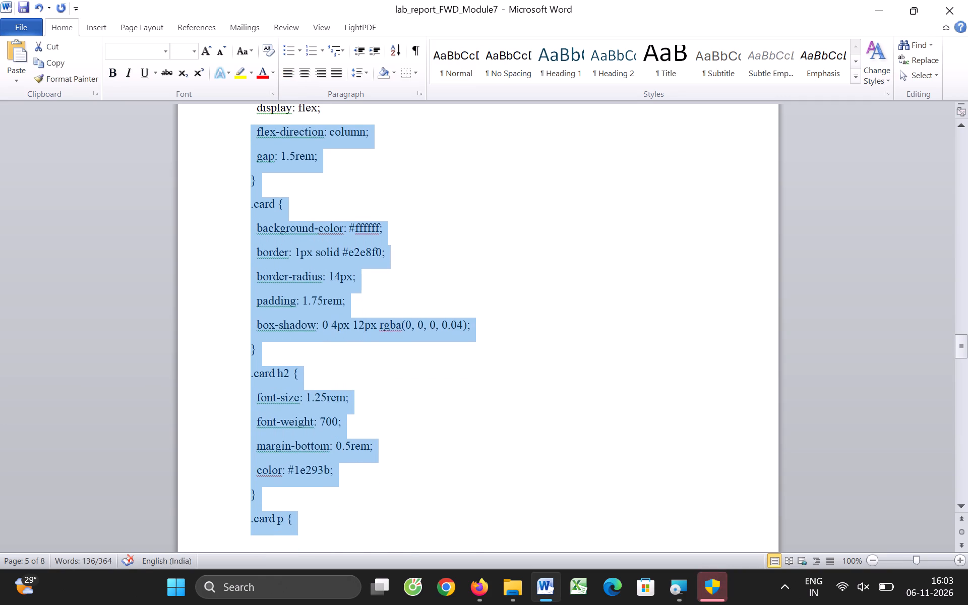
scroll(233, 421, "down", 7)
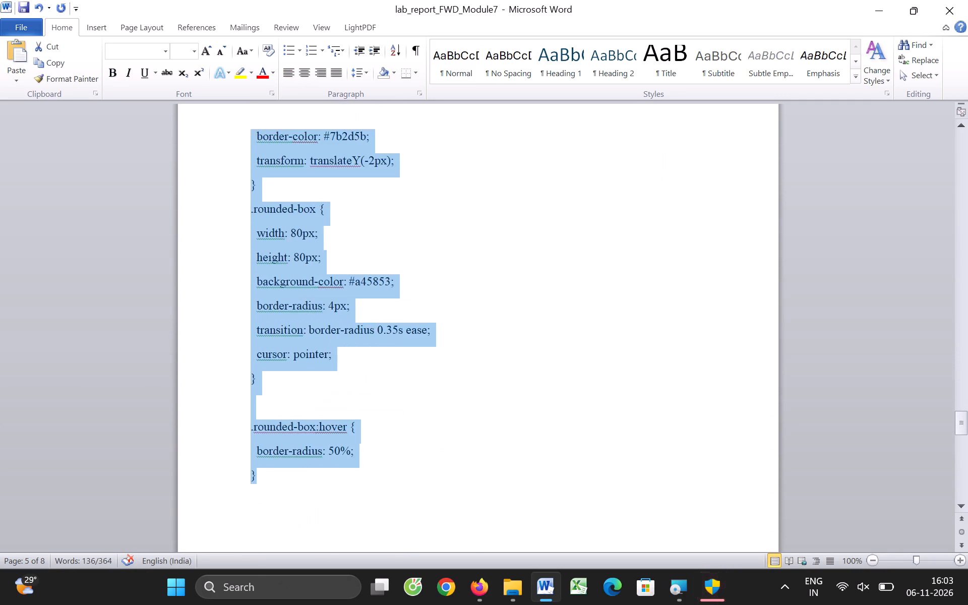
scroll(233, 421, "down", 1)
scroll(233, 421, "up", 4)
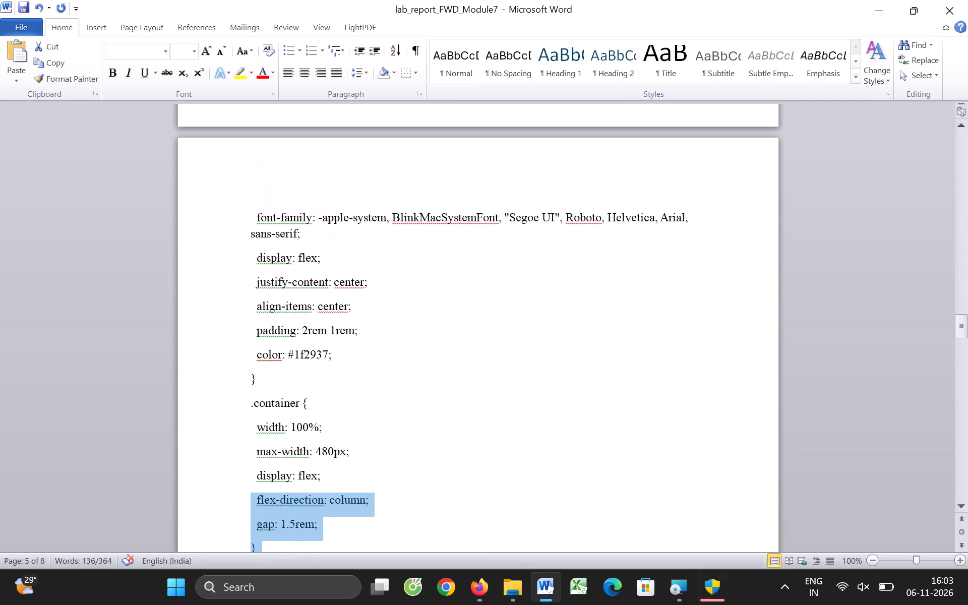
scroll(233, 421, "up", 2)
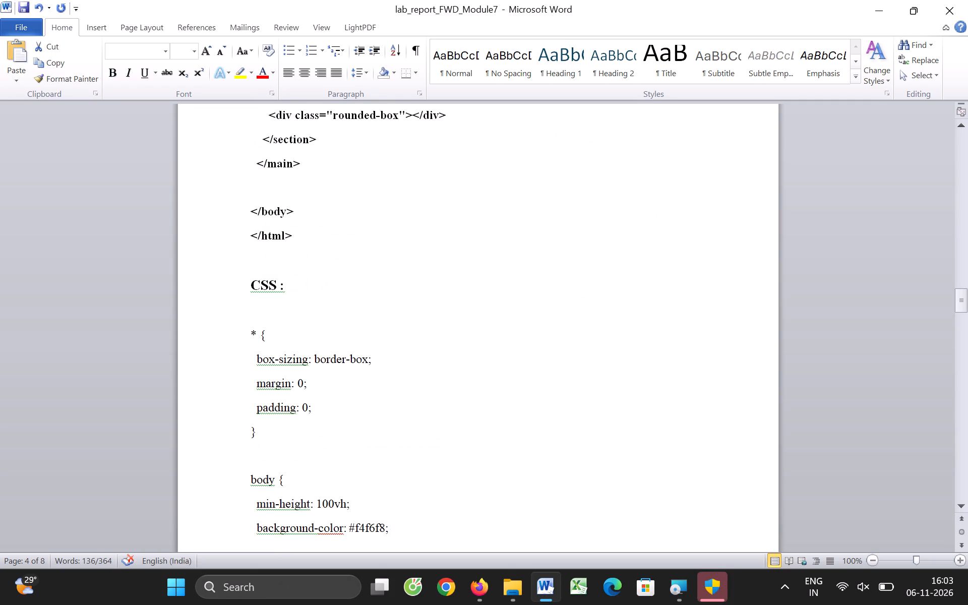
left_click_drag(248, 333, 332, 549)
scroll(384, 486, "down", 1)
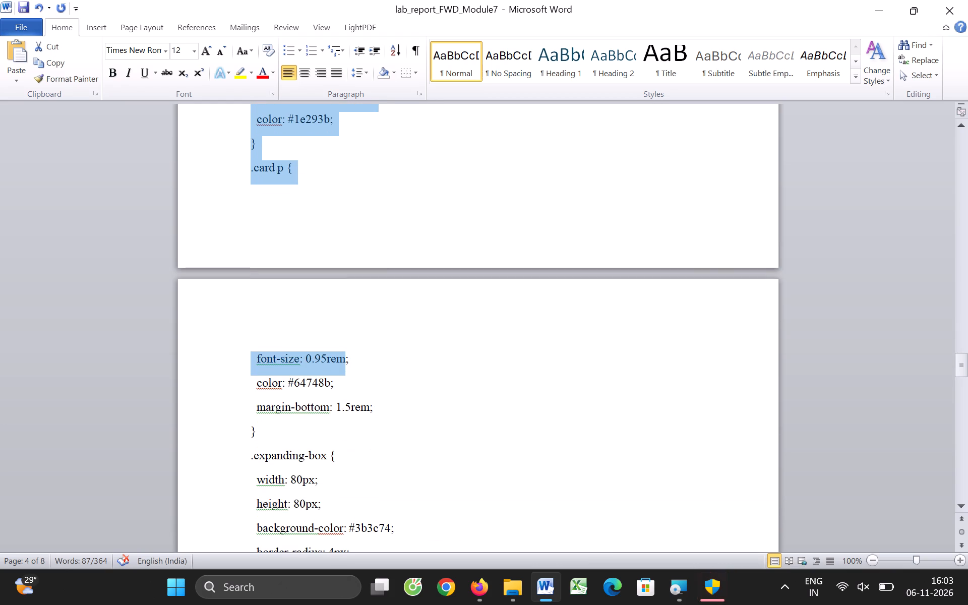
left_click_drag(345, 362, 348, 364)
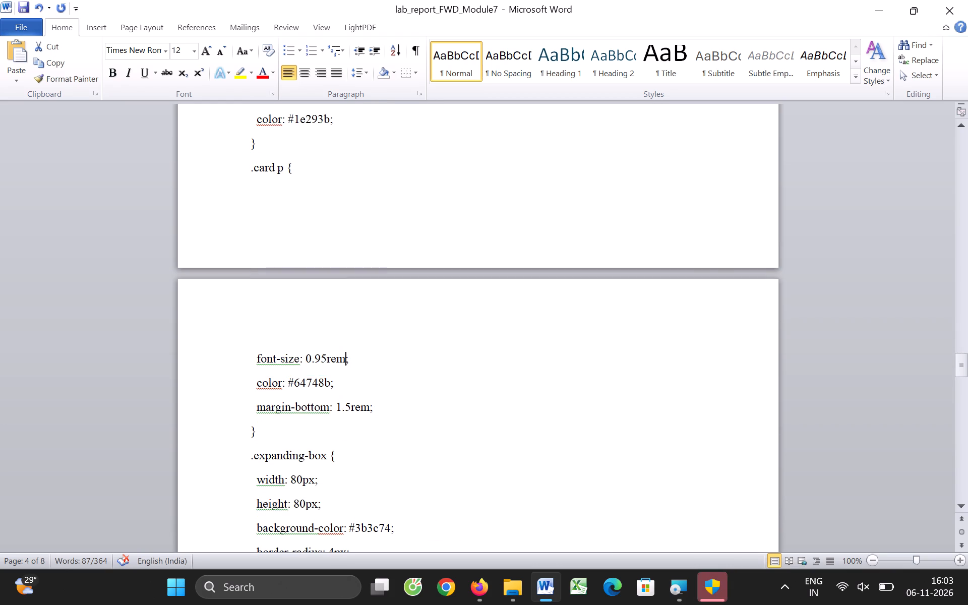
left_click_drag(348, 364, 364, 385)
Cut all the CSS code under the "CSS :" heading, paste it back in the same place and apply a paste option.
scroll(364, 385, "up", 4)
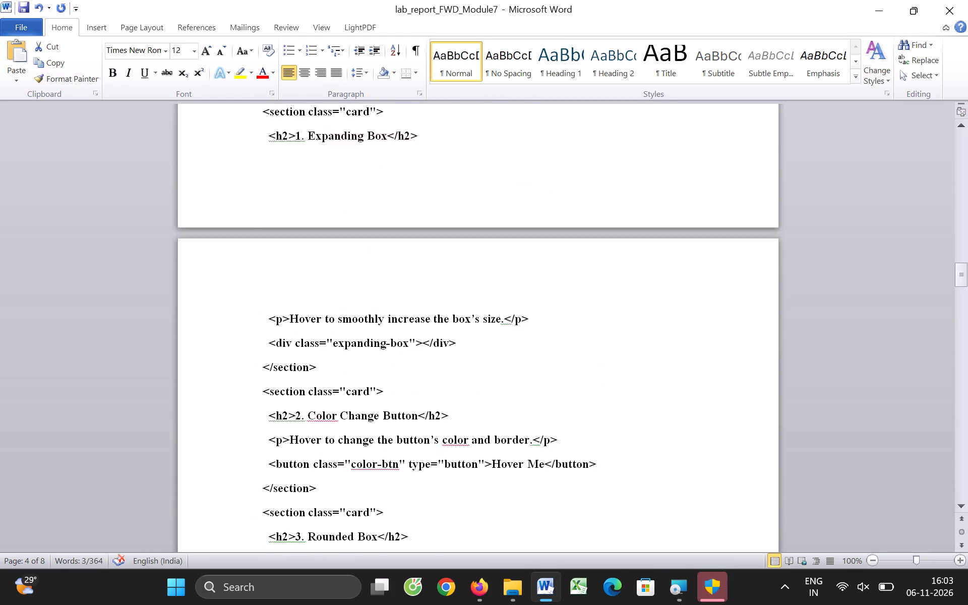
scroll(364, 385, "up", 2)
scroll(364, 385, "down", 2)
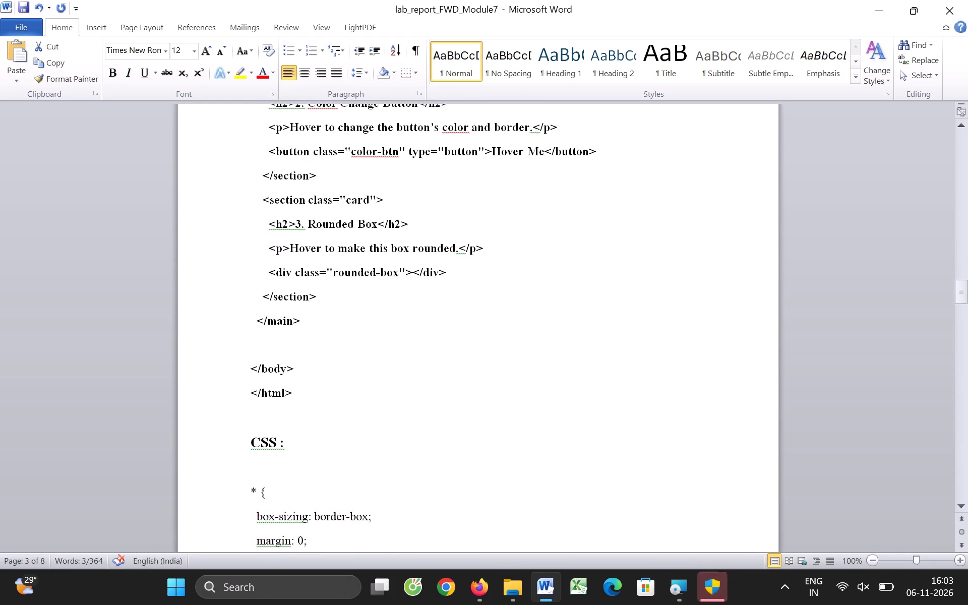
scroll(364, 385, "down", 1)
left_click_drag(245, 340, 495, 562)
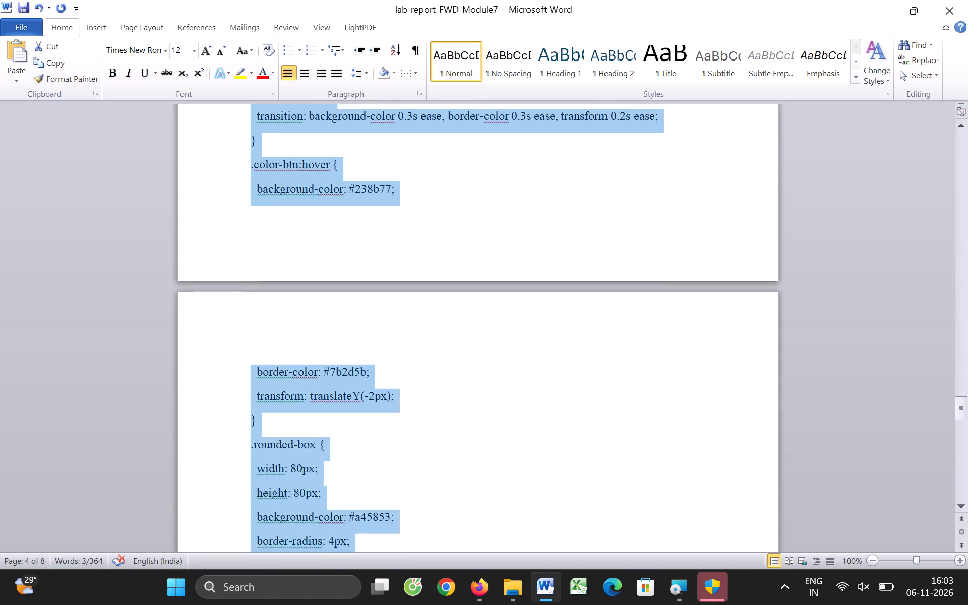
left_click_drag(495, 562, 457, 256)
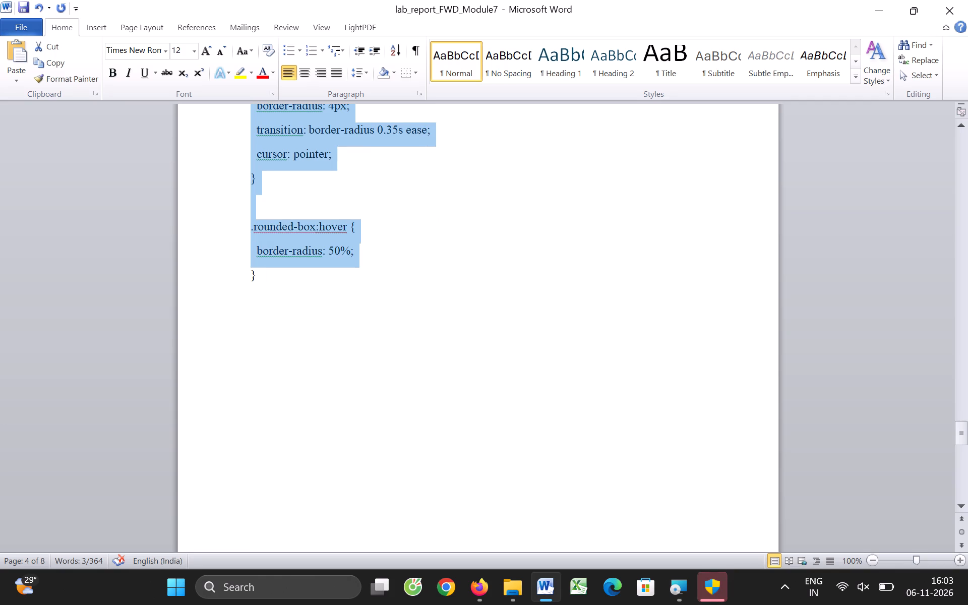
left_click_drag(457, 256, 458, 271)
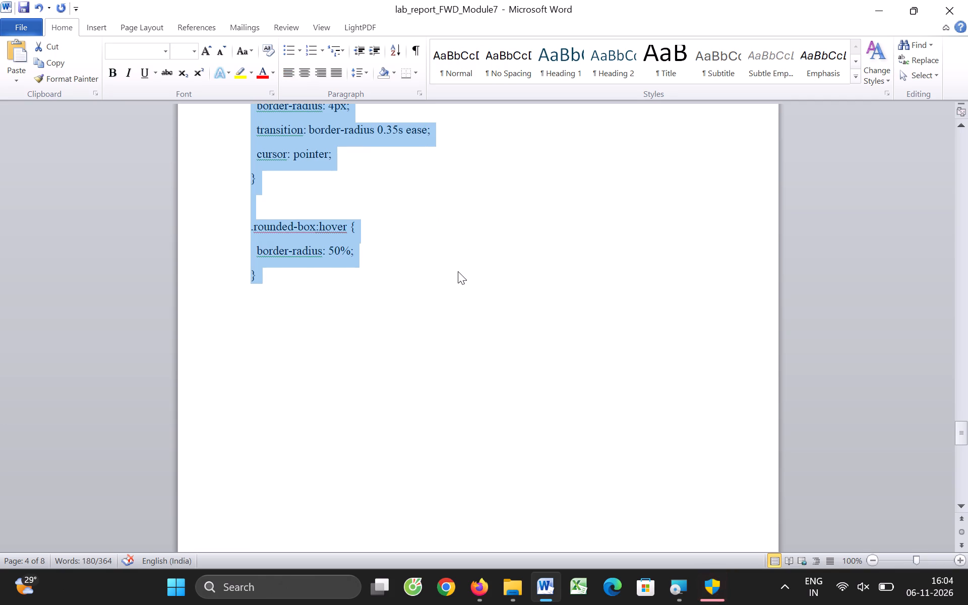
key("ctrl+x")
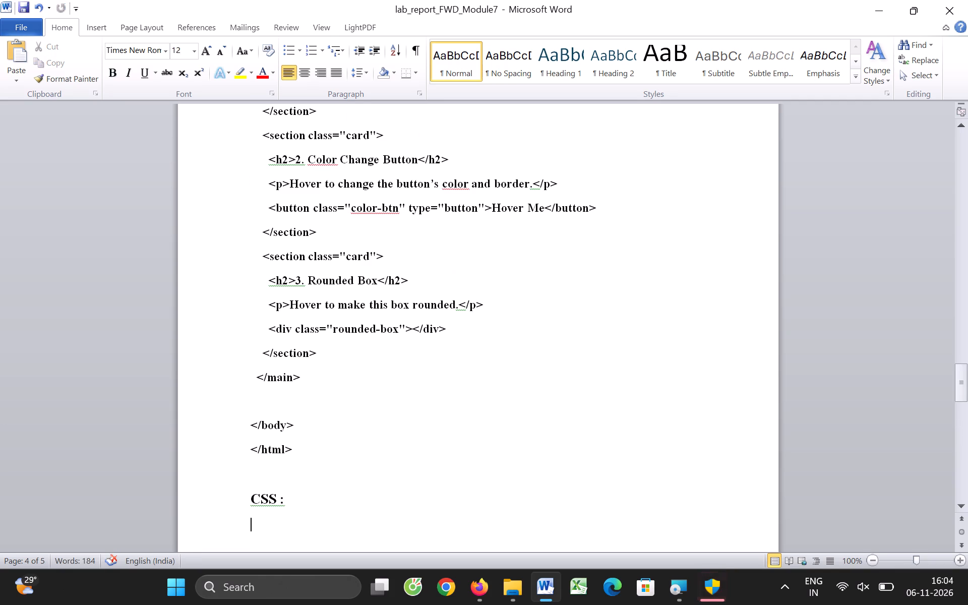
key("ctrl+v")
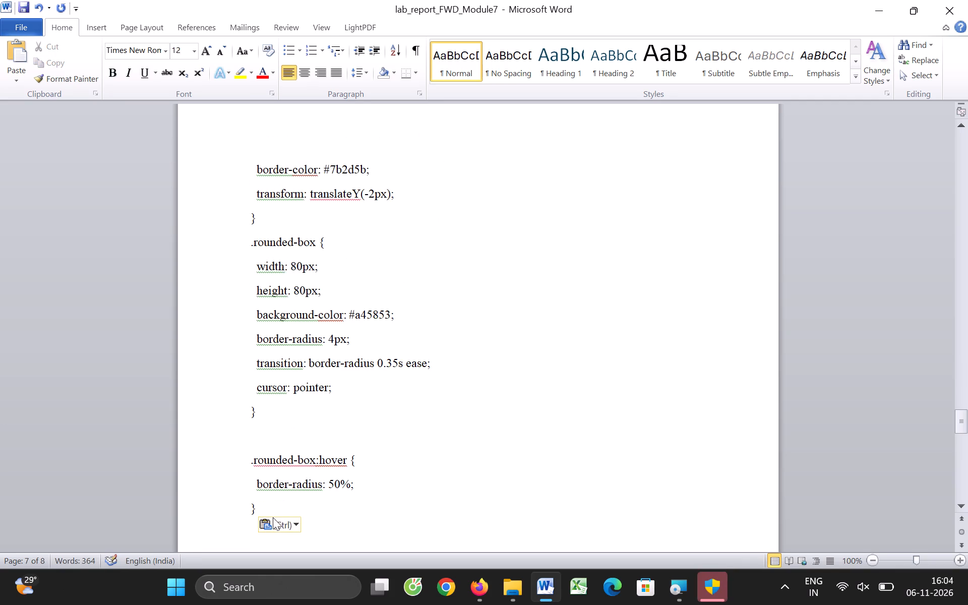
left_click(296, 523)
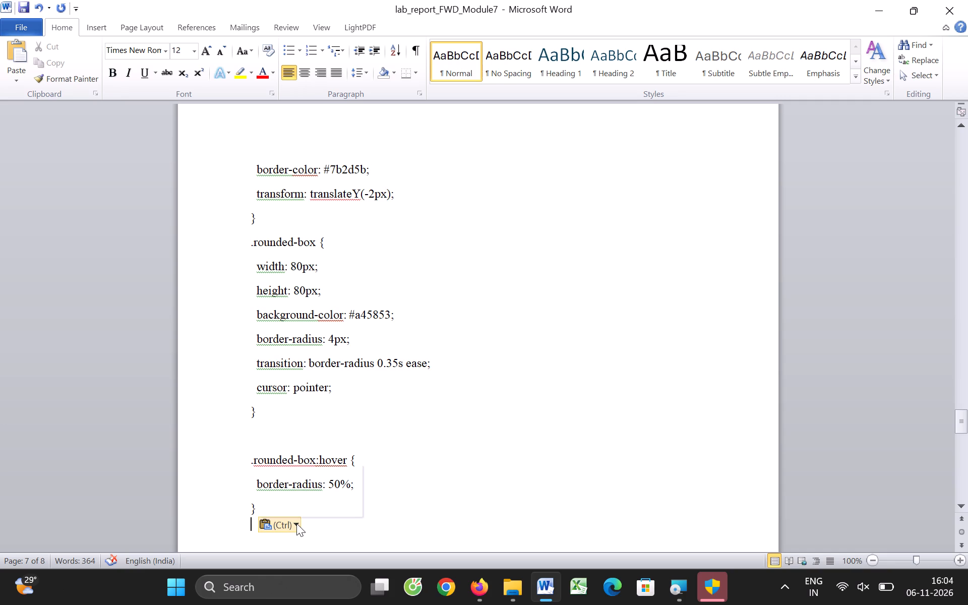
left_click(308, 485)
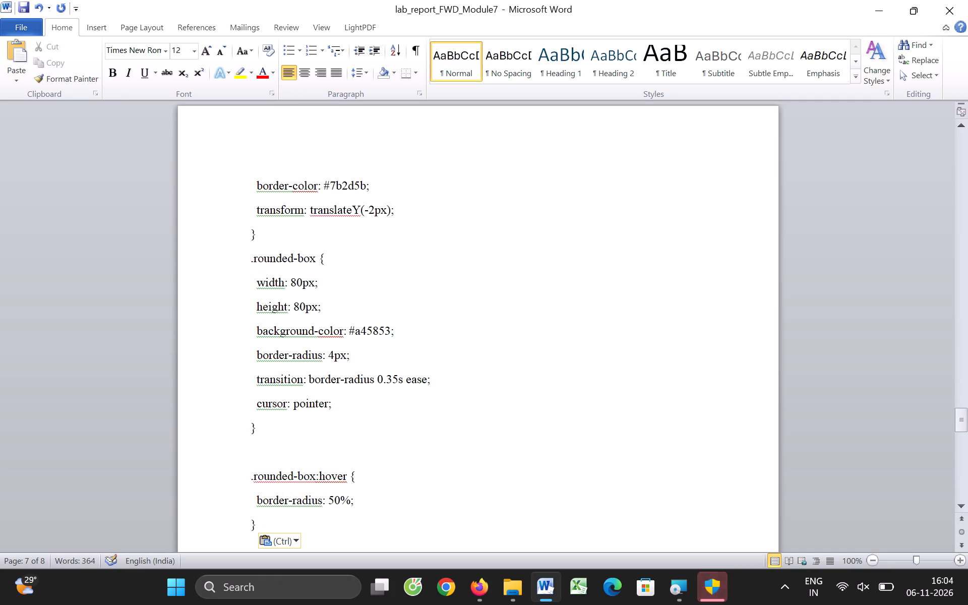
left_click(296, 543)
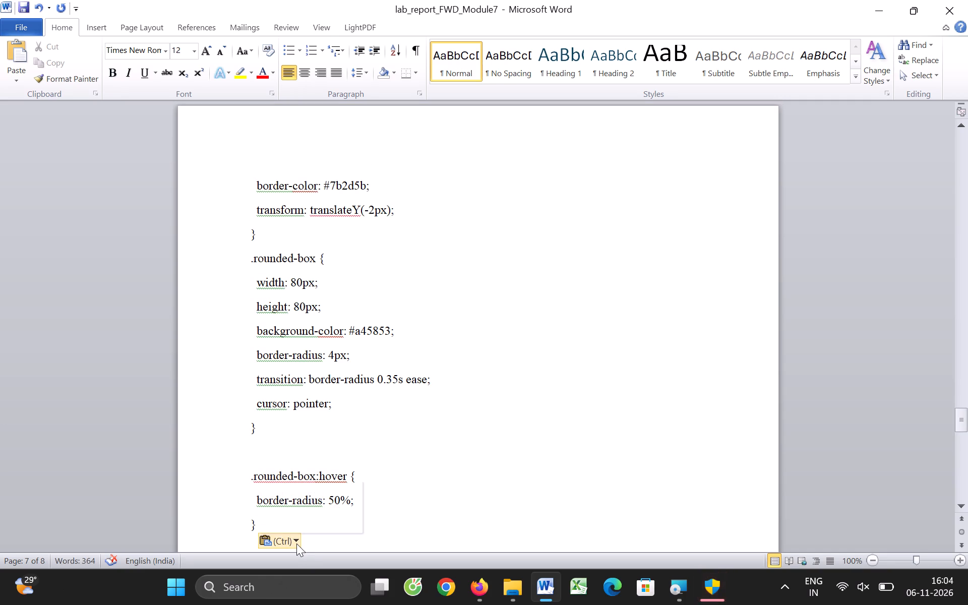
left_click(315, 498)
left_click(444, 469)
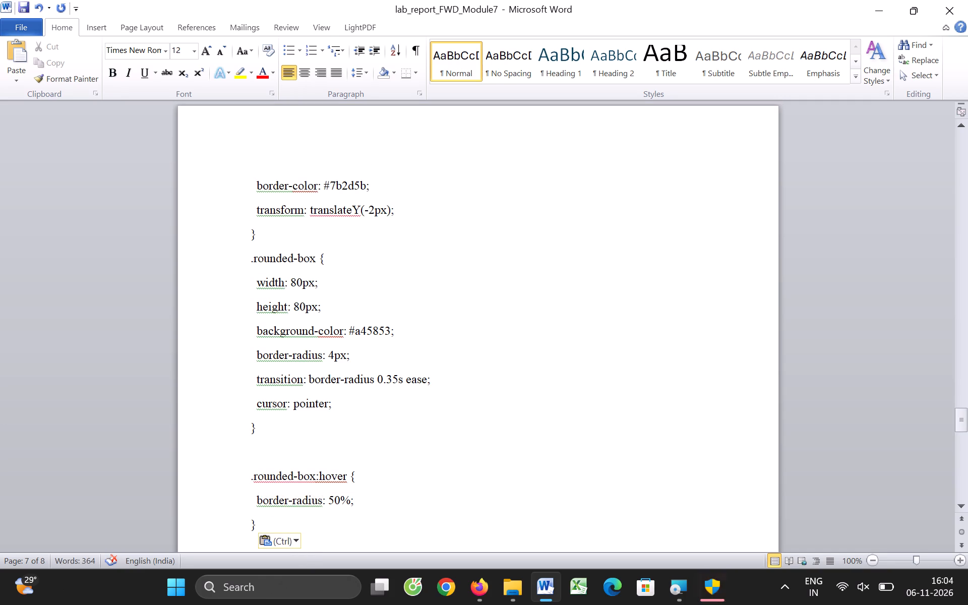
Review the report pages from the end of the CSS code back to the output picture and the HTML code.
scroll(444, 469, "down", 1)
scroll(444, 469, "up", 2)
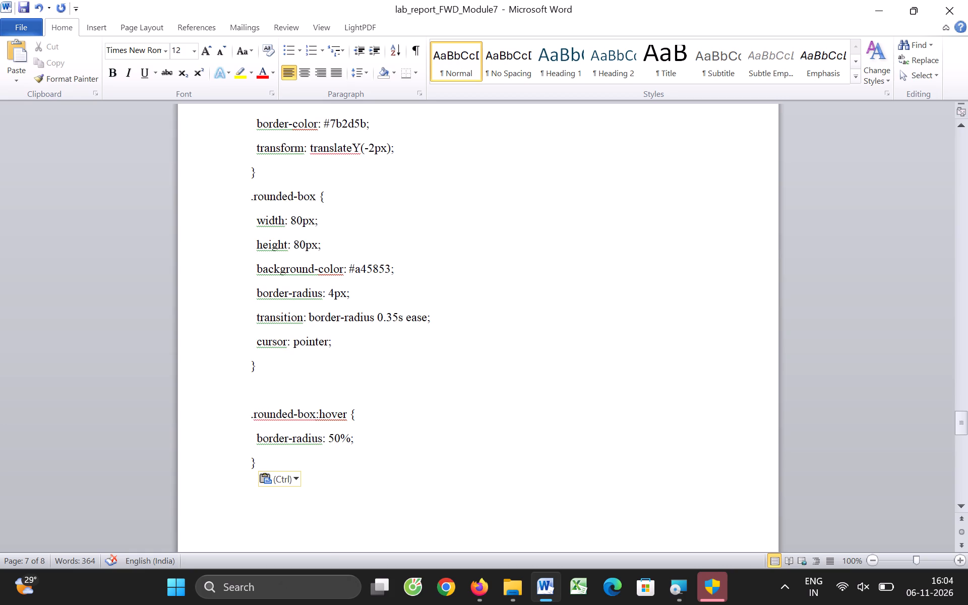
scroll(444, 469, "up", 3)
scroll(444, 469, "down", 1, "ctrl")
scroll(444, 469, "up", 1, "ctrl")
scroll(444, 469, "up", 1)
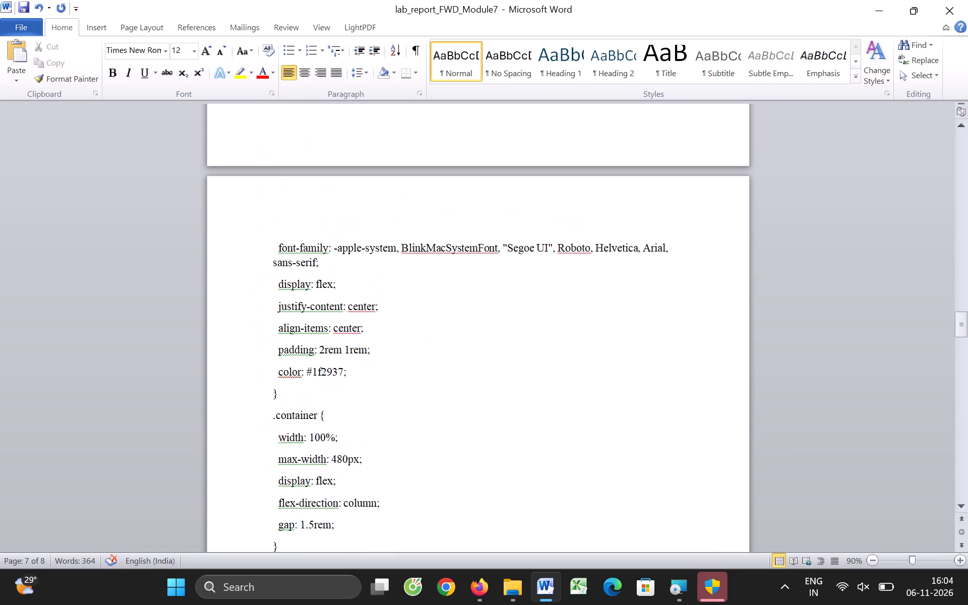
scroll(444, 469, "up", 2)
scroll(444, 469, "down", 1, "ctrl")
scroll(444, 469, "up", 1, "ctrl")
scroll(444, 469, "up", 1)
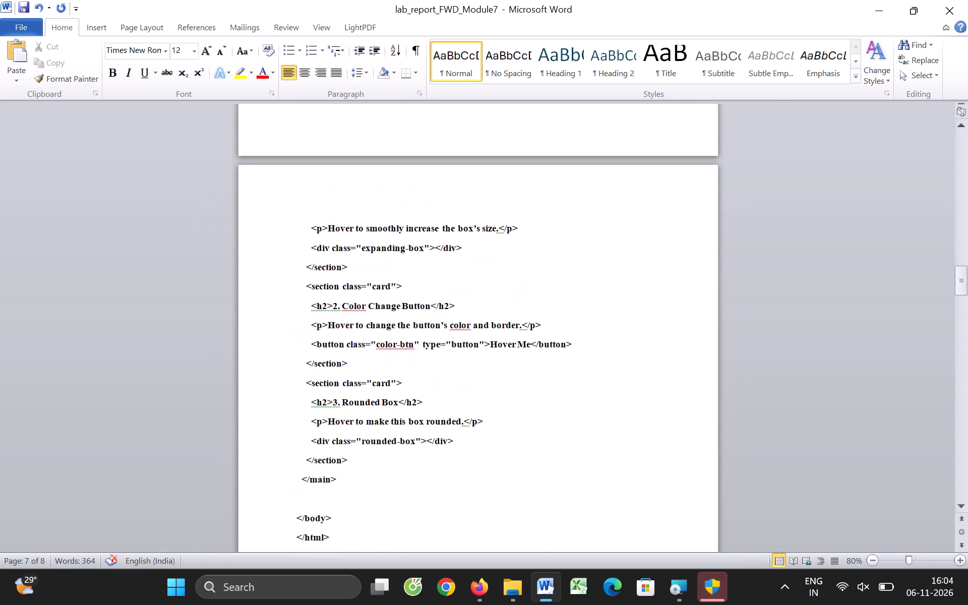
scroll(444, 469, "up", 1)
scroll(444, 469, "down", 1, "ctrl")
scroll(444, 469, "up", 1, "ctrl")
scroll(444, 469, "down", 1)
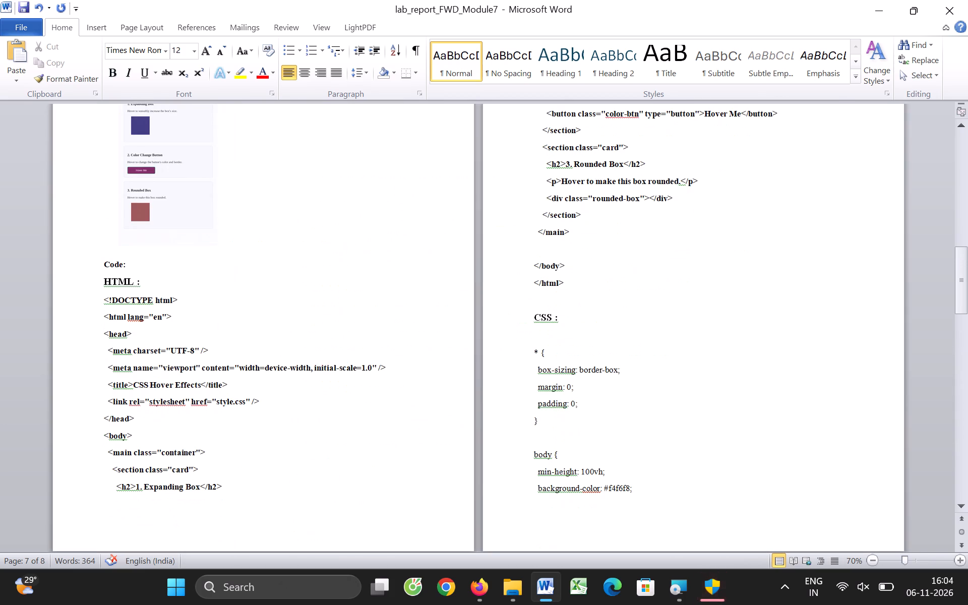
scroll(444, 469, "up", 2, "ctrl")
scroll(444, 469, "down", 2)
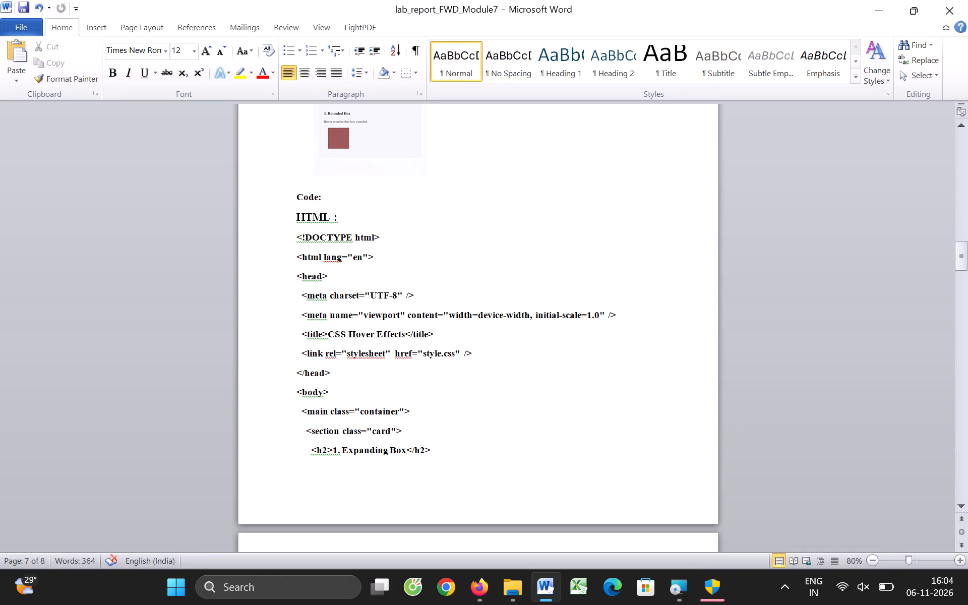
Delete the blank line between the "CSS :" heading and the first CSS rule.
scroll(494, 400, "down", 4)
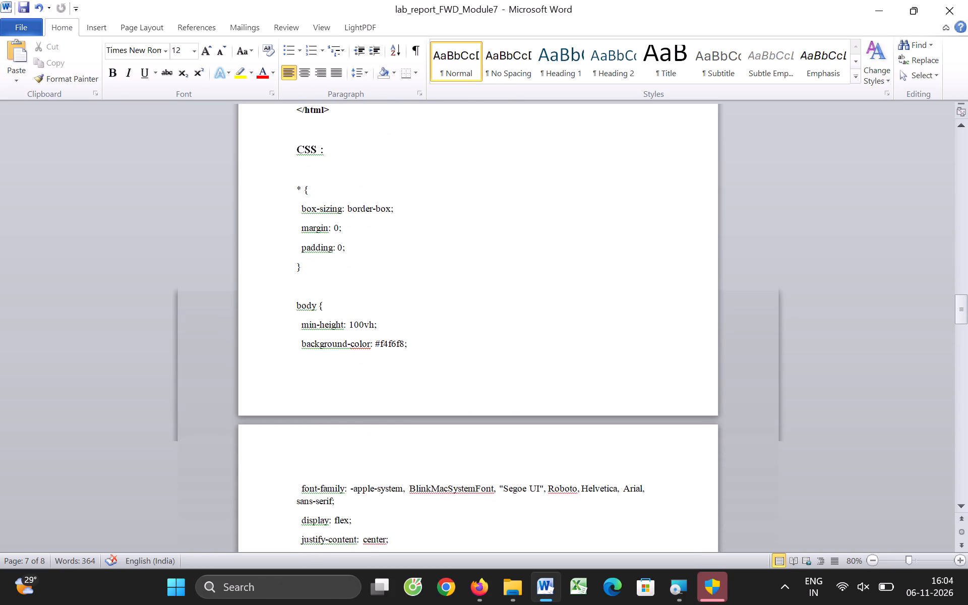
left_click(290, 189)
key("BackSpace")
scroll(290, 189, "down", 1)
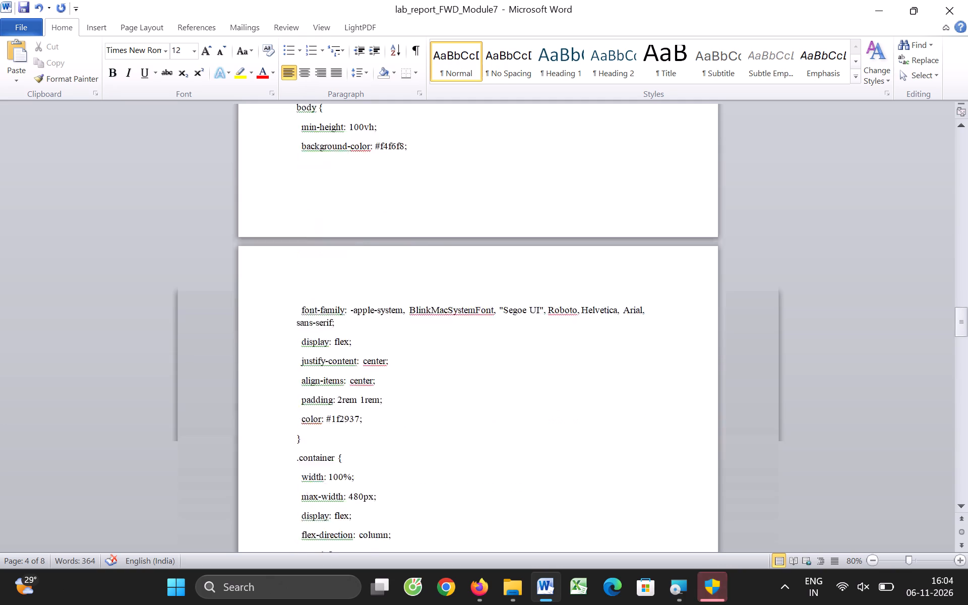
scroll(290, 189, "down", 5)
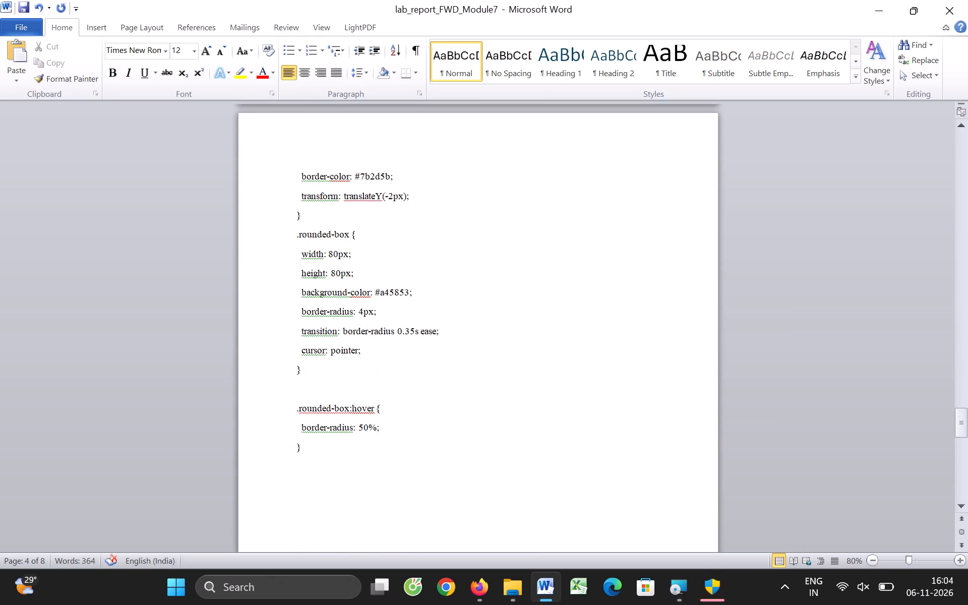
Place the insertion point on the empty line below the last CSS rule in the report and switch to the code playground in Firefox.
left_click(316, 254)
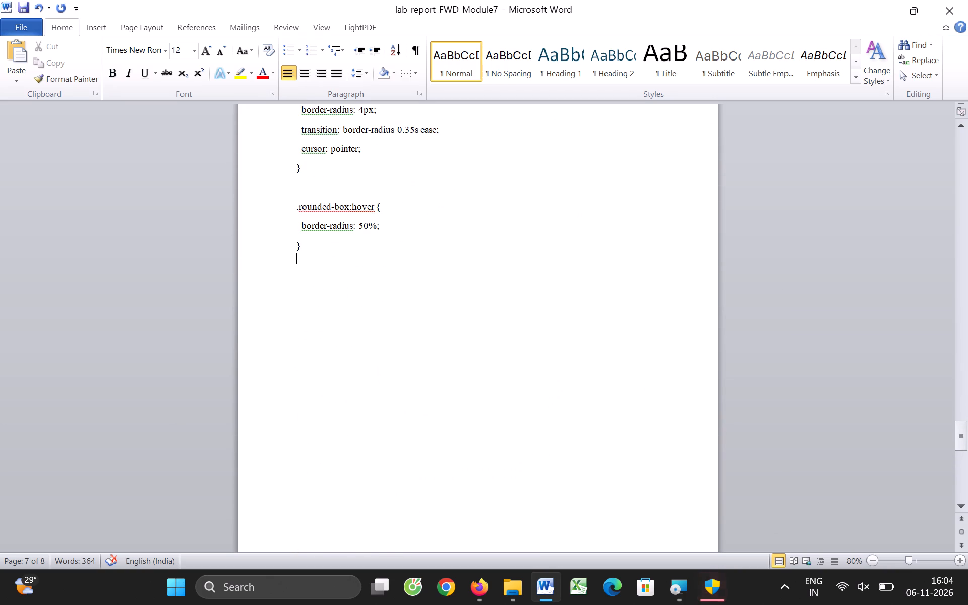
scroll(246, 235, "down", 1)
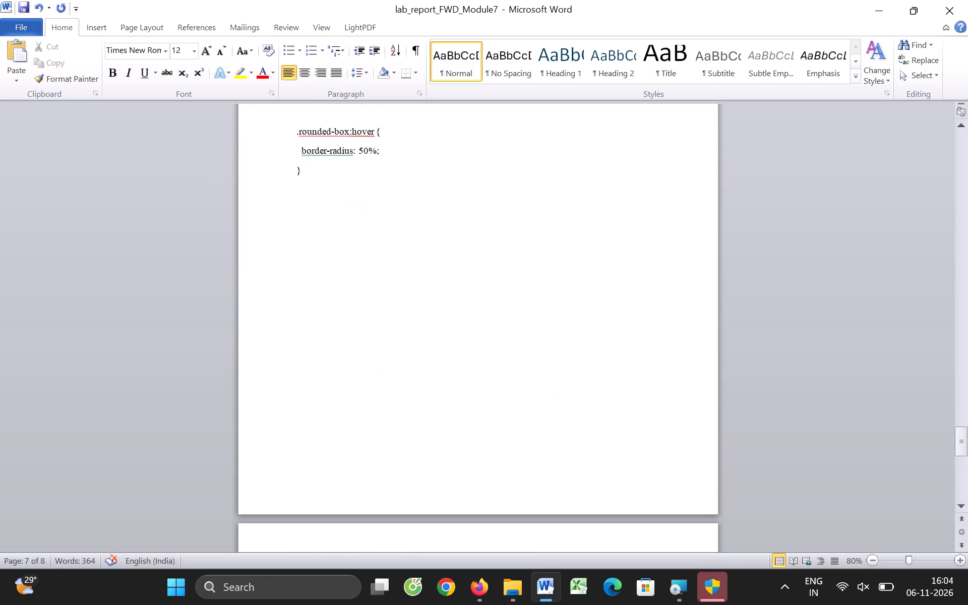
scroll(246, 235, "down", 1)
left_click(488, 110)
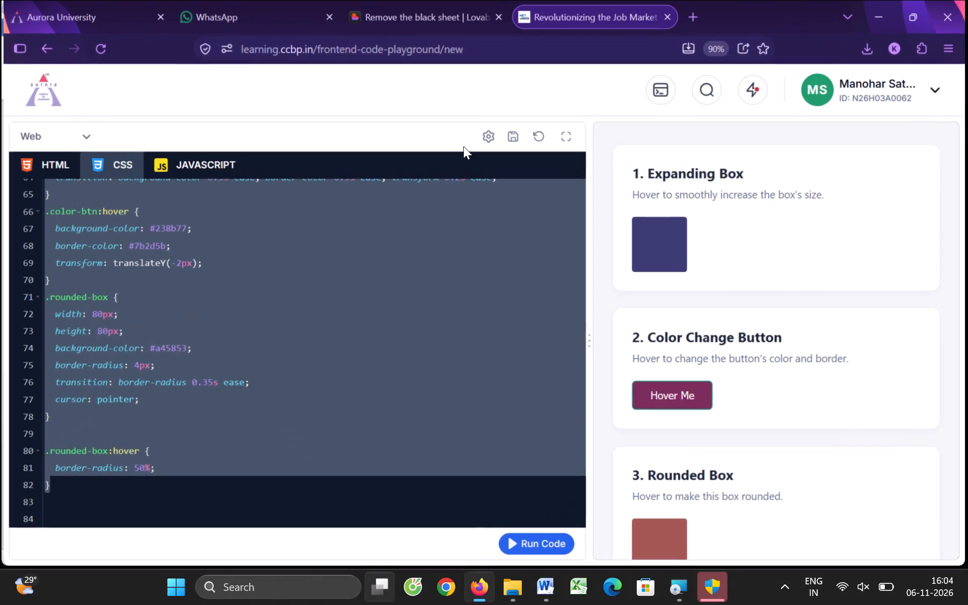
left_click(378, 254)
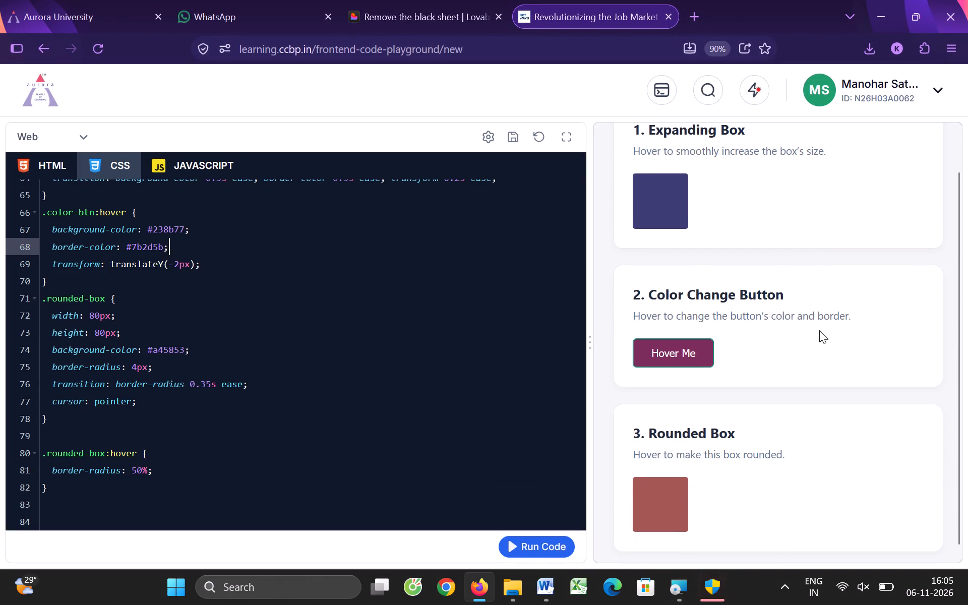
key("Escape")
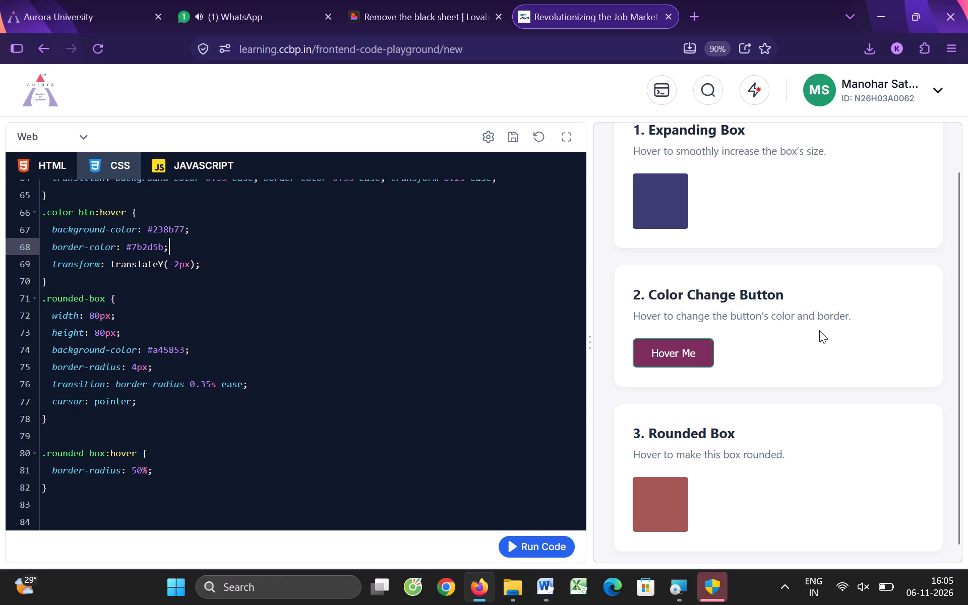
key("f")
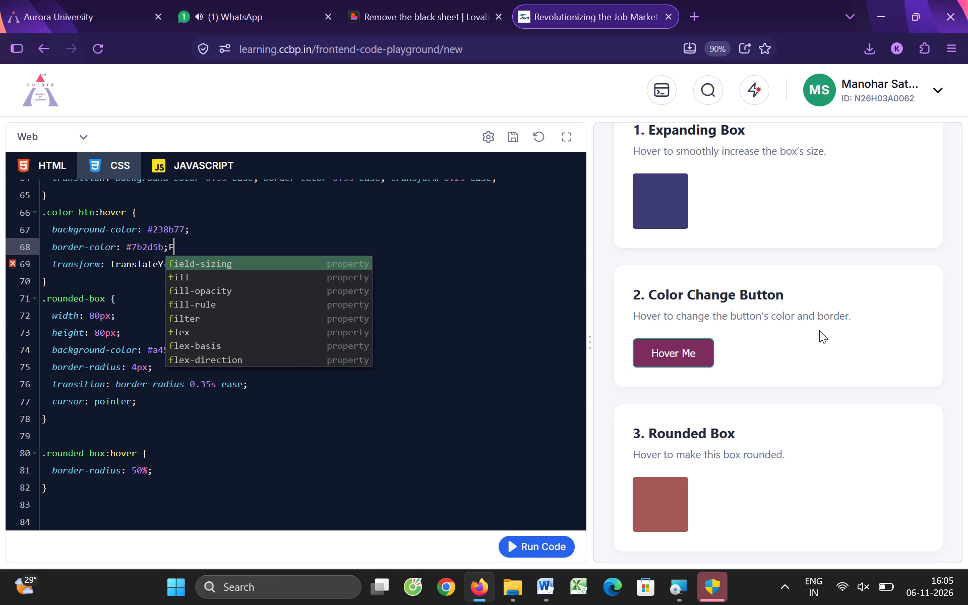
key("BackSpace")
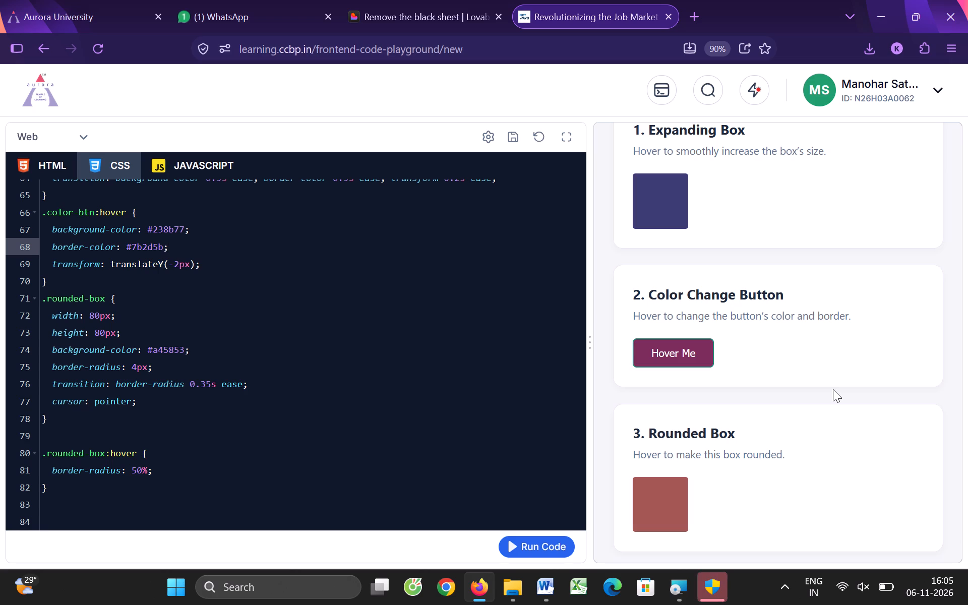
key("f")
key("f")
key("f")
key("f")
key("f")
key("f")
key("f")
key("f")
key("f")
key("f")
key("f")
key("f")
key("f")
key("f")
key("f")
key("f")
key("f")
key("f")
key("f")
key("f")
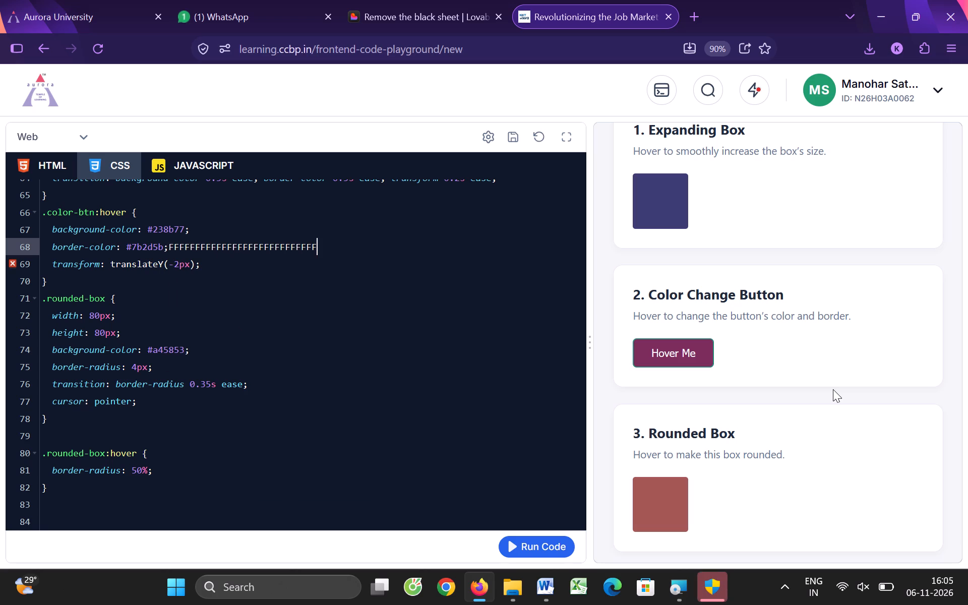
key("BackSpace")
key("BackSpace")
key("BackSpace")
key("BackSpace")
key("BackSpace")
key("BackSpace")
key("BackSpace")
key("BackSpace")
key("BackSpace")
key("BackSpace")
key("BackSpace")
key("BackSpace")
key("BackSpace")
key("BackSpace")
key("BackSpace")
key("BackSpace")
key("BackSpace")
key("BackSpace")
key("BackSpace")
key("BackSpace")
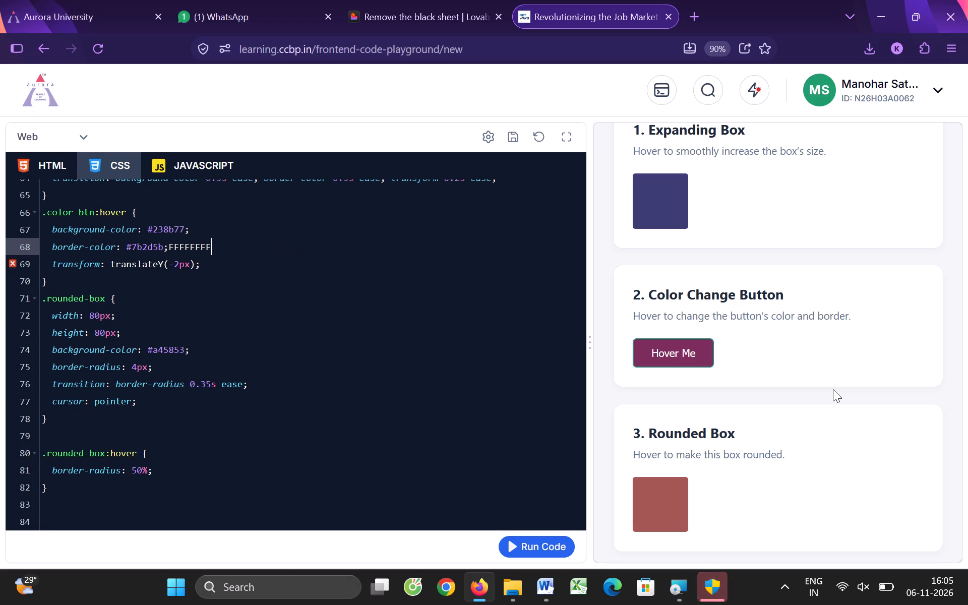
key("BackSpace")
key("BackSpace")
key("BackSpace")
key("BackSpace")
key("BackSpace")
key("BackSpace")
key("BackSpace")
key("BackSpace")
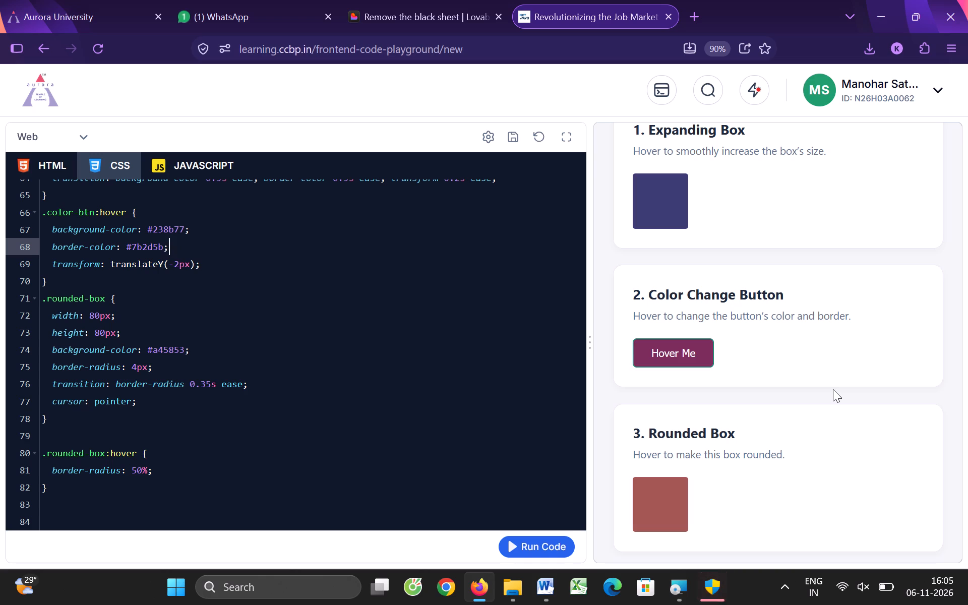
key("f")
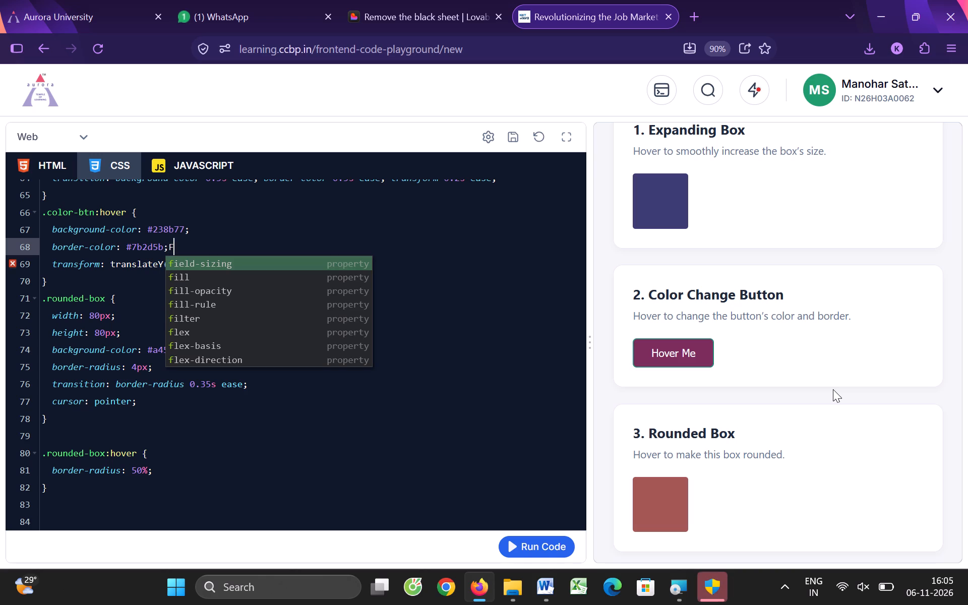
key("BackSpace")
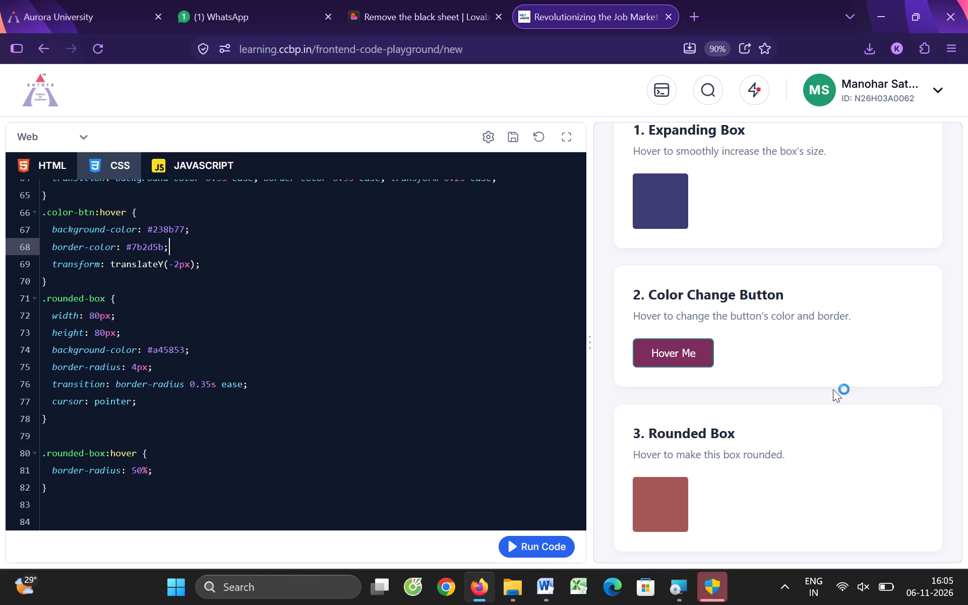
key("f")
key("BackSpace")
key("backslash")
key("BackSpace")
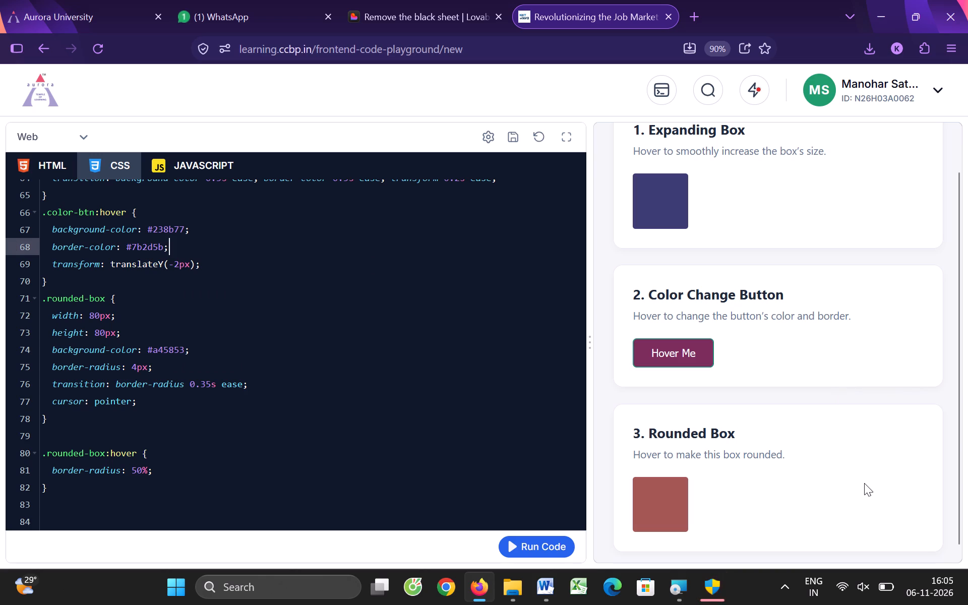
Dismiss the Smart Connect update window and capture a screenshot of the playground page, excluding the browser's address bar and the taskbar.
key("shift+super+s")
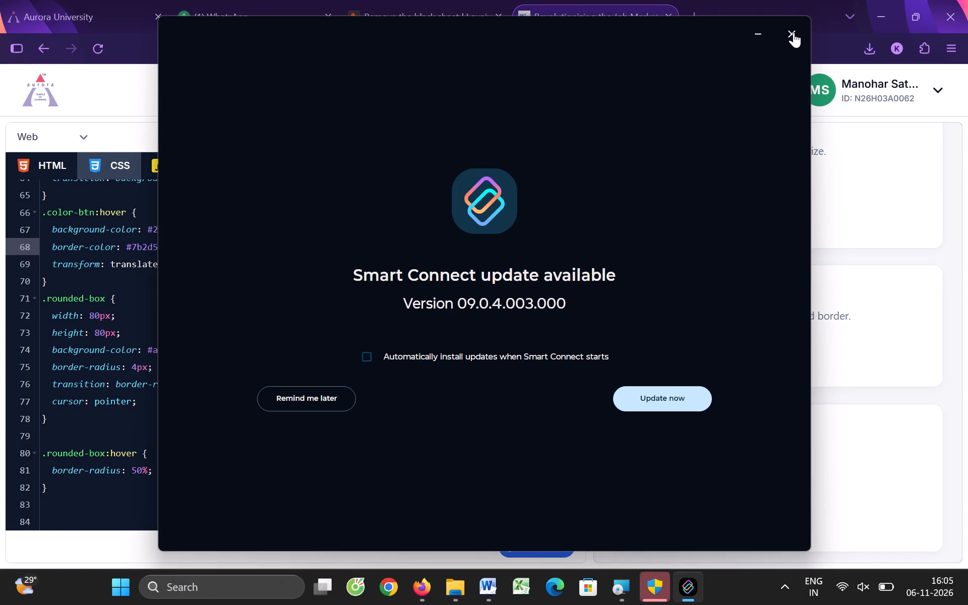
left_click(794, 32)
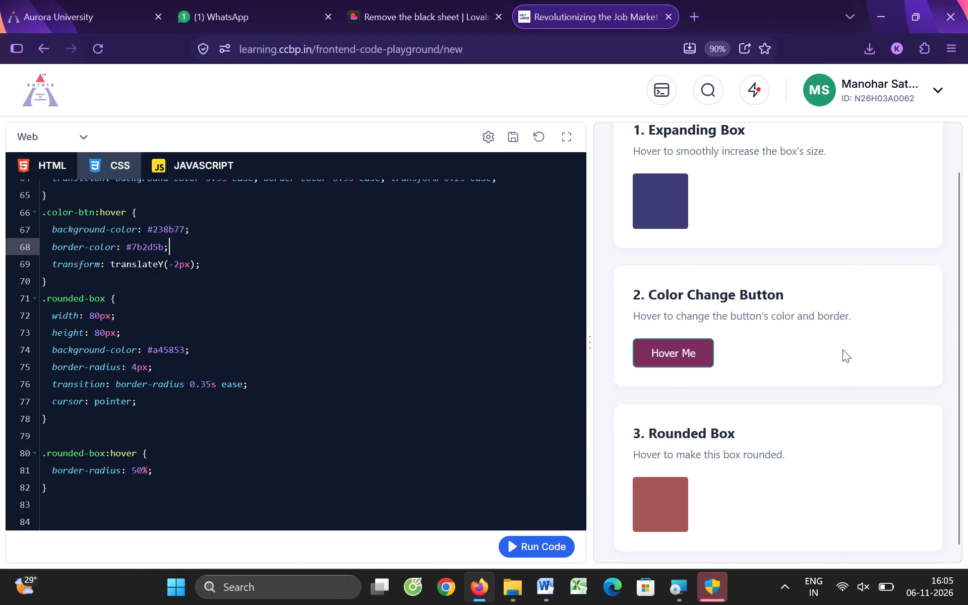
key("shift+super+s")
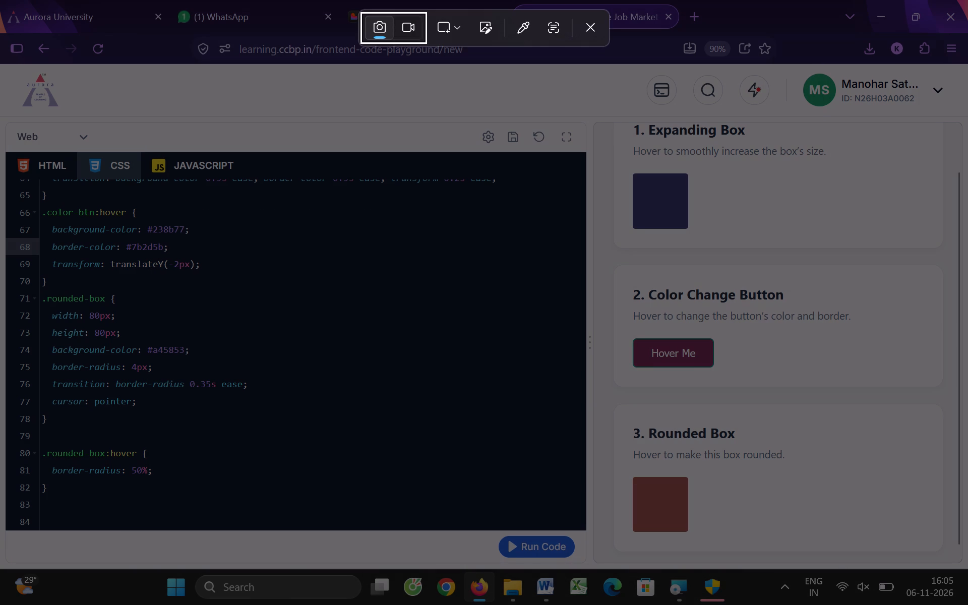
left_click_drag(0, 60, 967, 604)
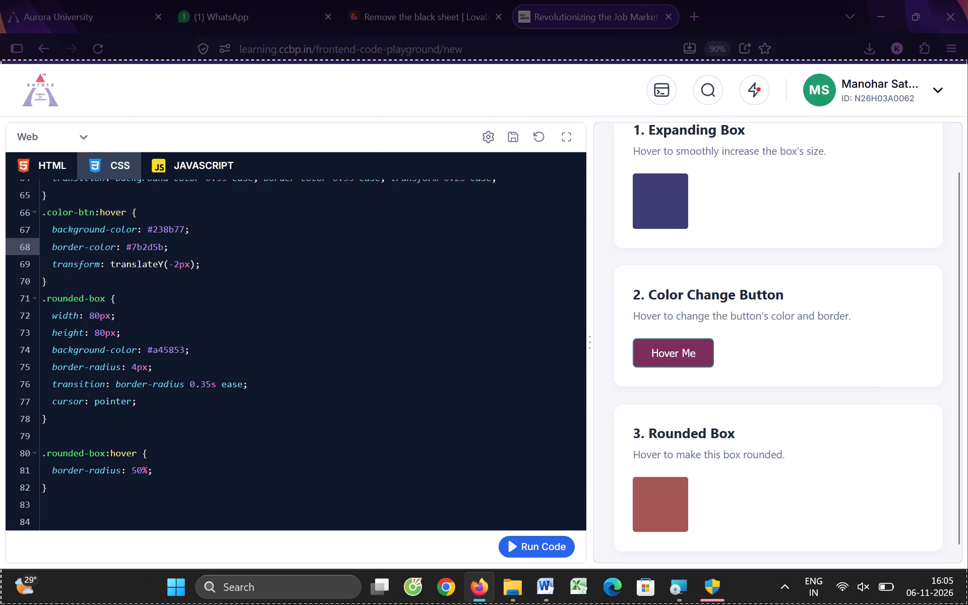
left_click_drag(967, 604, 967, 574)
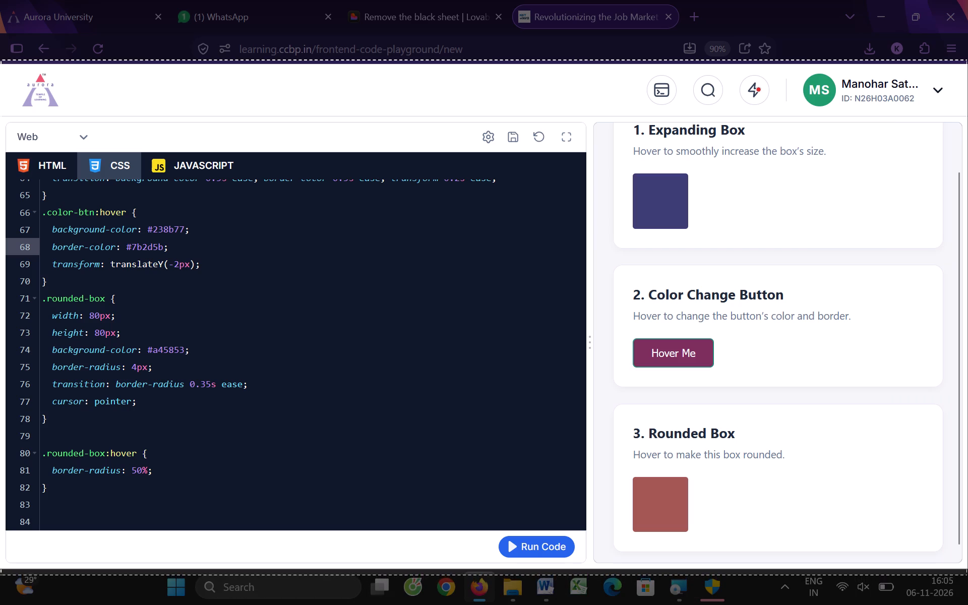
left_click_drag(967, 574, 967, 571)
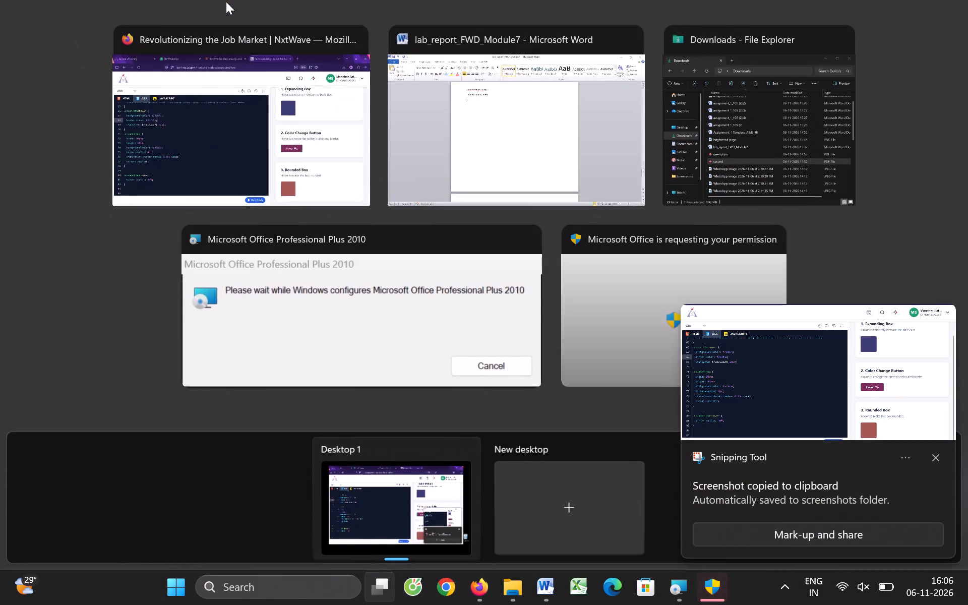
Switch to the Word report and paste the playground screenshot below the closing brace of the last CSS rule.
left_click(449, 98)
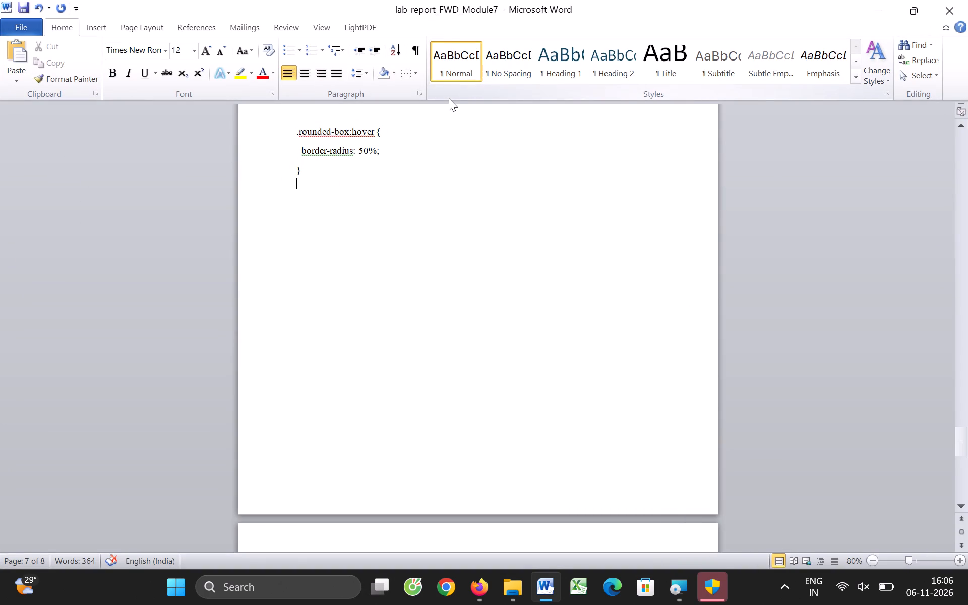
key("ctrl+v")
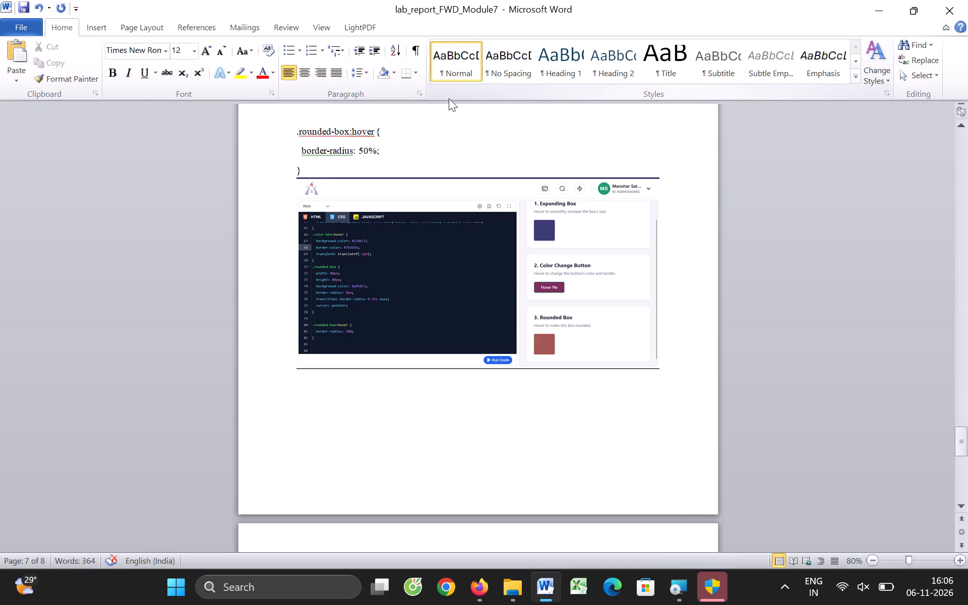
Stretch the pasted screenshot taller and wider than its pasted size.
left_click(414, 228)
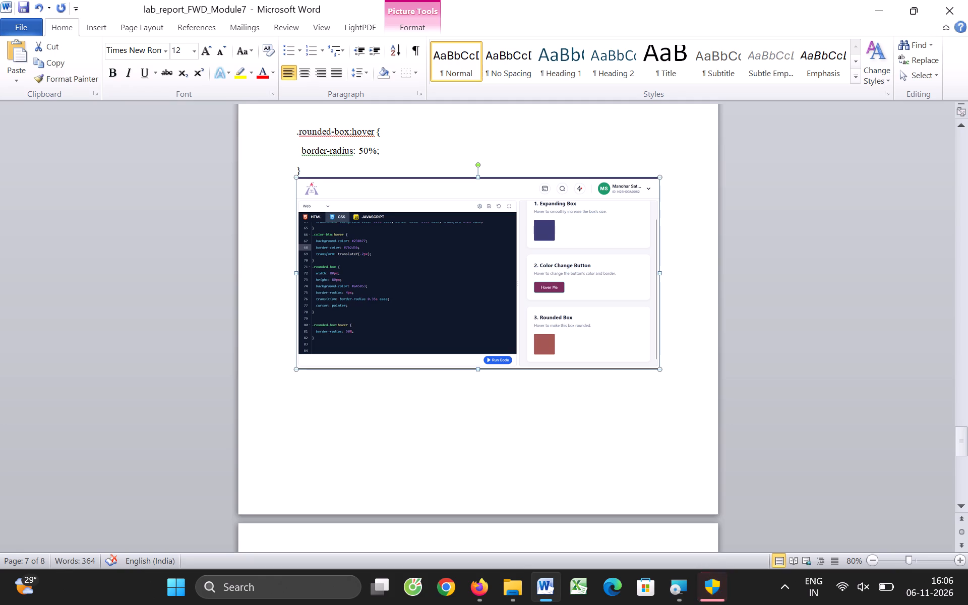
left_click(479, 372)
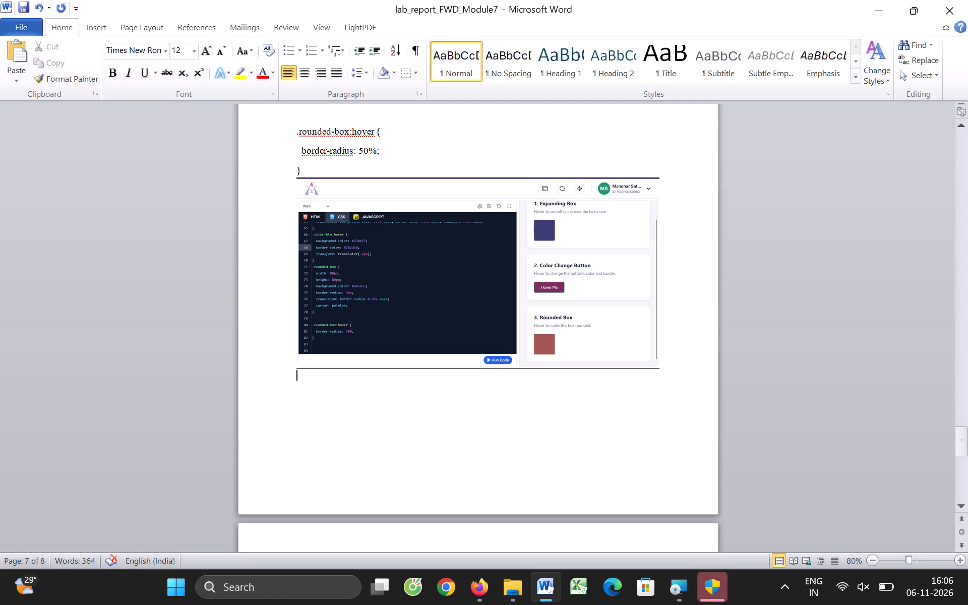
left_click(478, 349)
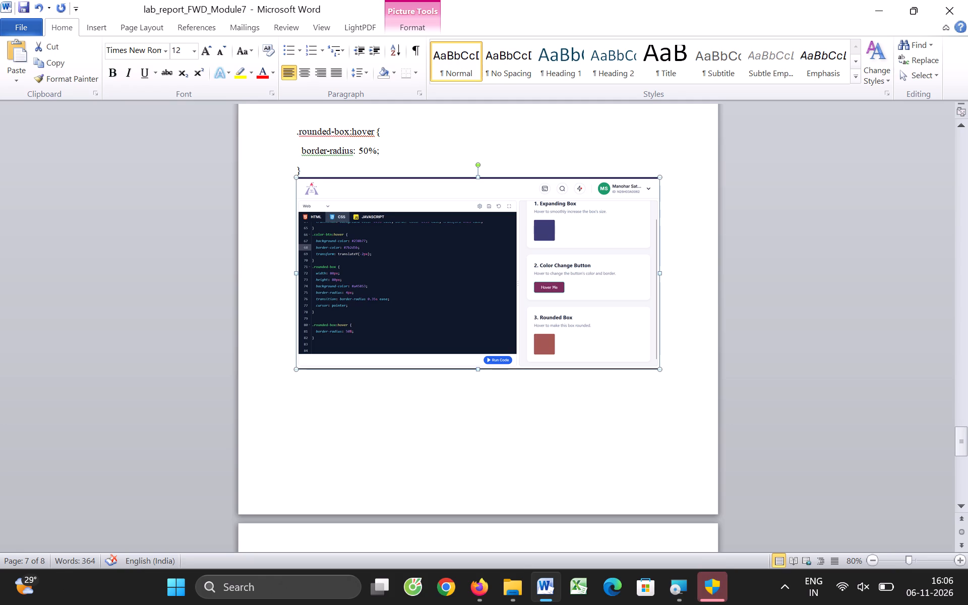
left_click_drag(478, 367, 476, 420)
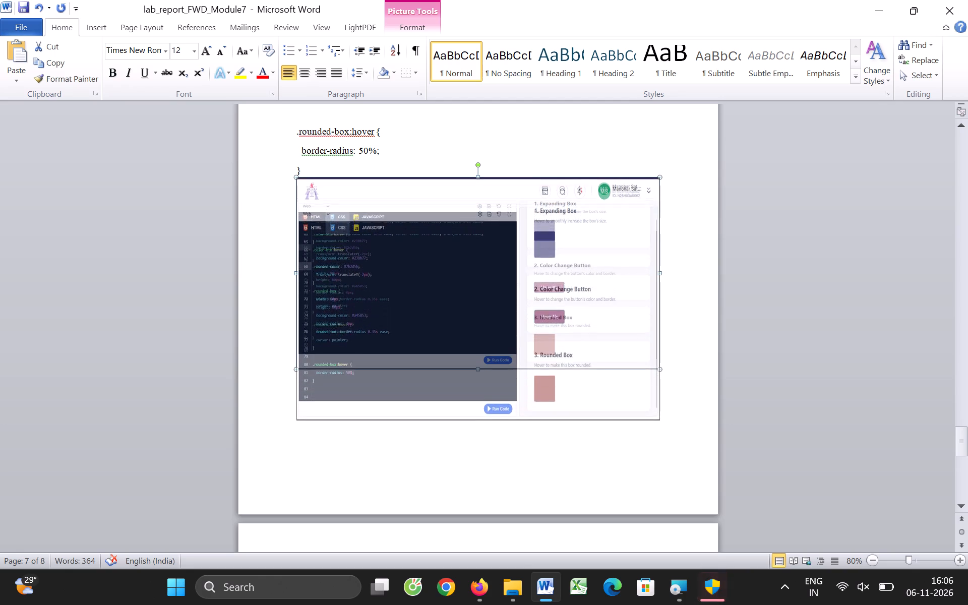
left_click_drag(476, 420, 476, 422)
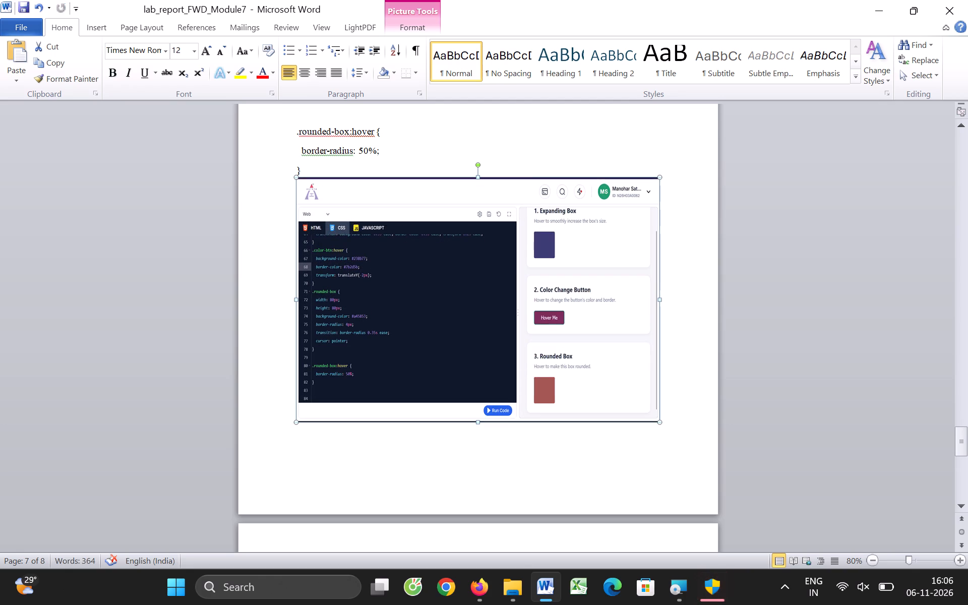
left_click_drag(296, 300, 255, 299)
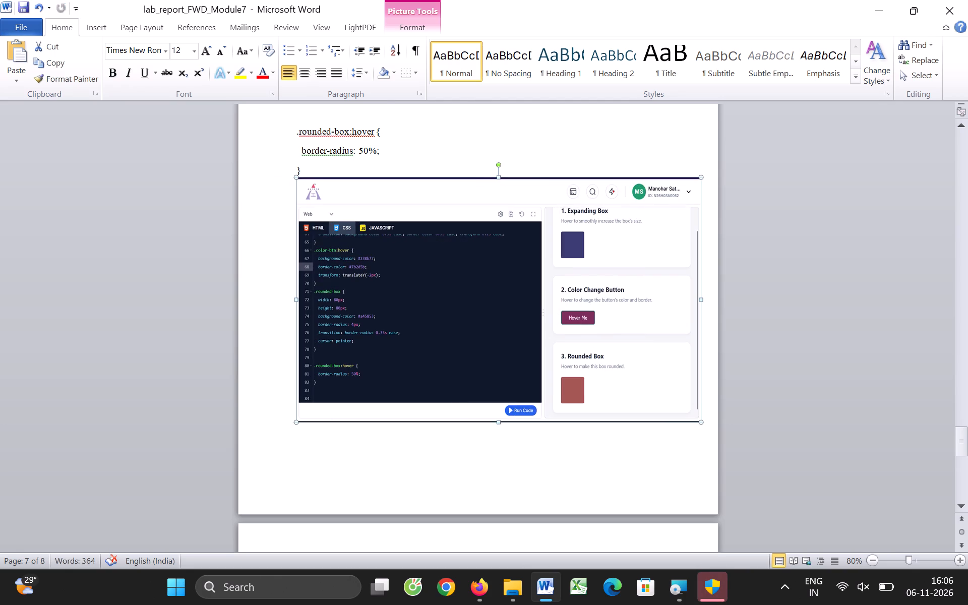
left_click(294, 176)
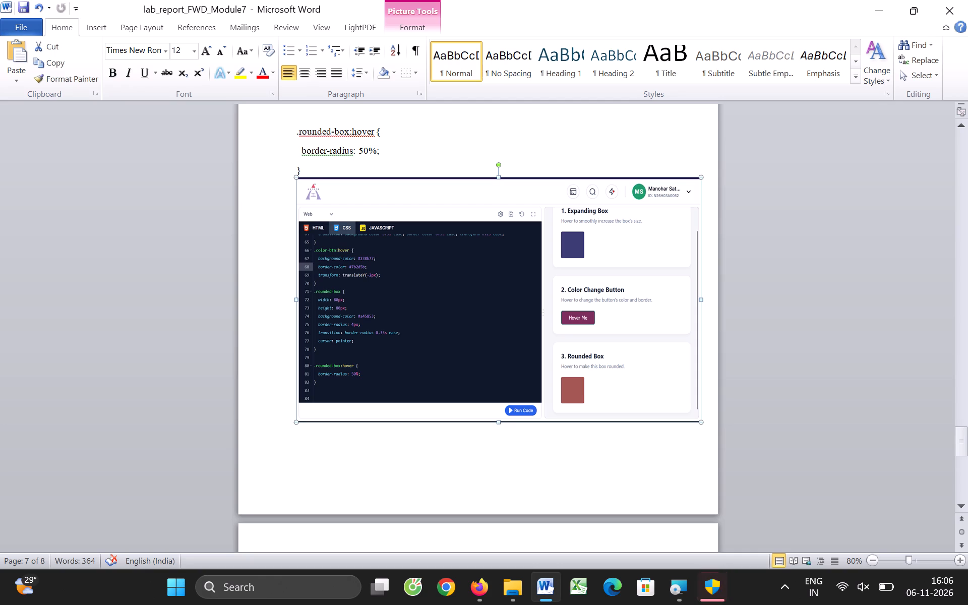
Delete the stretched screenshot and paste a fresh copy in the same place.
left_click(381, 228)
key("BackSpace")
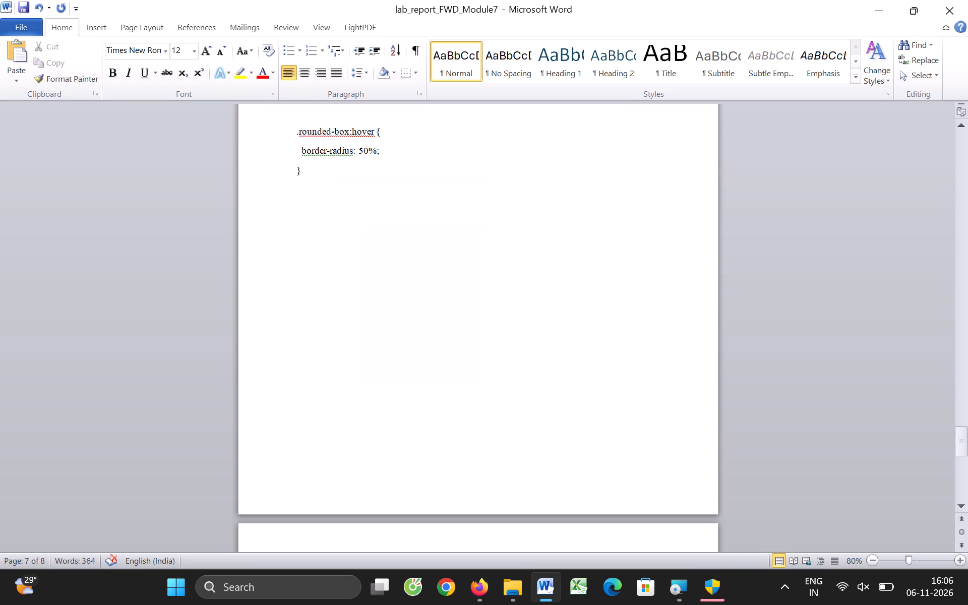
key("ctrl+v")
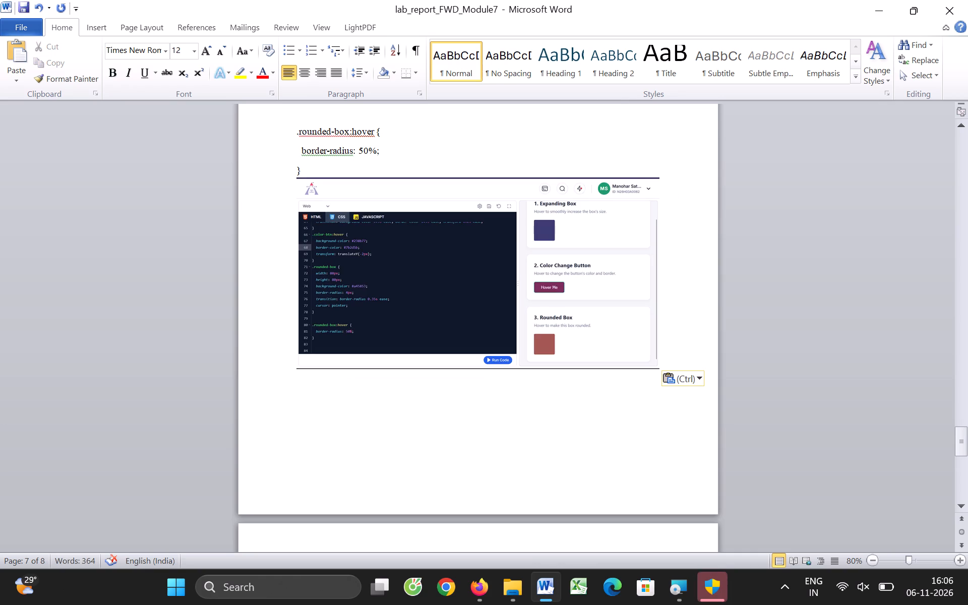
Apply a different paste option to the freshly pasted playground screenshot.
double_click(632, 363)
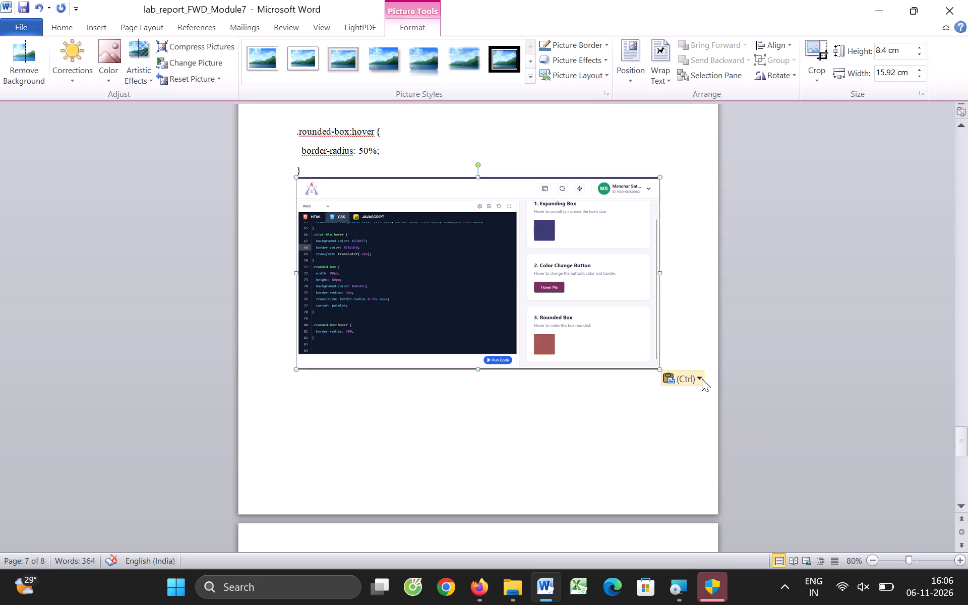
left_click(702, 379)
left_click(692, 406)
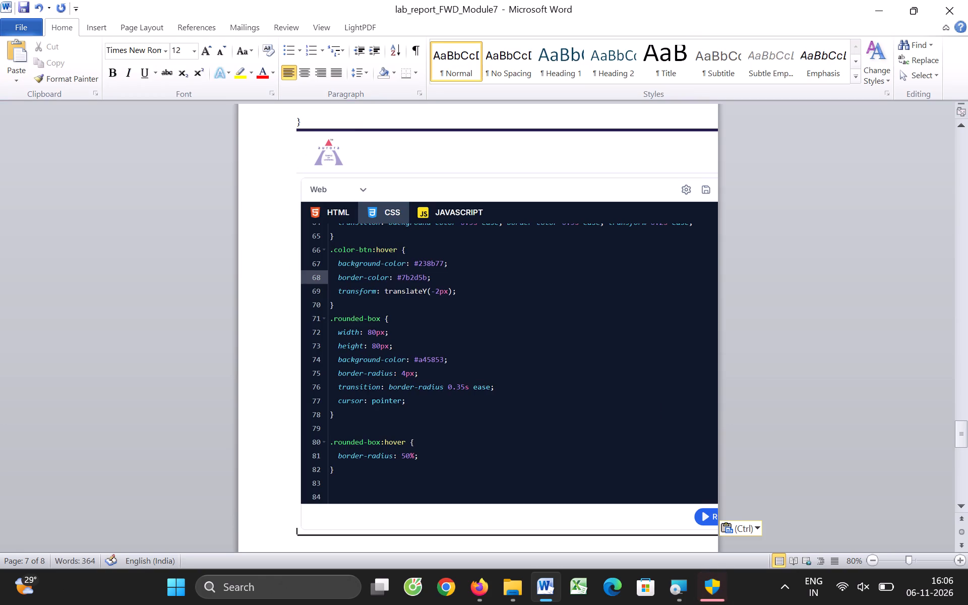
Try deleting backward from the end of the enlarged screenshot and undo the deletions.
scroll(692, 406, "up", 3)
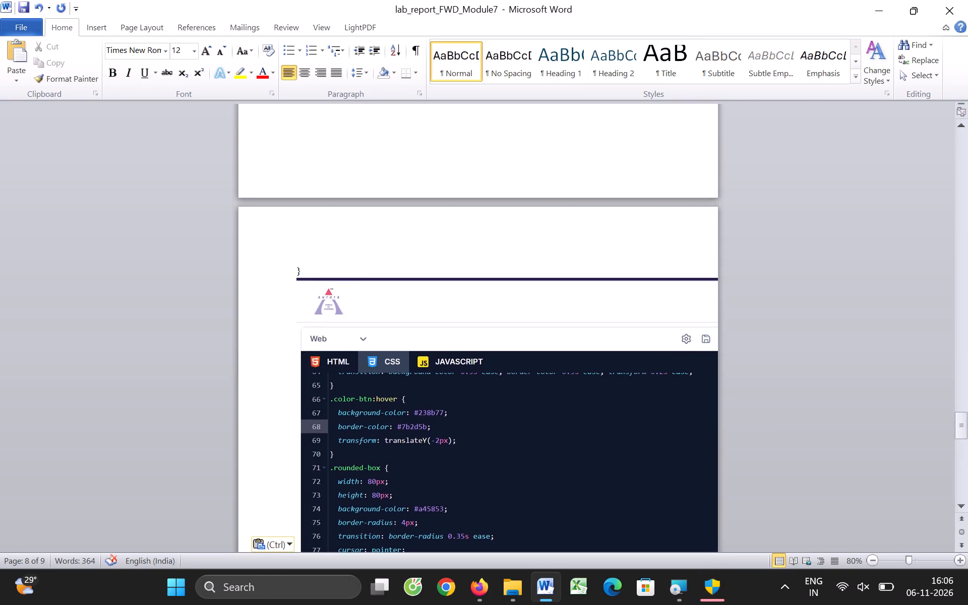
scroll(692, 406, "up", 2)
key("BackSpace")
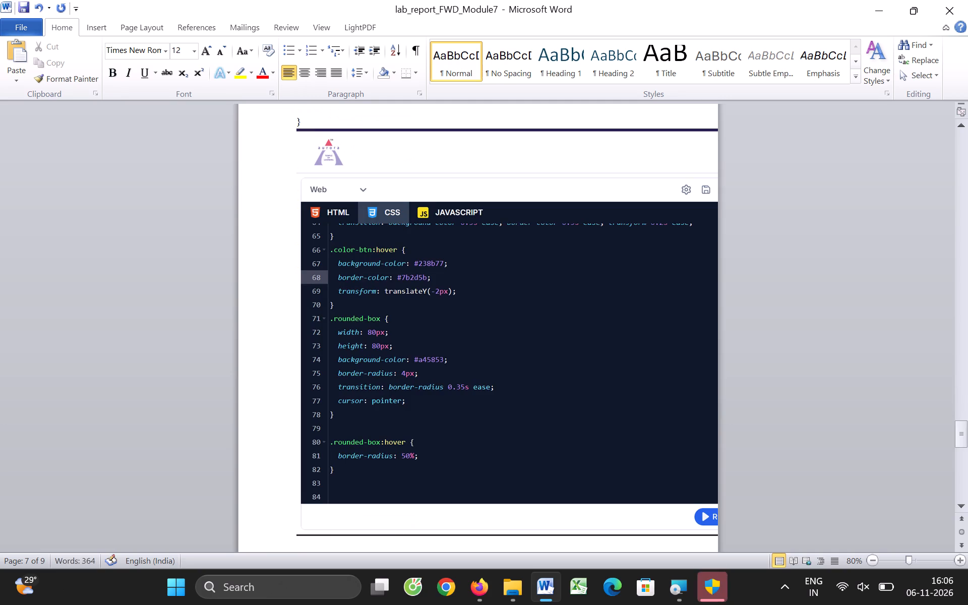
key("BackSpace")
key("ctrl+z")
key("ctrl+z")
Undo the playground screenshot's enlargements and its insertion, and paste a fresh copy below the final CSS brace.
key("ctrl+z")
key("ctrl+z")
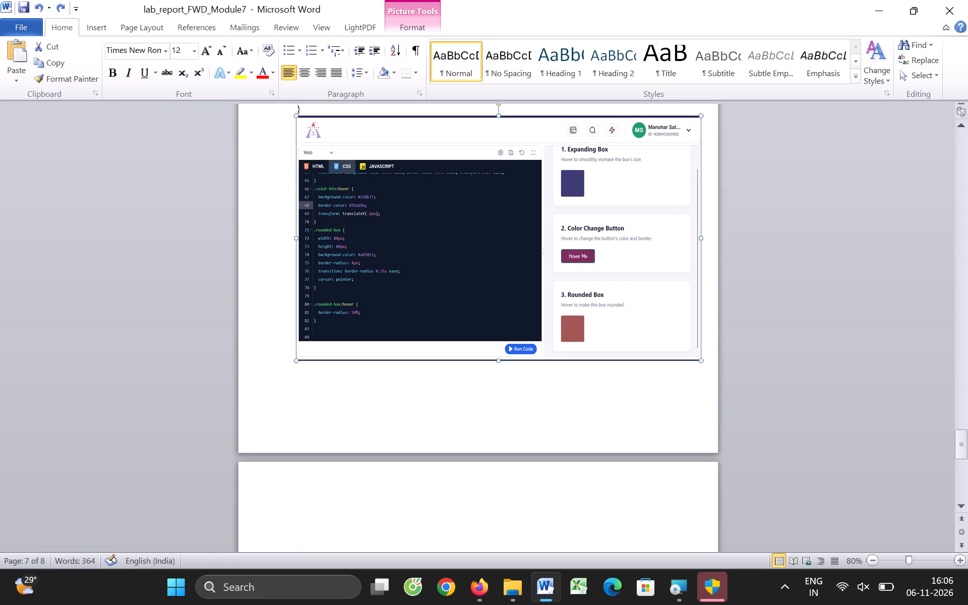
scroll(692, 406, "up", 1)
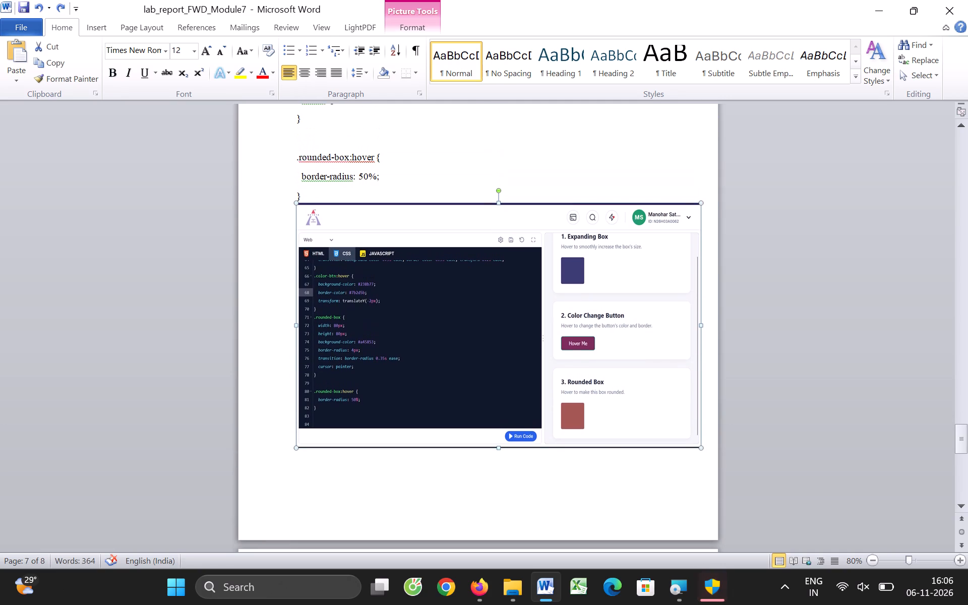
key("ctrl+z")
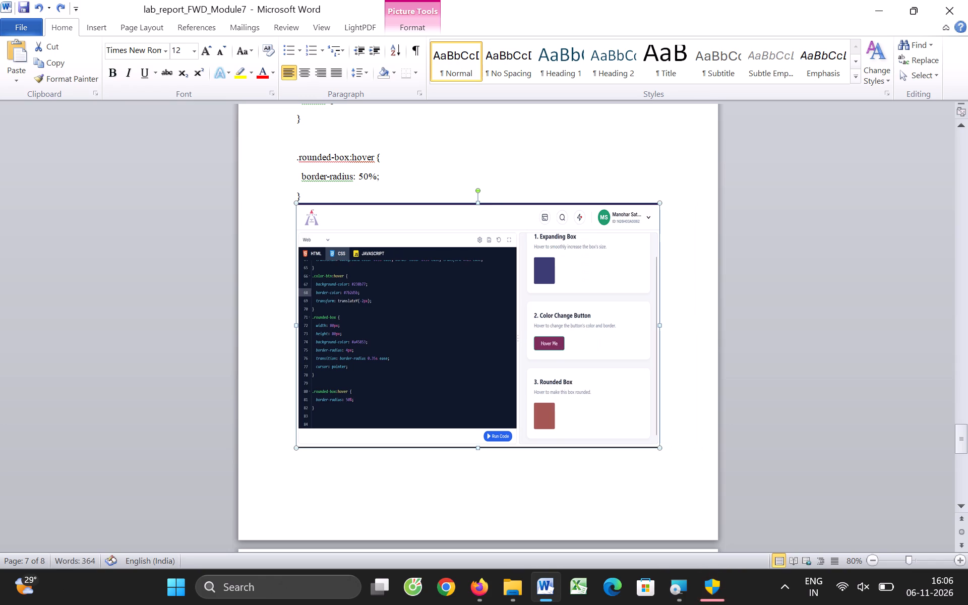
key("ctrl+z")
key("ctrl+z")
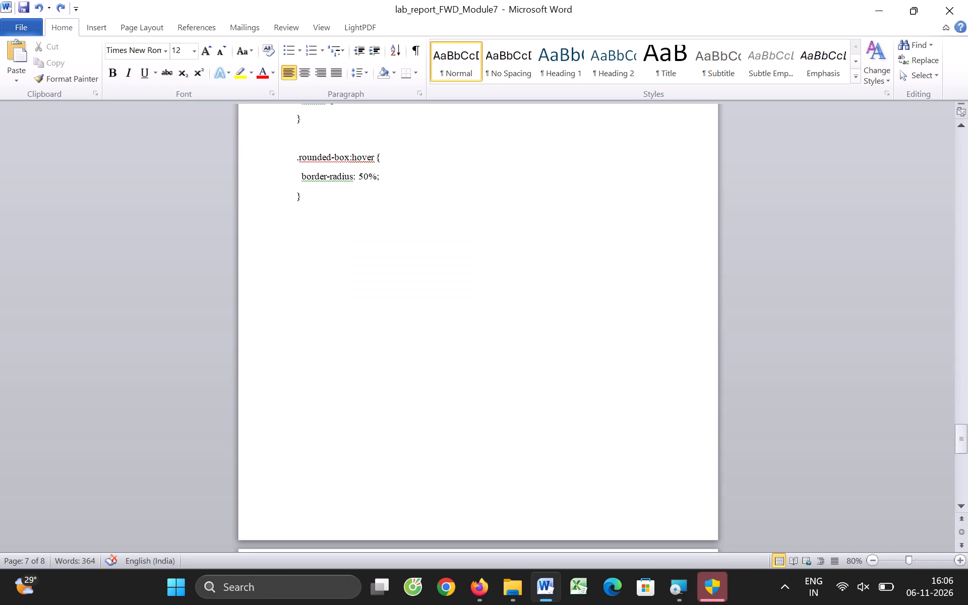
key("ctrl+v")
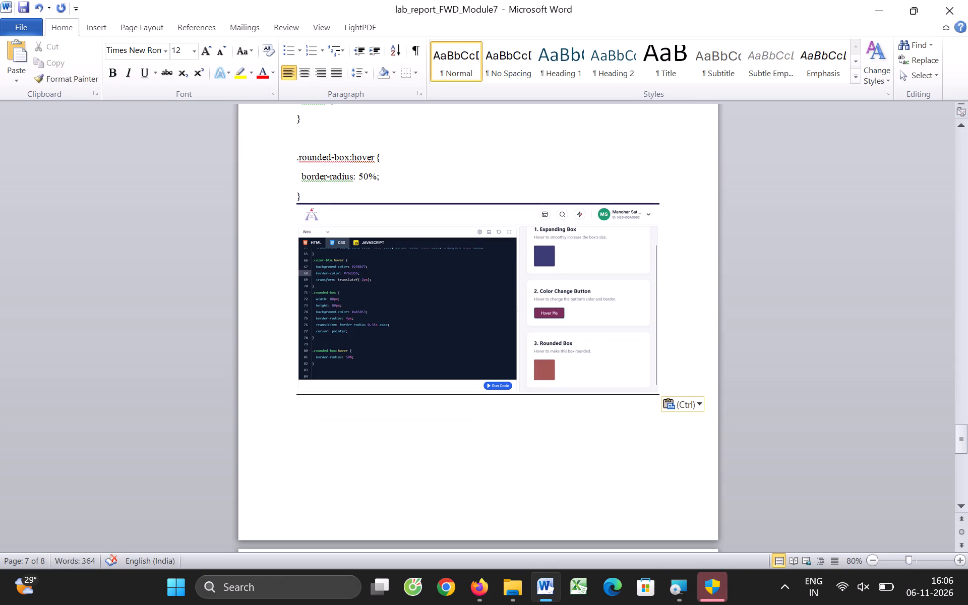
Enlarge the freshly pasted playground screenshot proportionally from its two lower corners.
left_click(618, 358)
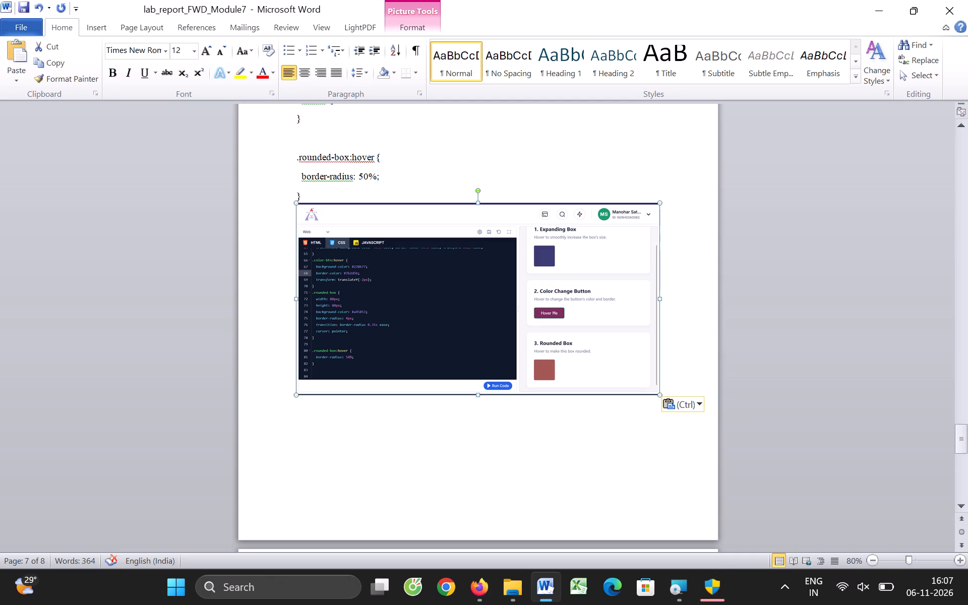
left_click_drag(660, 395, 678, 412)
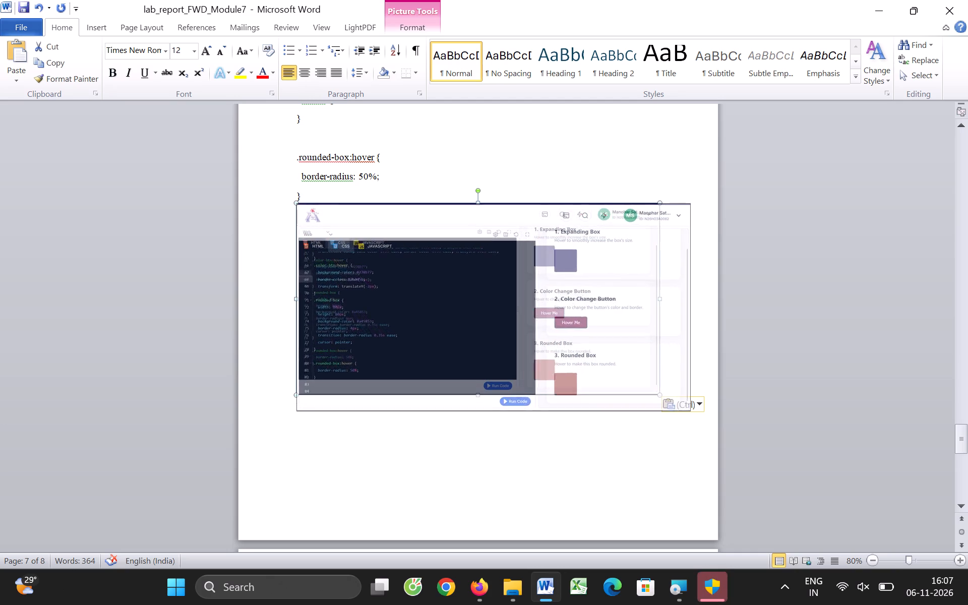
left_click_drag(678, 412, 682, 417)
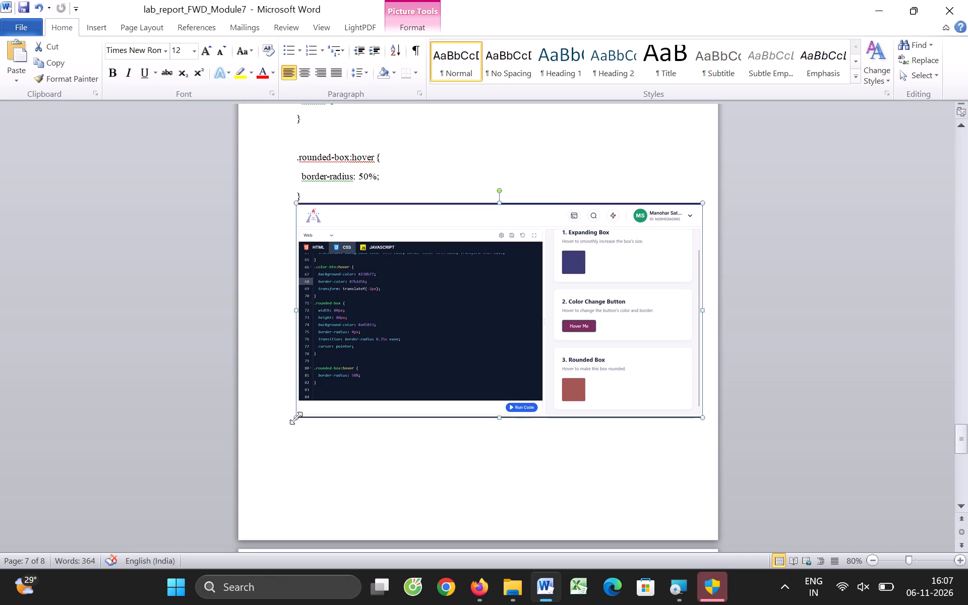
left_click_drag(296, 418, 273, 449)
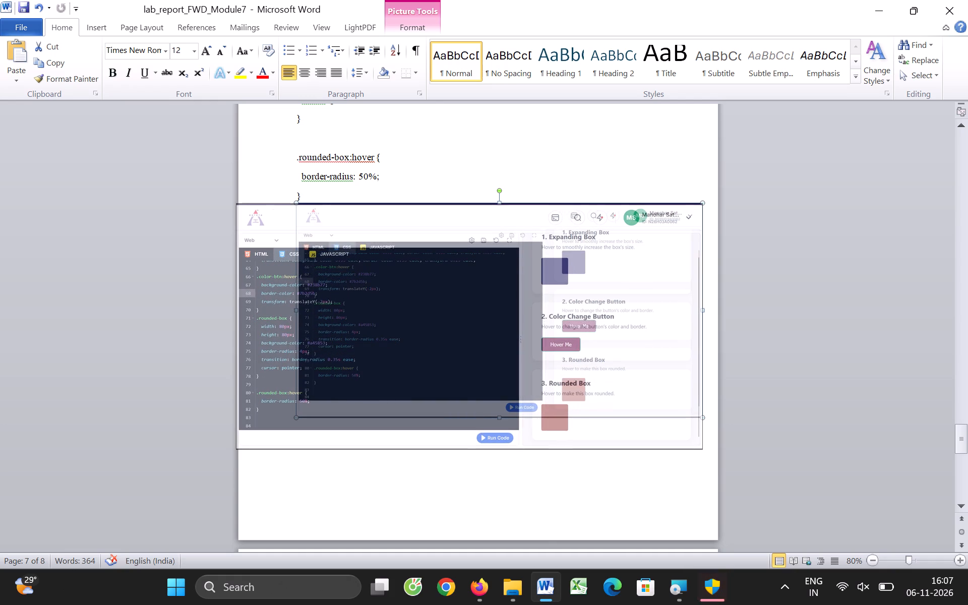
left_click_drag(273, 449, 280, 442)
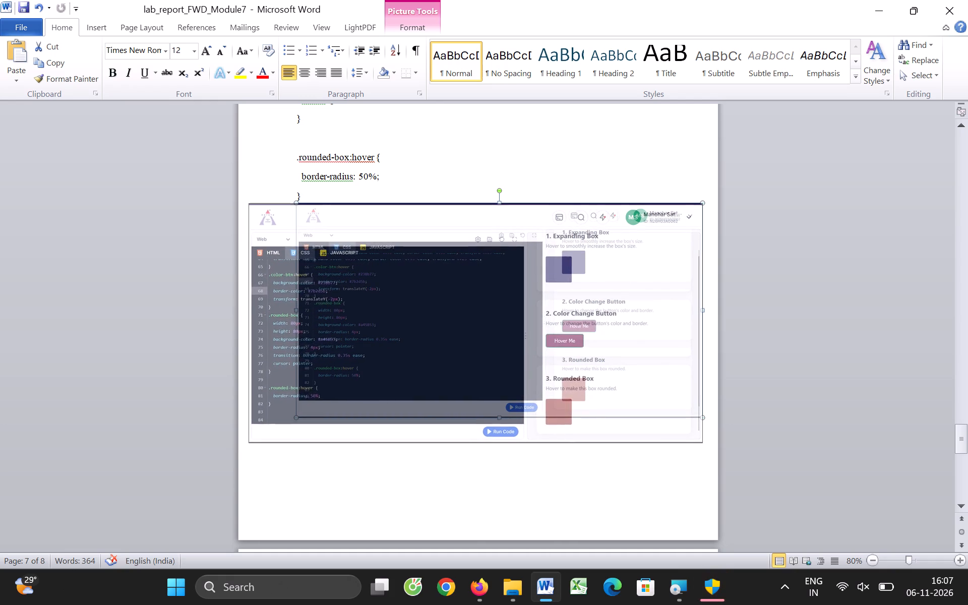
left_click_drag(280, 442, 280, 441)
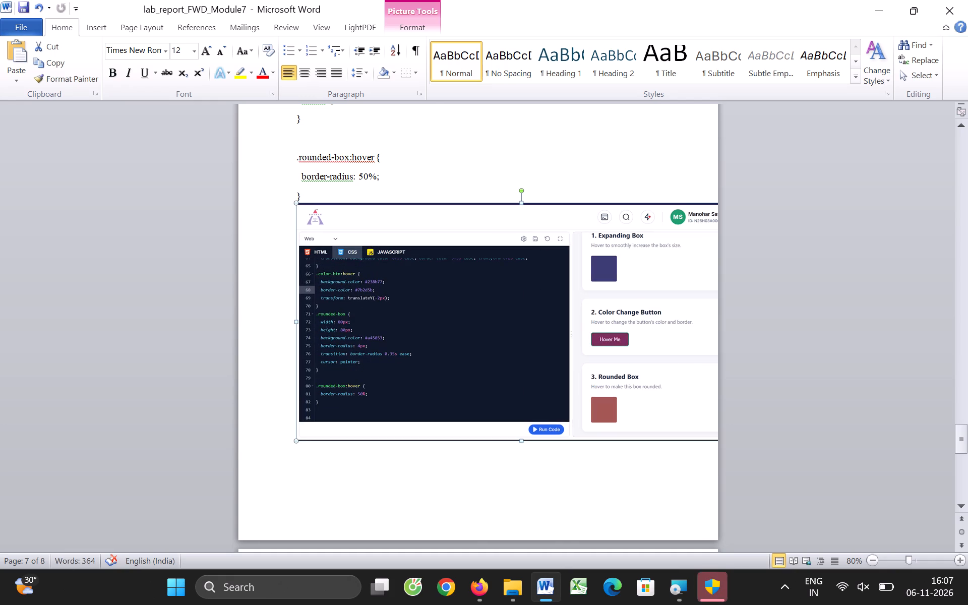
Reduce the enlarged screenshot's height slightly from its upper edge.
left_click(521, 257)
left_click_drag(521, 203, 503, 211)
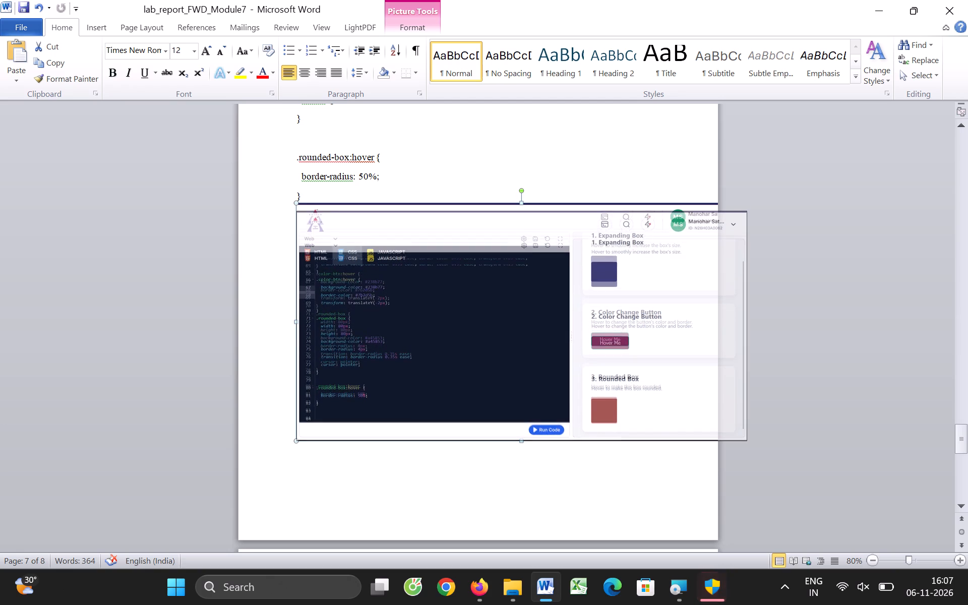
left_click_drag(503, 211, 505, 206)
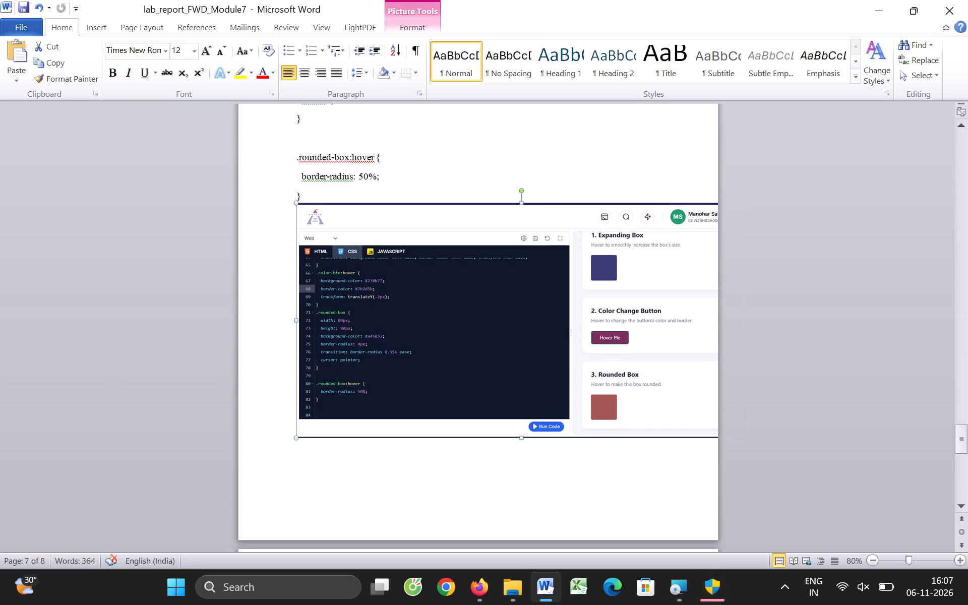
Delete the resized screenshot and paste a fresh copy of it at the same place below the CSS code.
key("BackSpace")
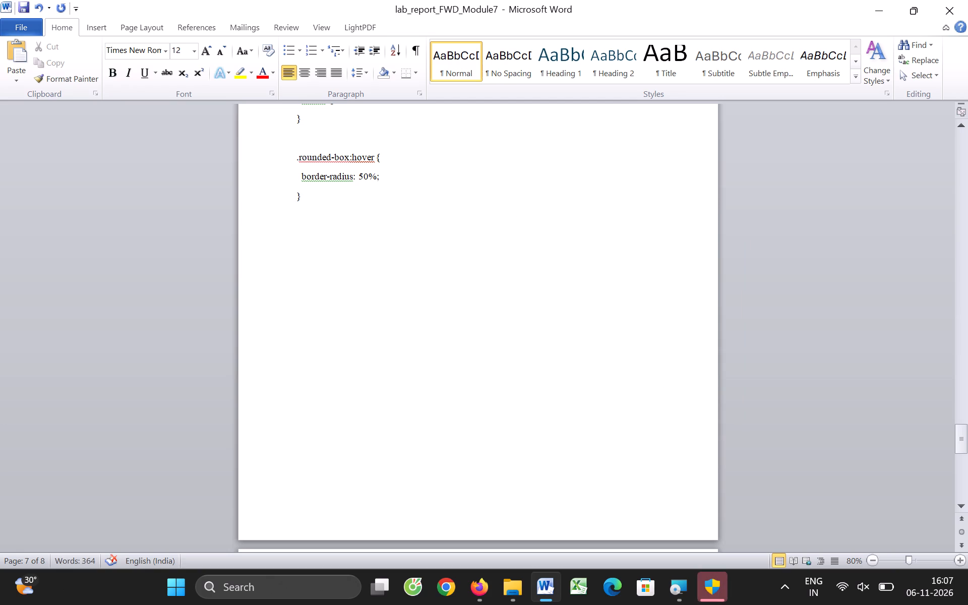
key("ctrl+v")
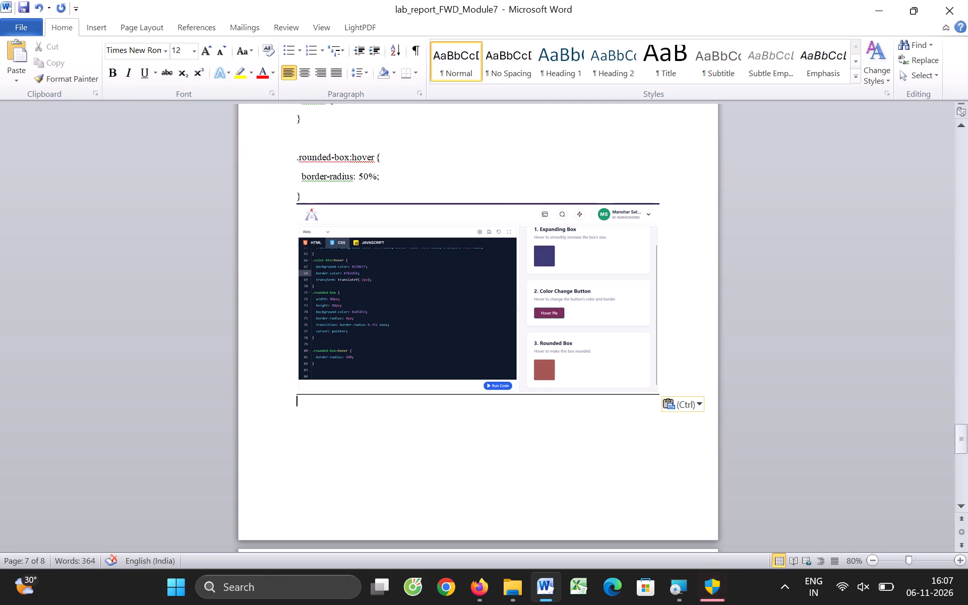
Insert three line breaks after the closing brace of the .rounded-box:hover rule to space the screenshot from the code.
left_click(368, 196)
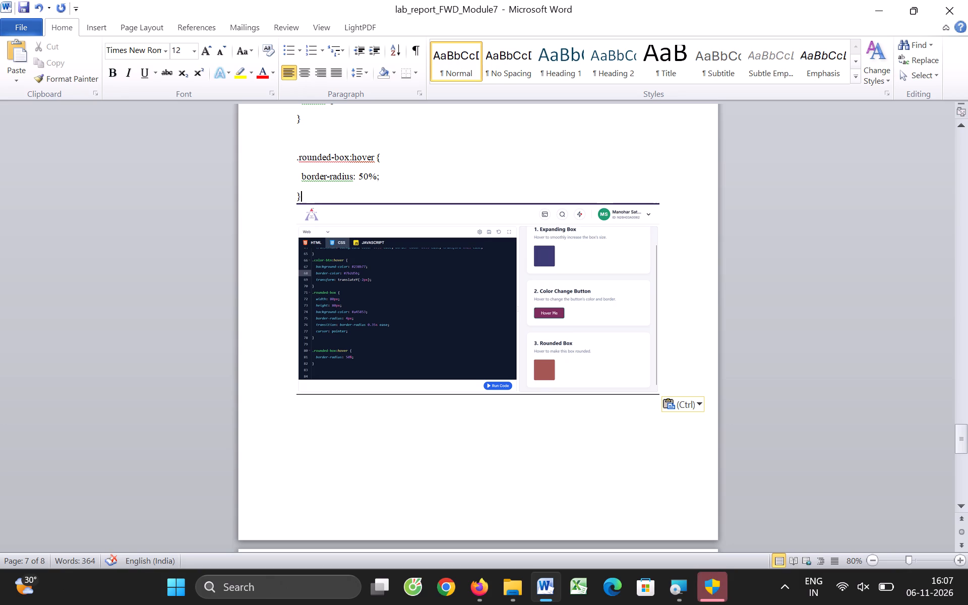
key("Return")
key("Return")
key("Return")
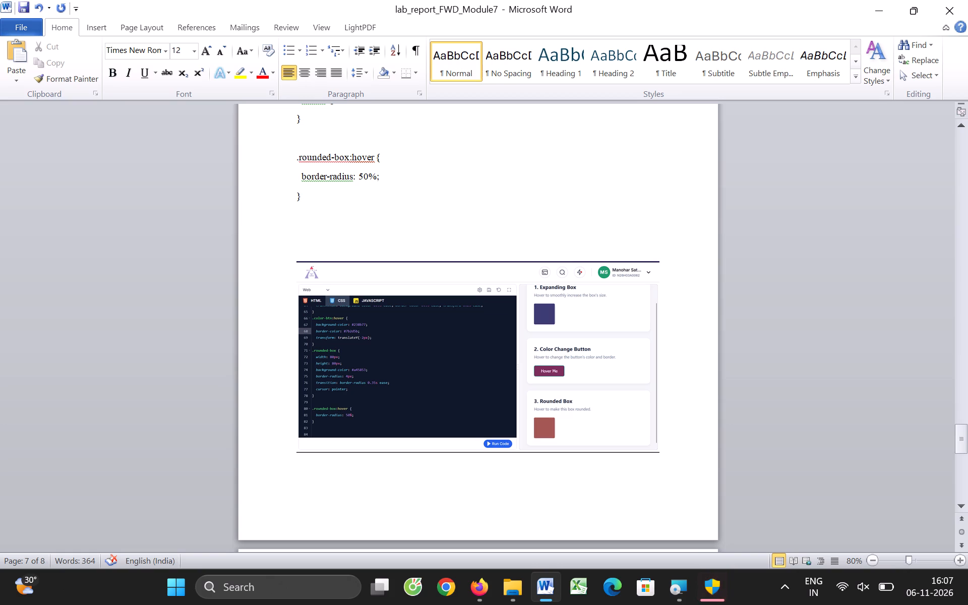
Select the playground screenshot below the blank lines.
left_click(341, 303)
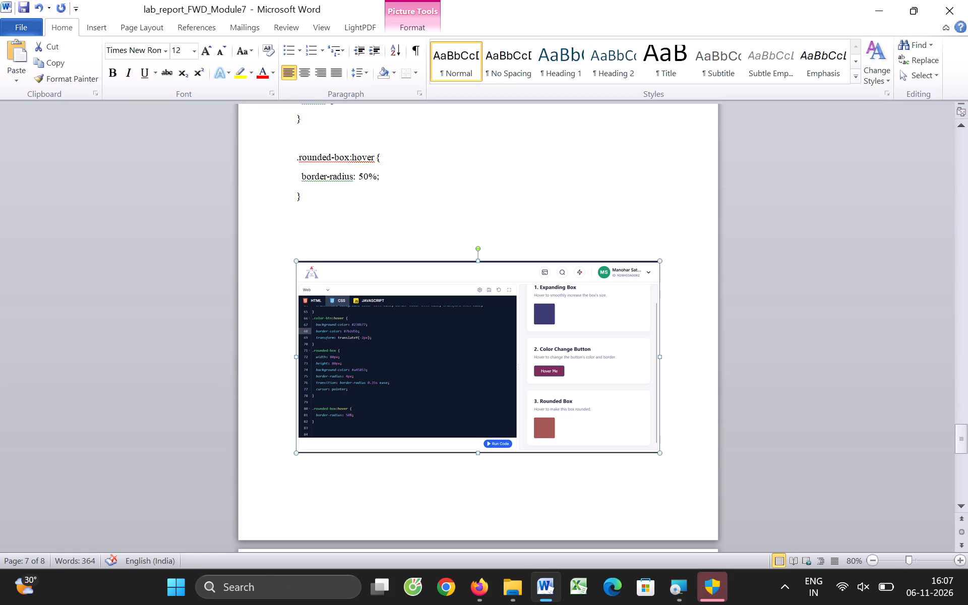
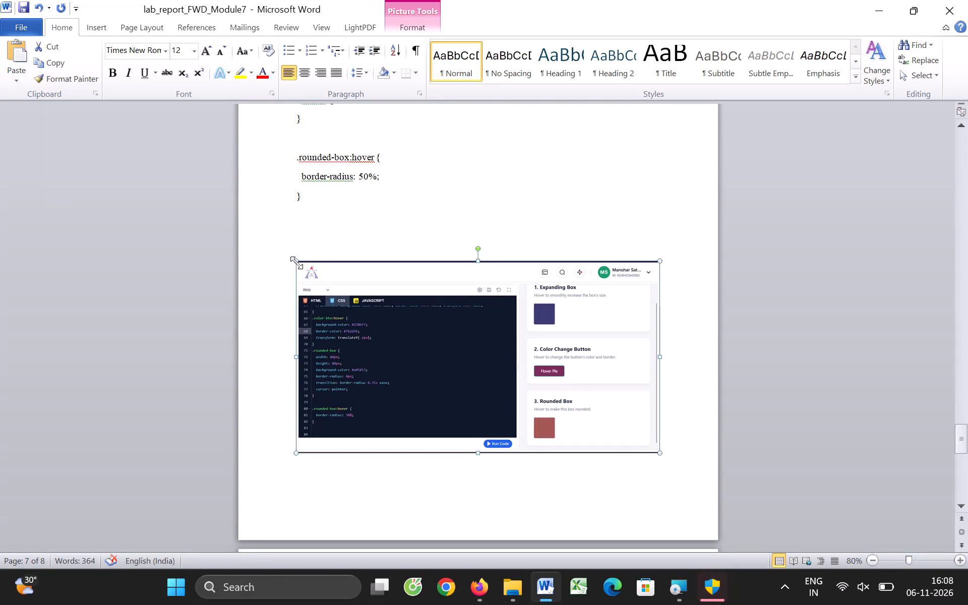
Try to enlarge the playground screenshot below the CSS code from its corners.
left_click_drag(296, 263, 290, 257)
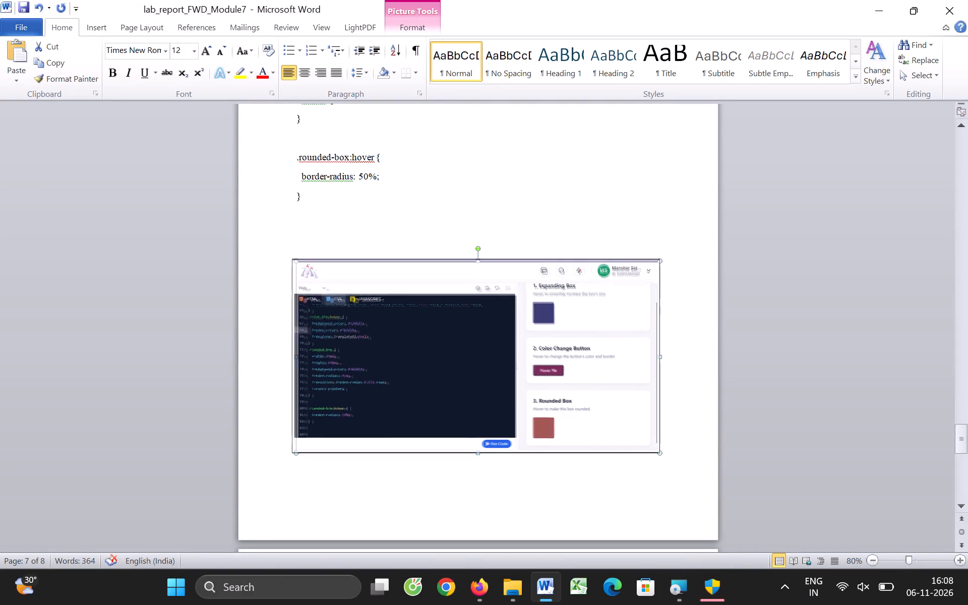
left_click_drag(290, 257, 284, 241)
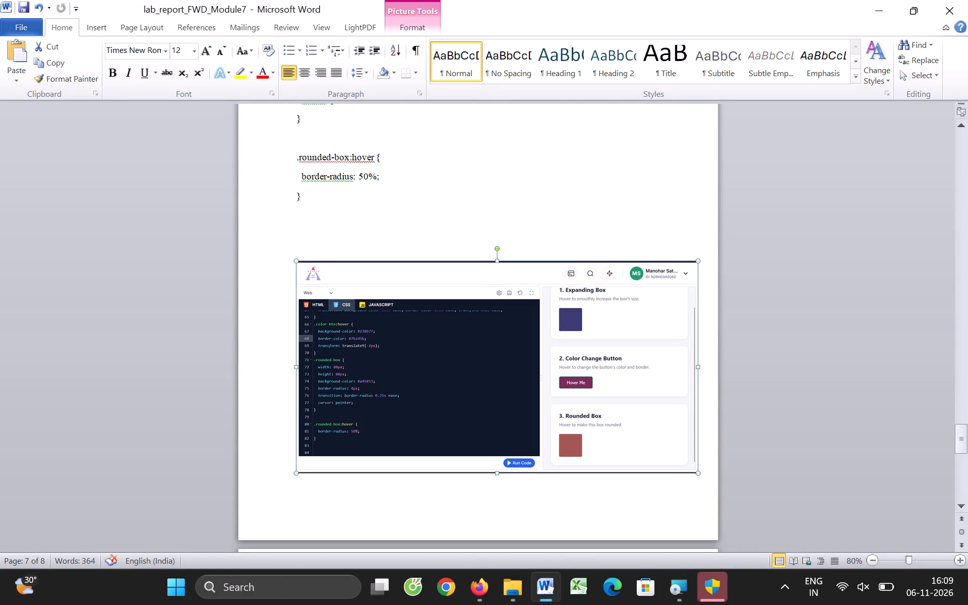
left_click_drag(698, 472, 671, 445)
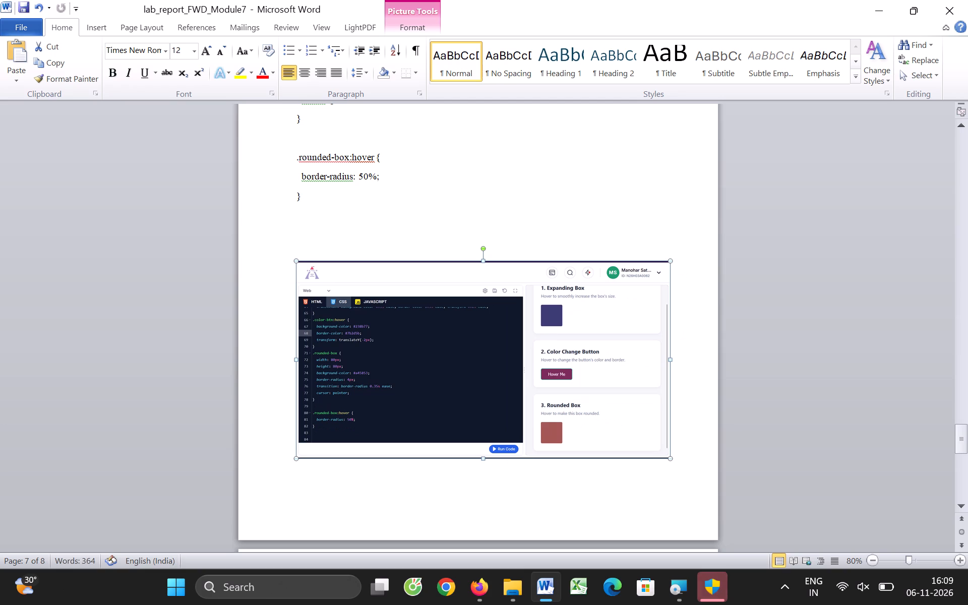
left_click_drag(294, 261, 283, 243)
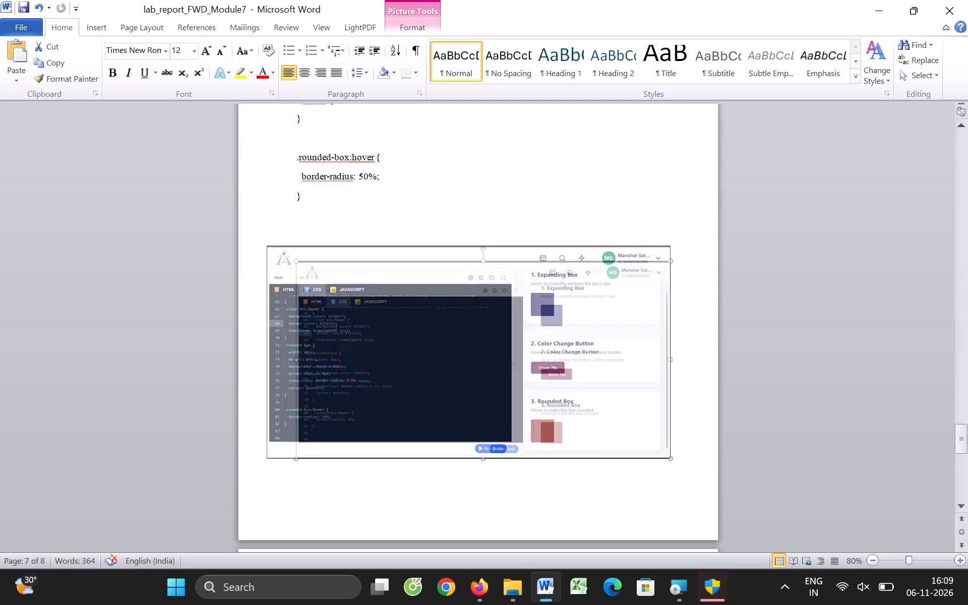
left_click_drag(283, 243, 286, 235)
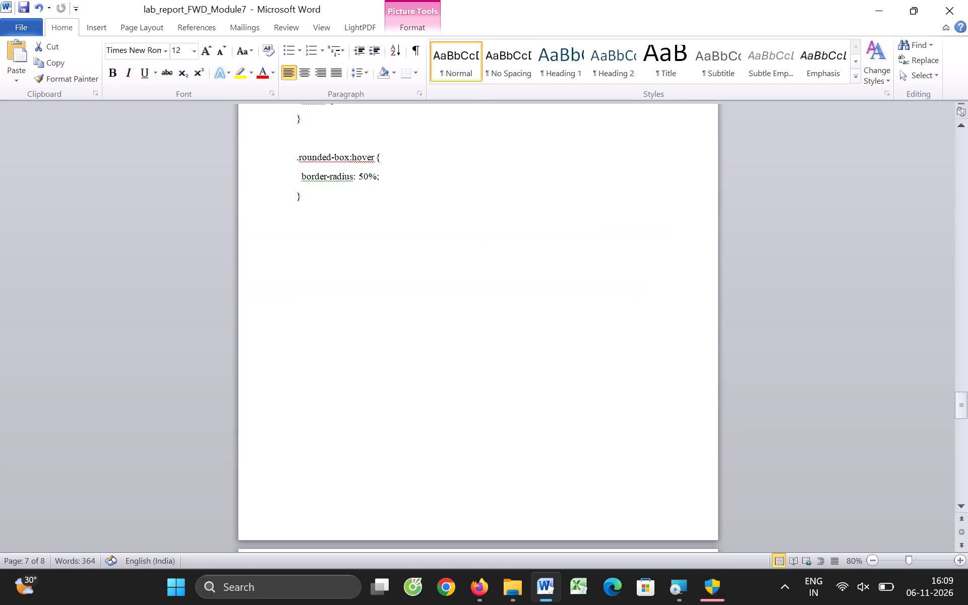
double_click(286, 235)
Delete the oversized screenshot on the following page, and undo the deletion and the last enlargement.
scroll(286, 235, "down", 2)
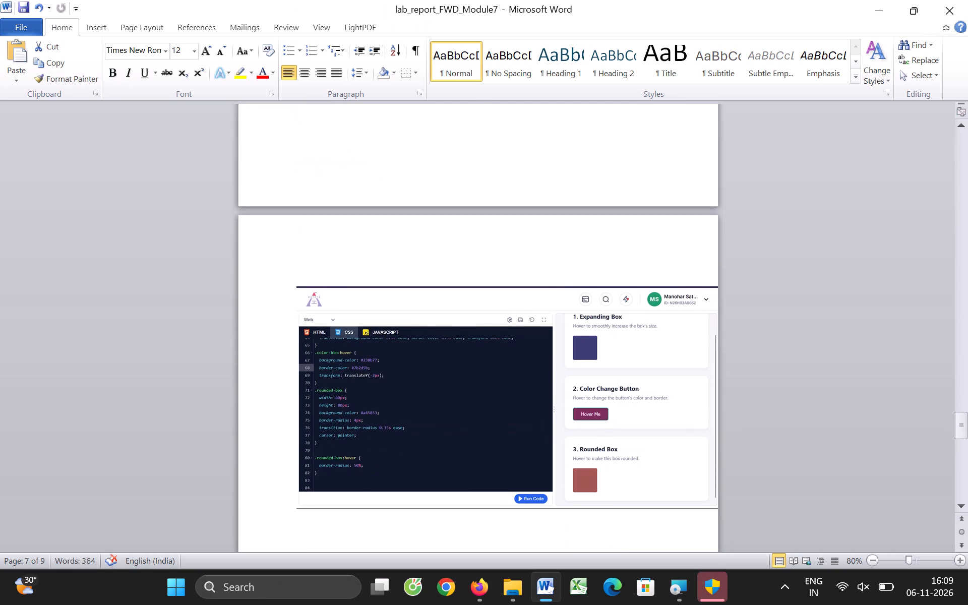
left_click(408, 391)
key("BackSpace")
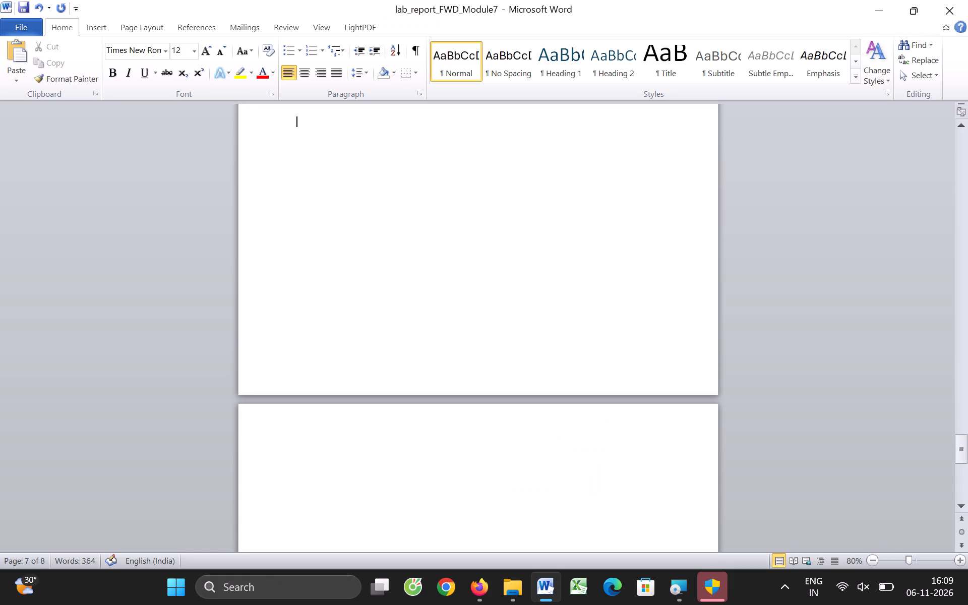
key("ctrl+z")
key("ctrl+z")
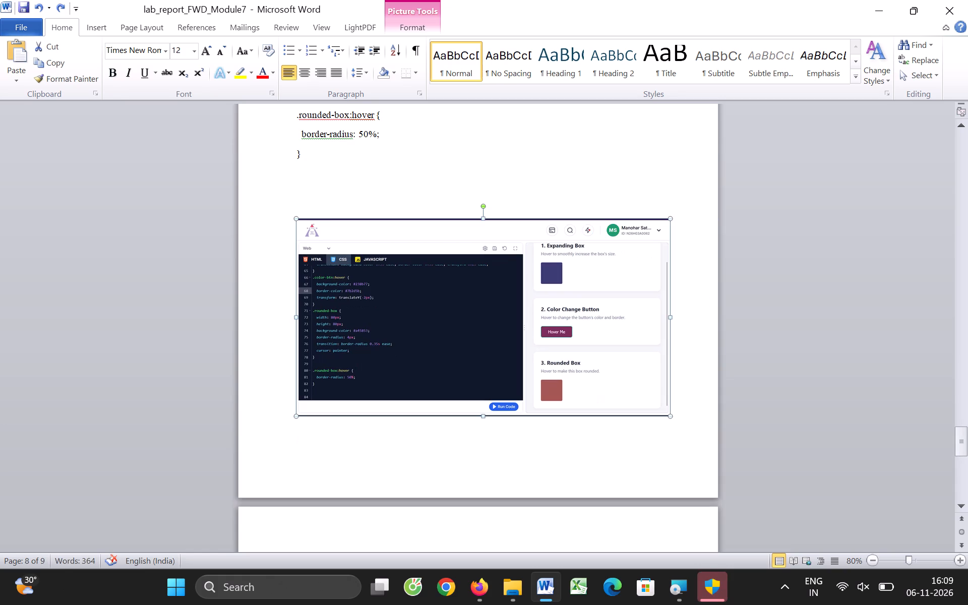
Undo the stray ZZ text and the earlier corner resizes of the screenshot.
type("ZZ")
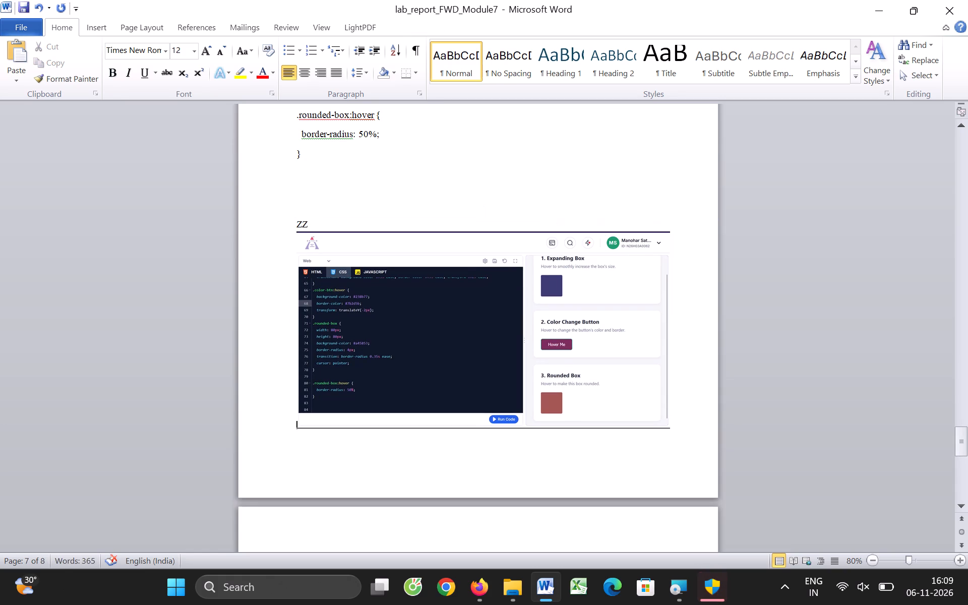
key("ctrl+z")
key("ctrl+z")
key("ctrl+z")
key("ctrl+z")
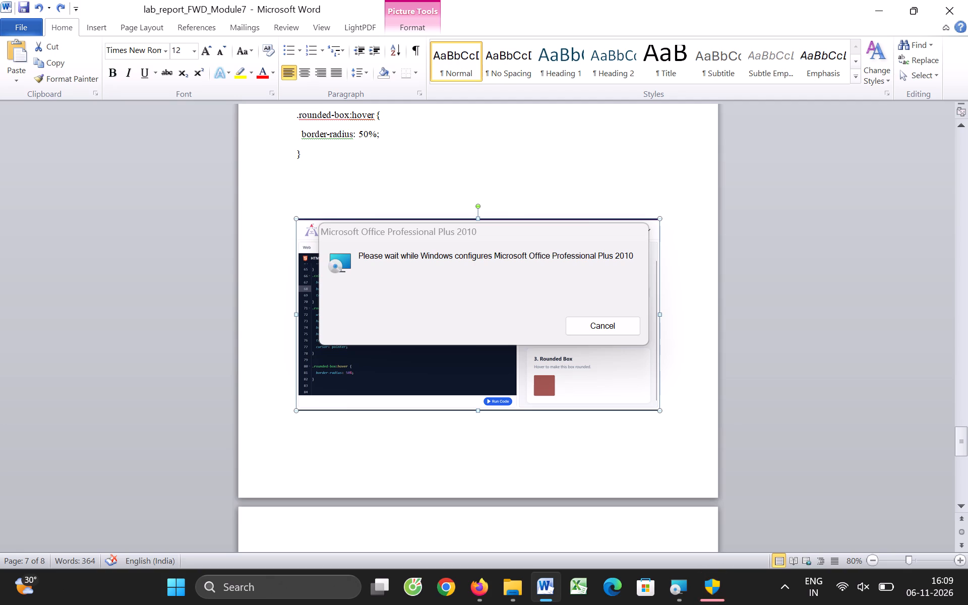
Dismiss the Microsoft Office permission request and configuration windows and return to the lab_report_FWD_Module7 document in Word.
left_click(394, 449)
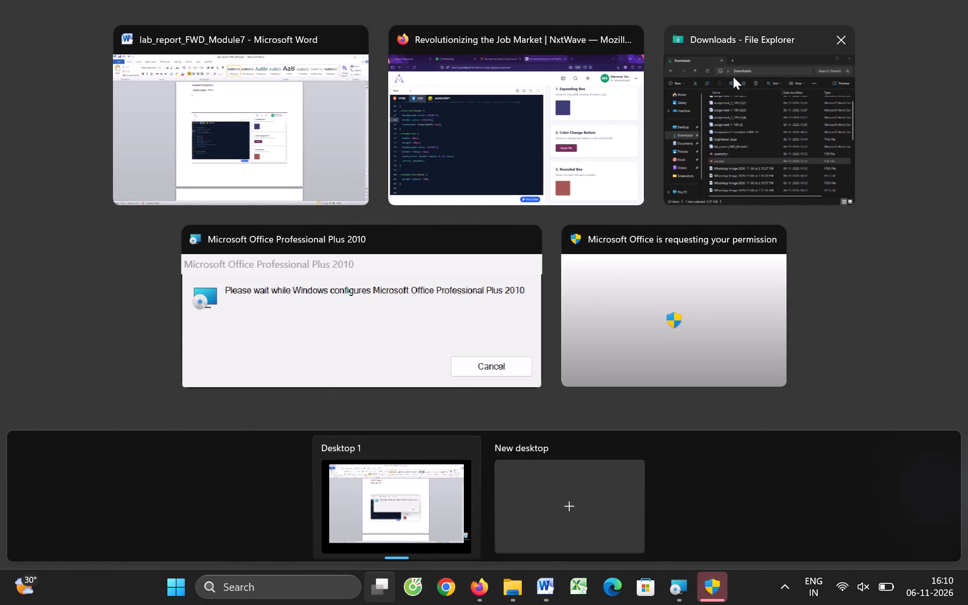
left_click(835, 36)
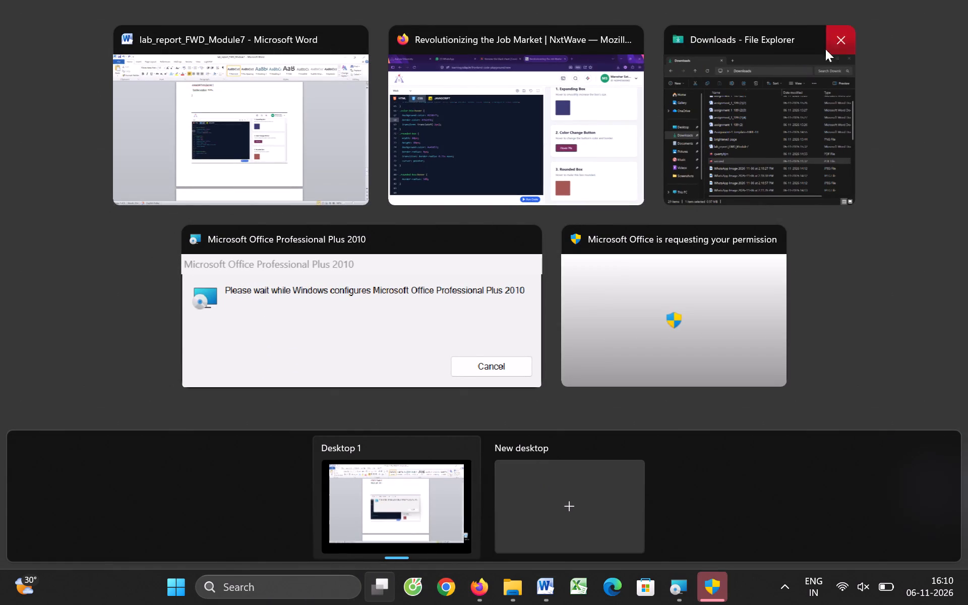
left_click(767, 237)
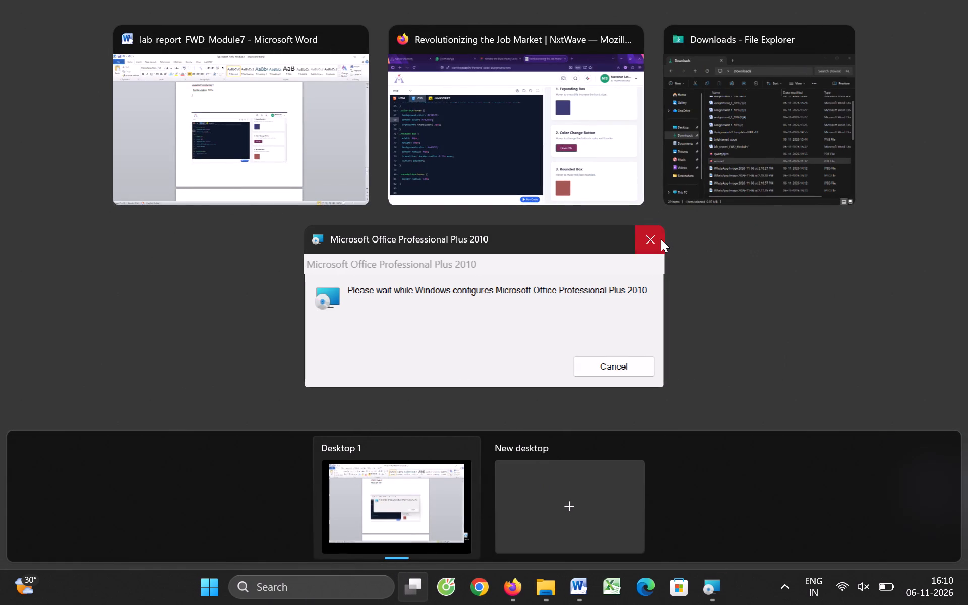
left_click(661, 239)
left_click_drag(661, 239, 330, 139)
left_click(330, 139)
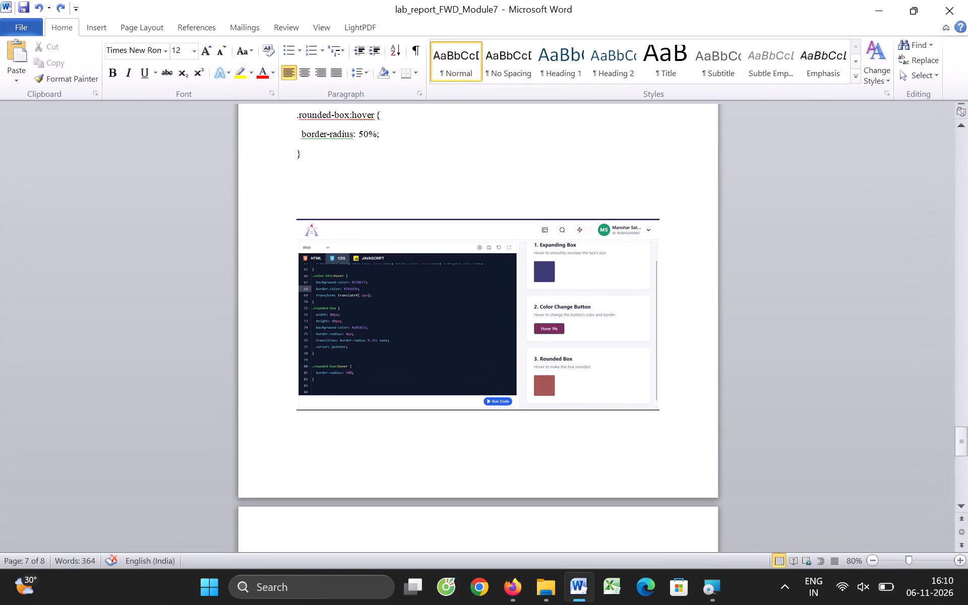
Widen the playground screenshot slightly from its right edge, past the text margin.
left_click(444, 306)
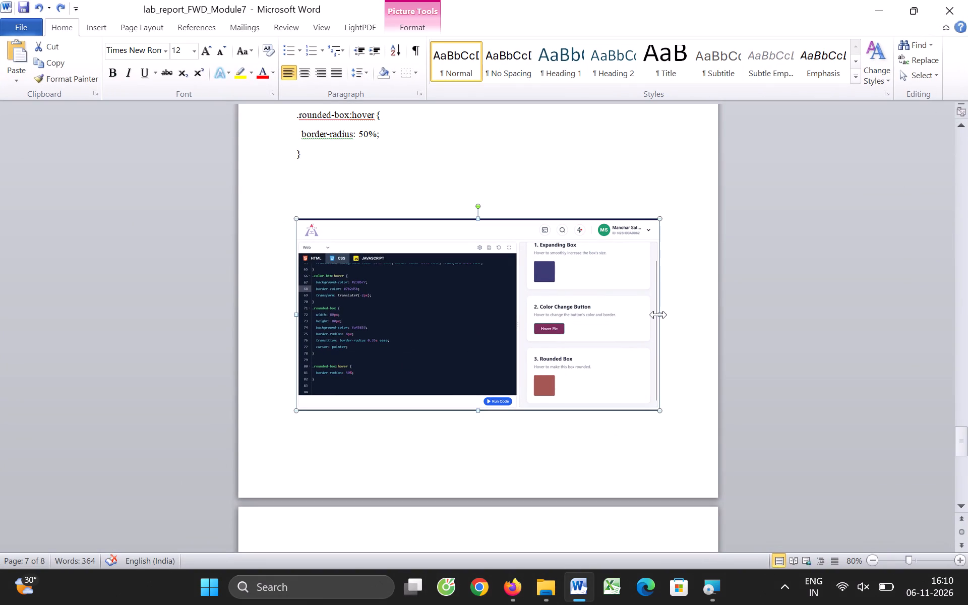
left_click_drag(658, 315, 698, 313)
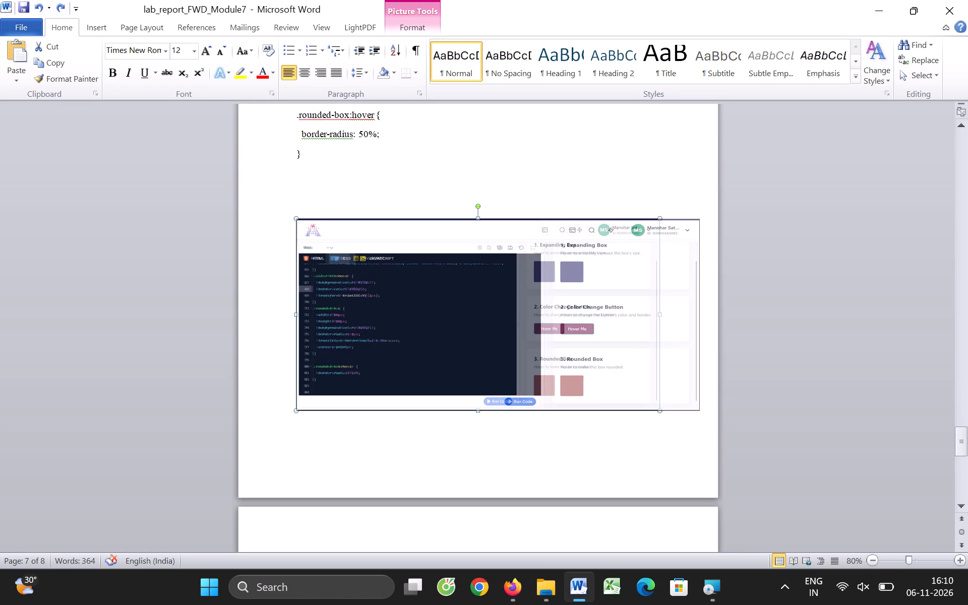
left_click_drag(698, 313, 693, 314)
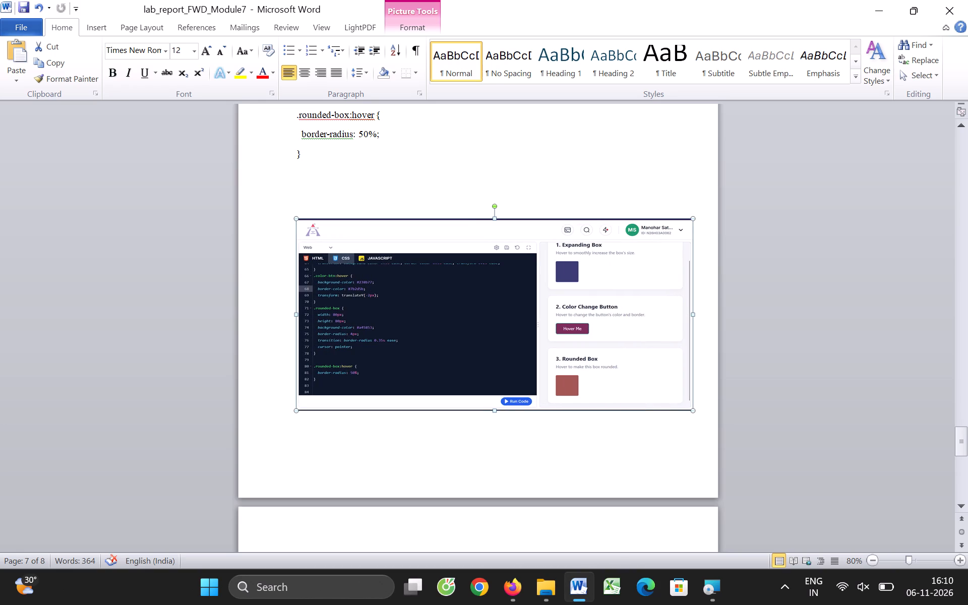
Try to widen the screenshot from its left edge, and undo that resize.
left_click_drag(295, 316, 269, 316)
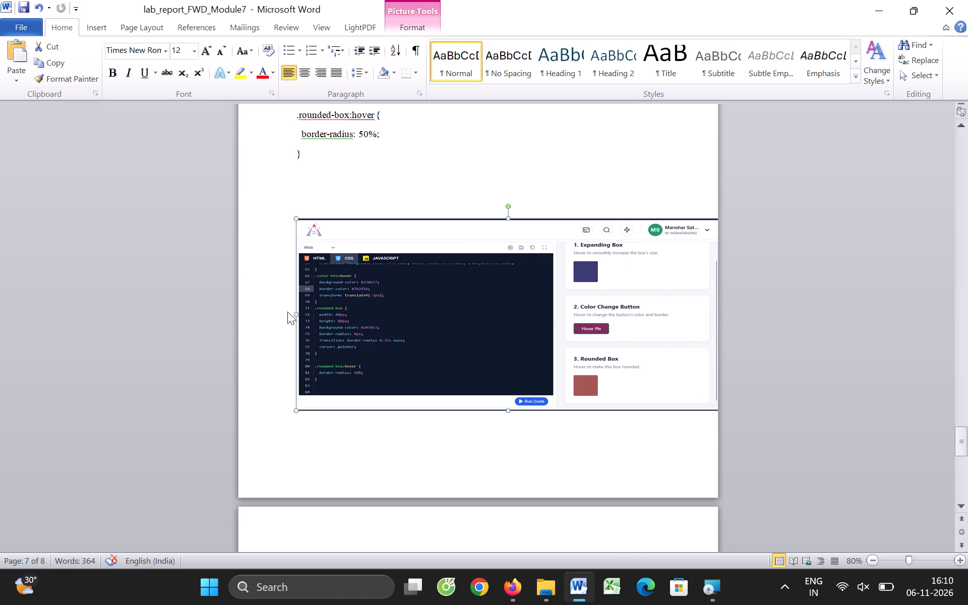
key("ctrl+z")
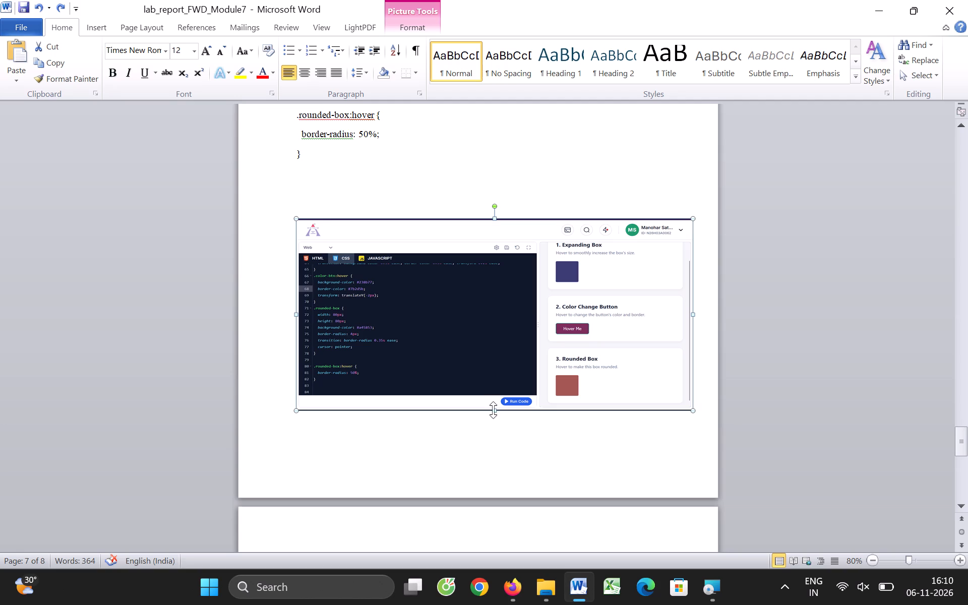
Increase the screenshot's height slightly from its lower edge.
left_click_drag(493, 410, 495, 438)
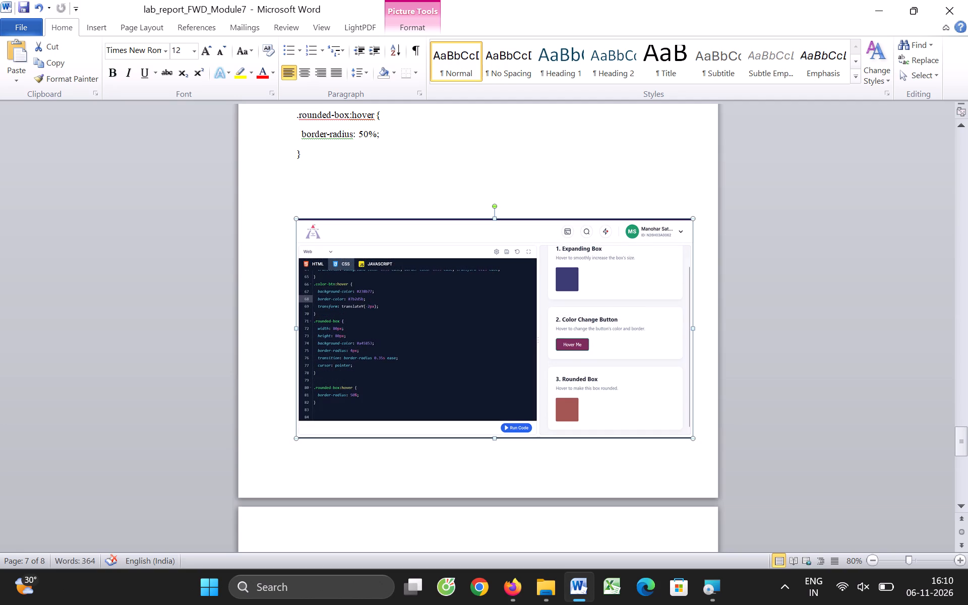
Move the screenshot up, closer to the closing brace of the .rounded-box:hover rule.
left_click_drag(299, 226, 277, 198)
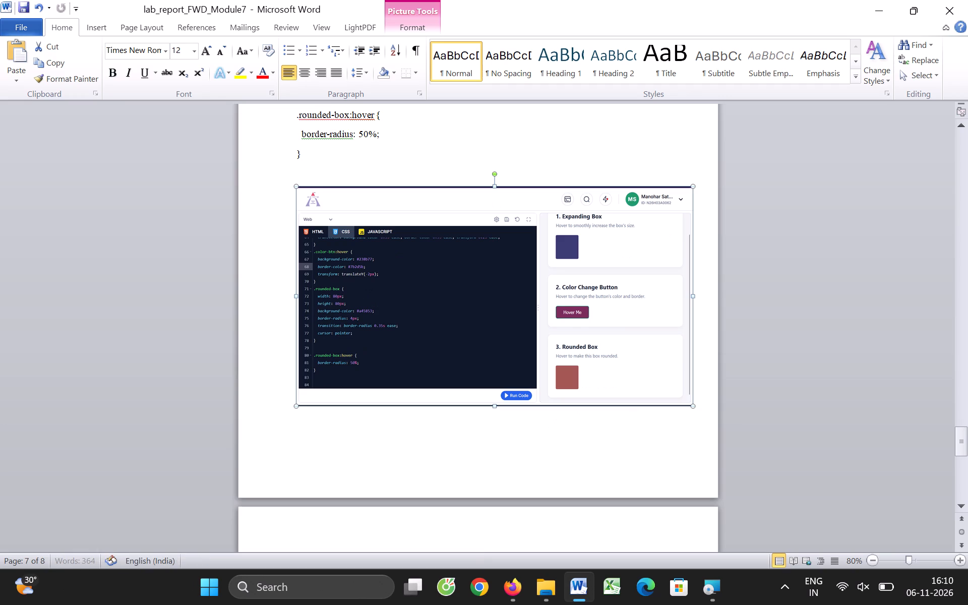
Enlarge the screenshot proportionally from its upper-left corner until it nearly reaches the page's right edge.
left_click_drag(295, 187, 289, 181)
left_click_drag(289, 181, 281, 176)
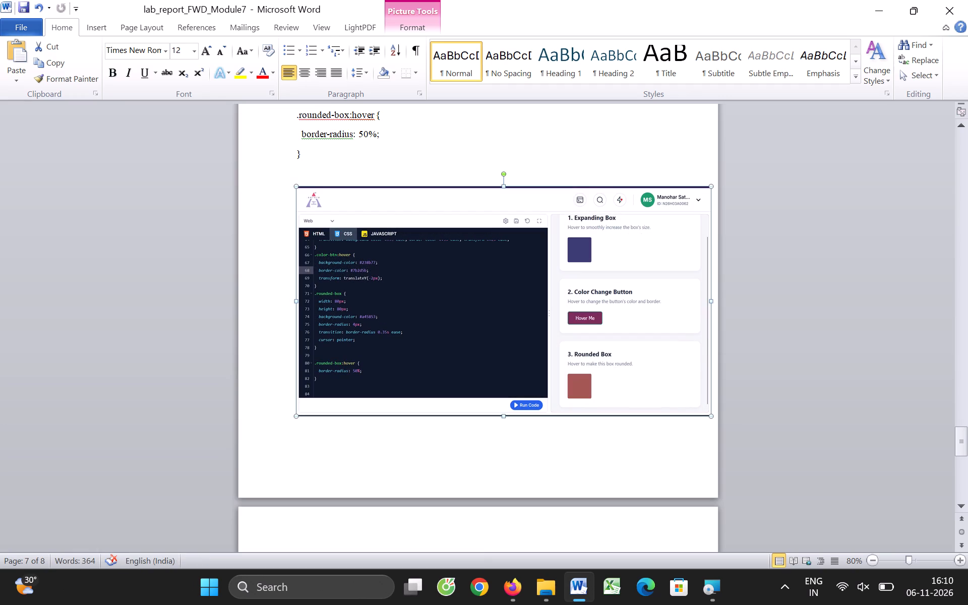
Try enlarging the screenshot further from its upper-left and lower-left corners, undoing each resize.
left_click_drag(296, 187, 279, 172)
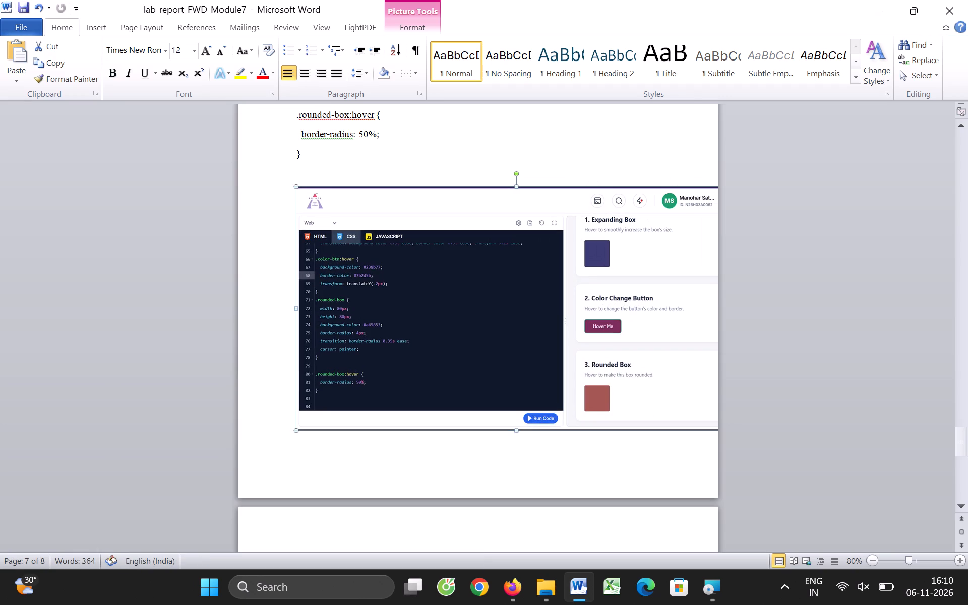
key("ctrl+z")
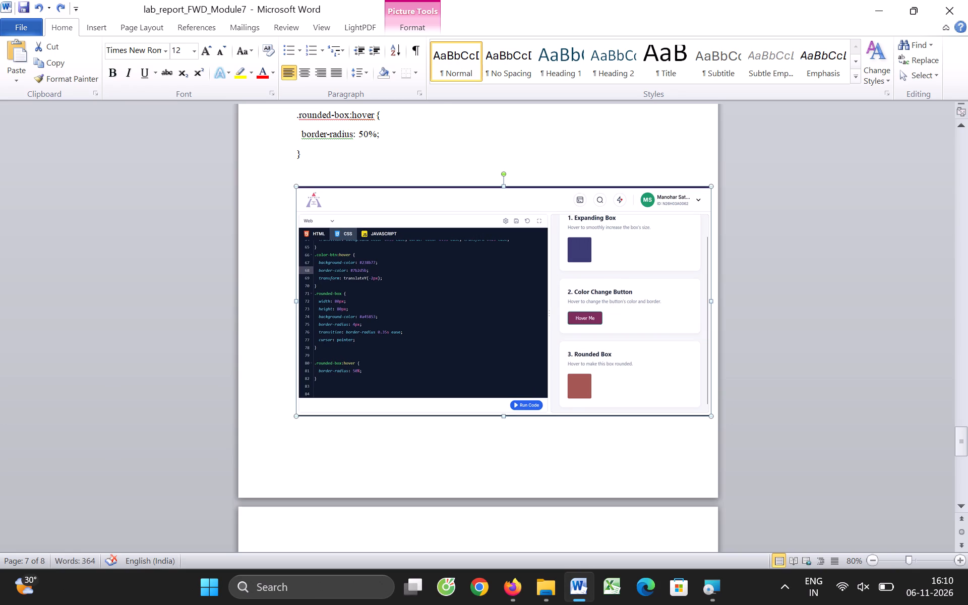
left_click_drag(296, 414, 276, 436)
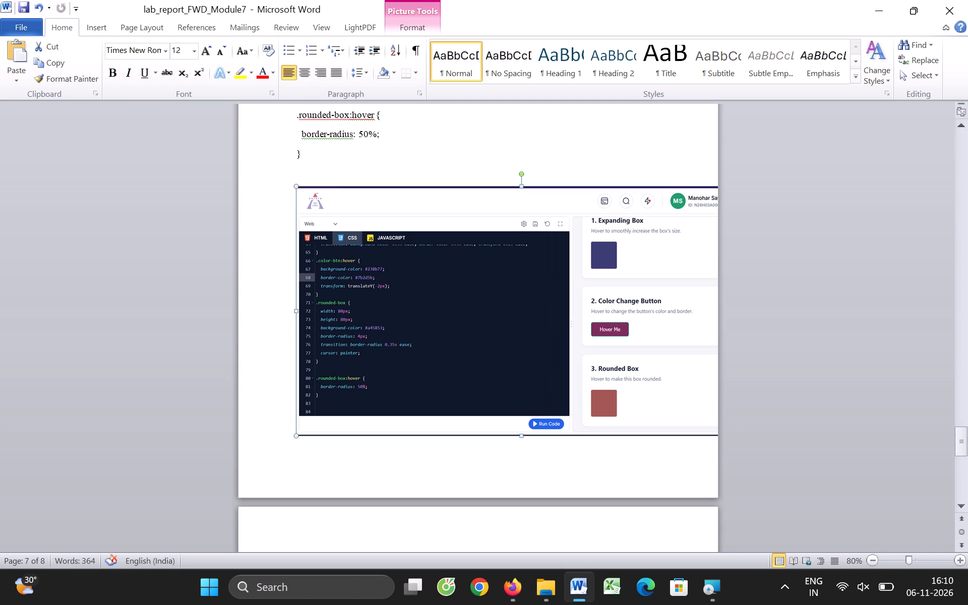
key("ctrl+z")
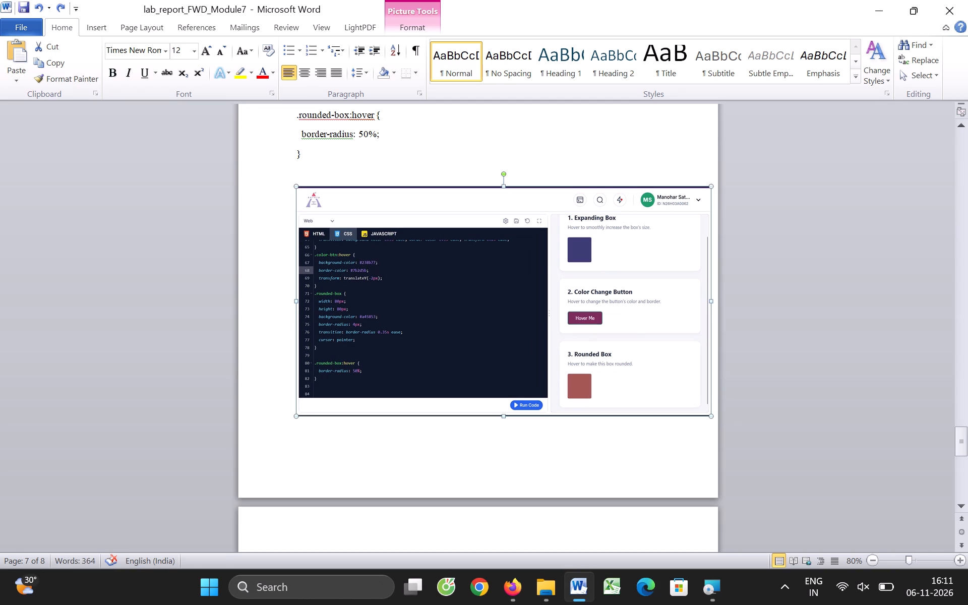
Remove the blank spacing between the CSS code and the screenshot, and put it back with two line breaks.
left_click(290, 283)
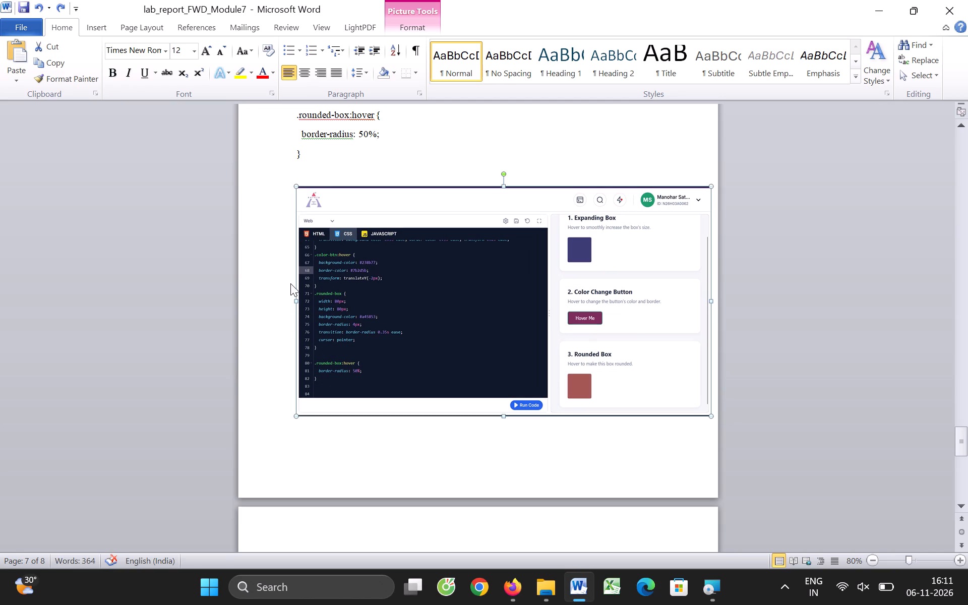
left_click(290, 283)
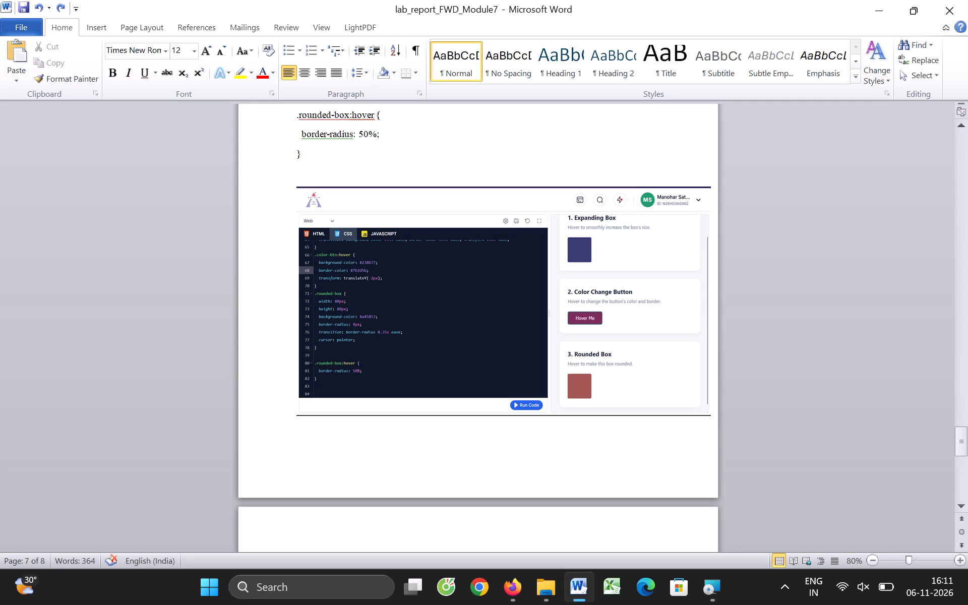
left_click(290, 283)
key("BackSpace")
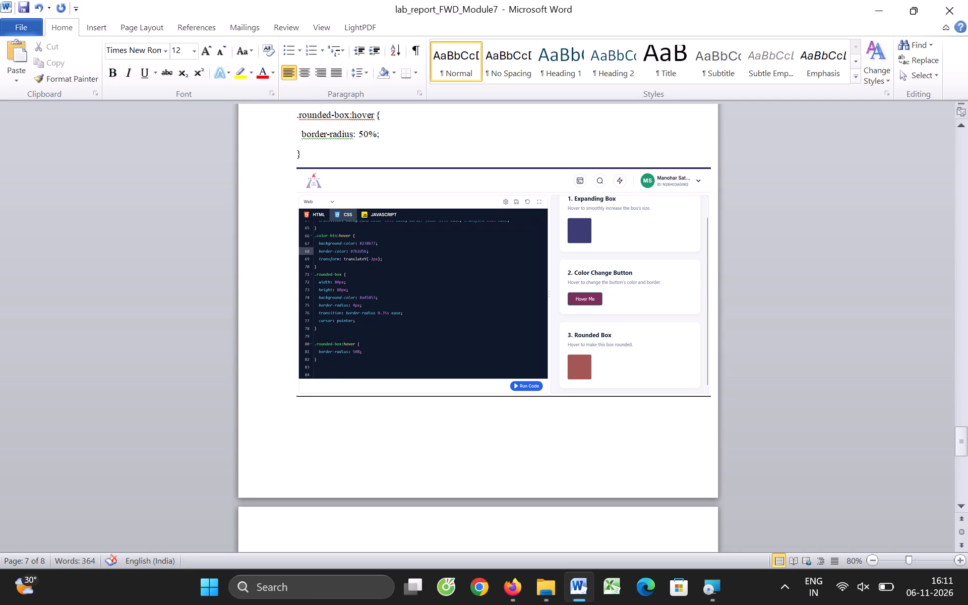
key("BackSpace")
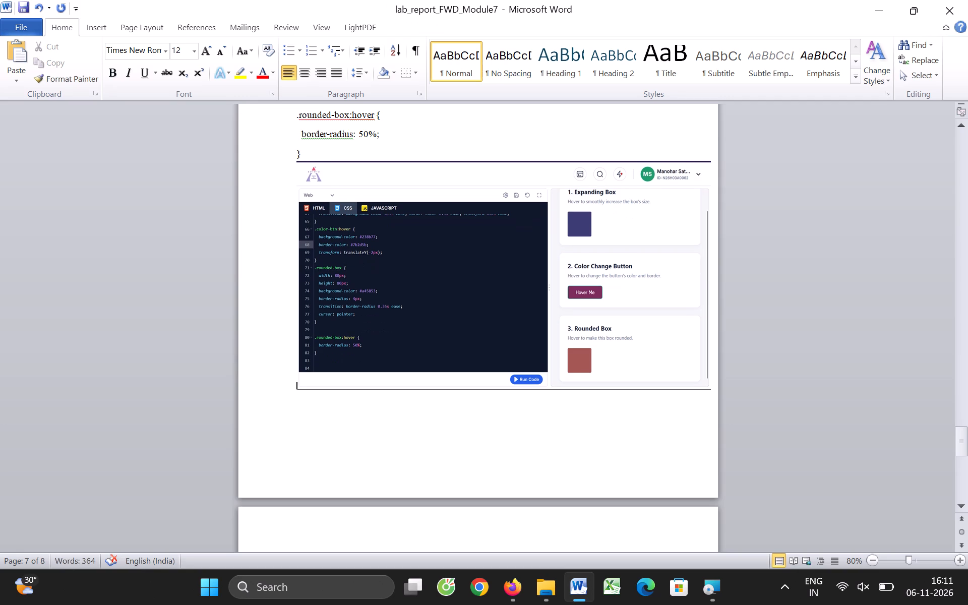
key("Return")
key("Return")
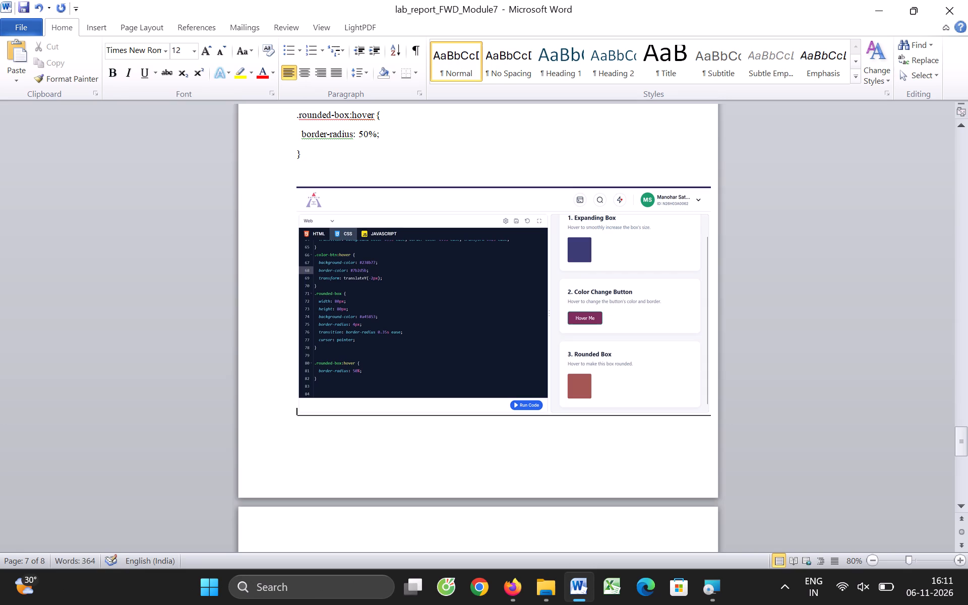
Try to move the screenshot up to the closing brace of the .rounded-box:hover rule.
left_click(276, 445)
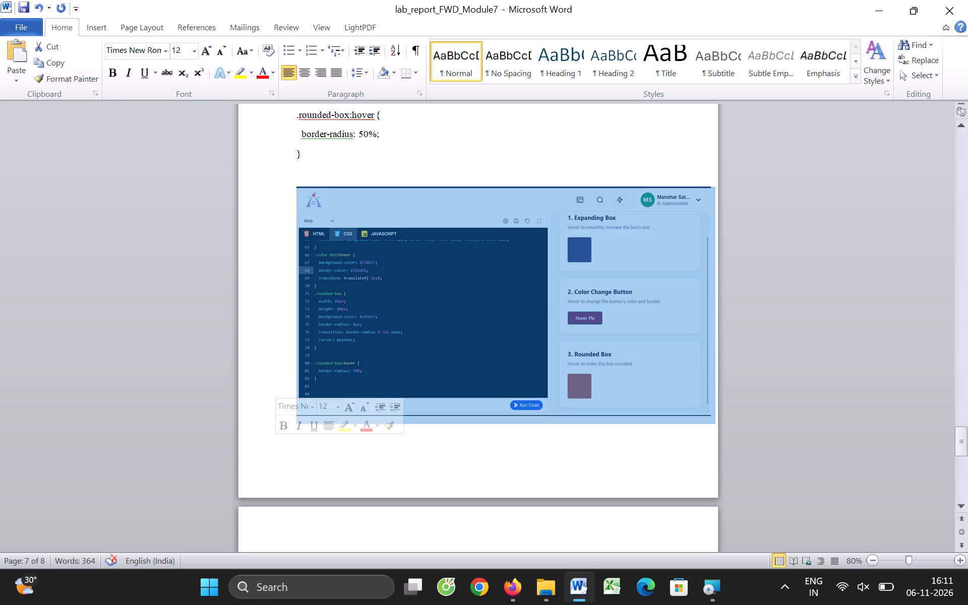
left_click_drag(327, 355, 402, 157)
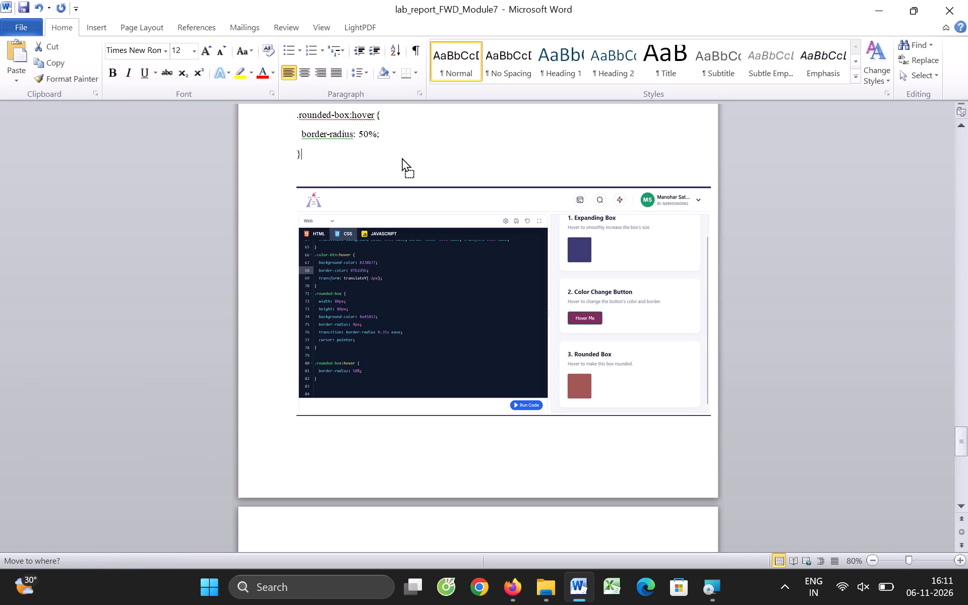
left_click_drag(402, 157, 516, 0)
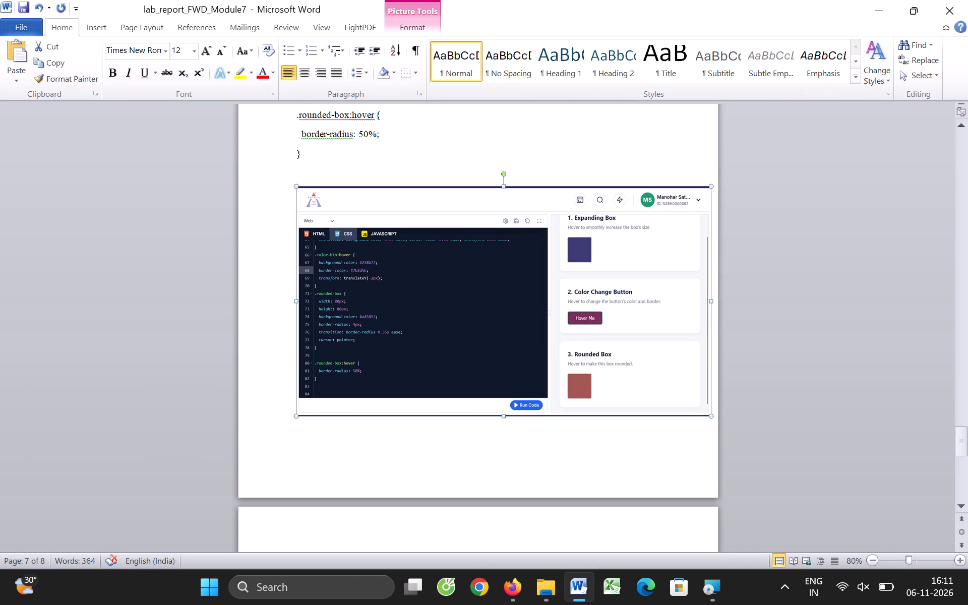
Paste the copied heading "2. Apply CSS transitions to create hover effects on various elements." on the blank page after the screenshot.
left_click(537, 121)
scroll(525, 307, "down", 1)
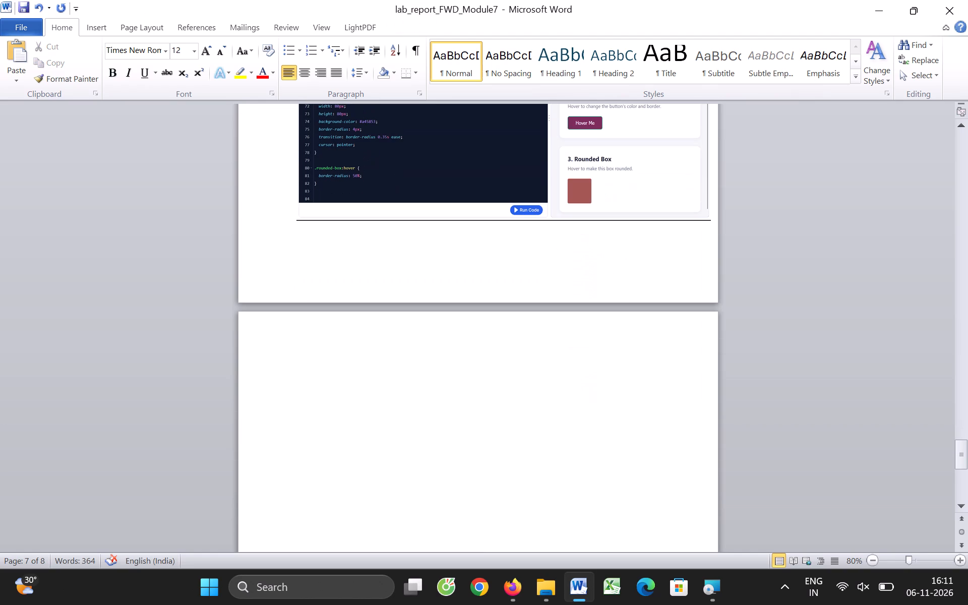
scroll(525, 307, "up", 4, "ctrl")
scroll(525, 307, "down", 4)
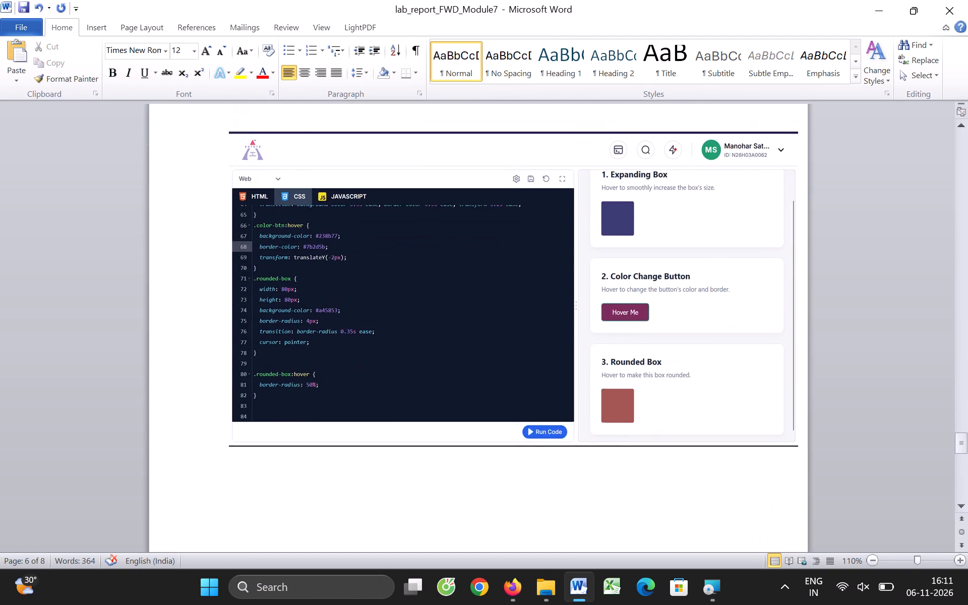
scroll(525, 307, "down", 3)
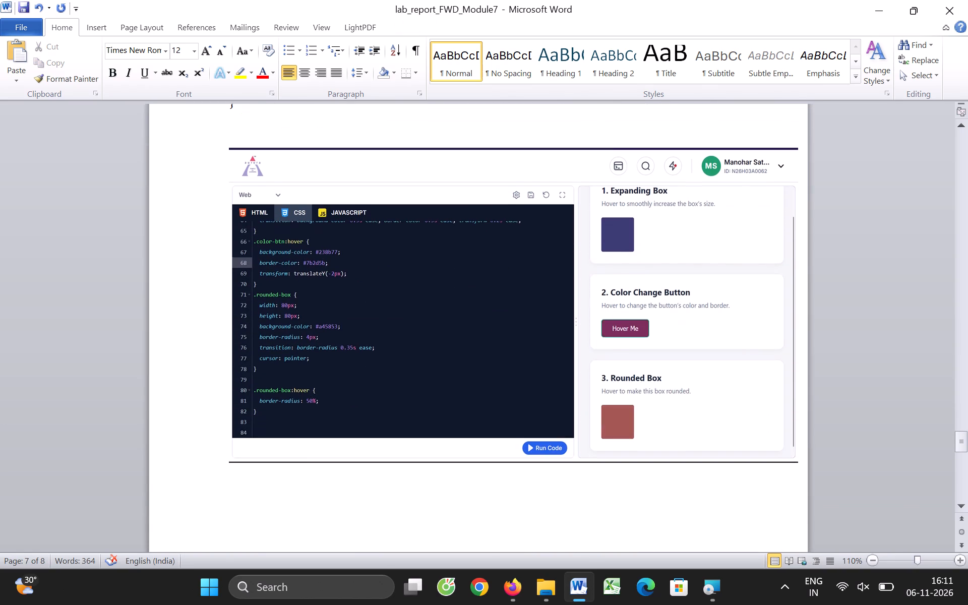
scroll(525, 307, "down", 1)
left_click(525, 307)
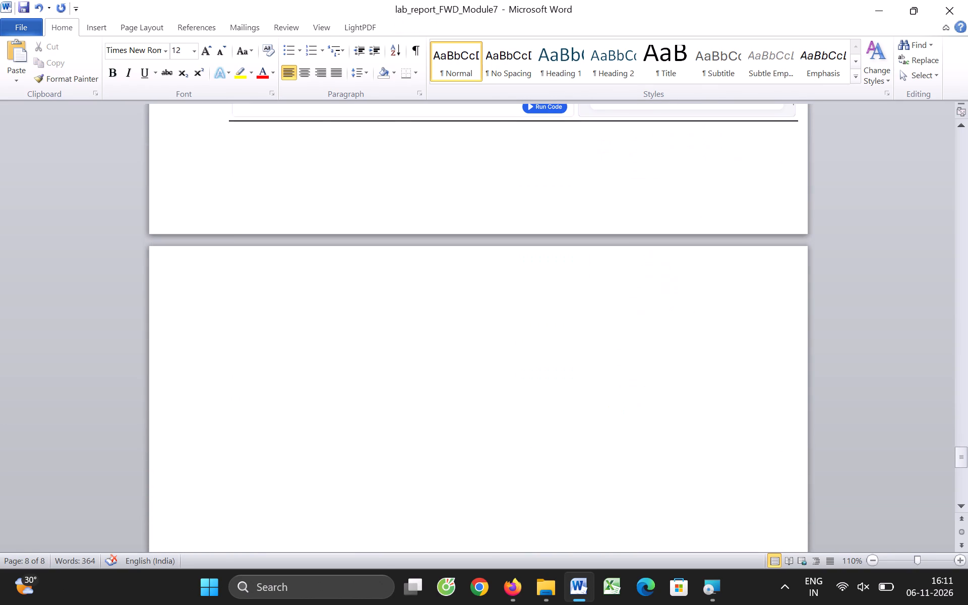
key("super+v")
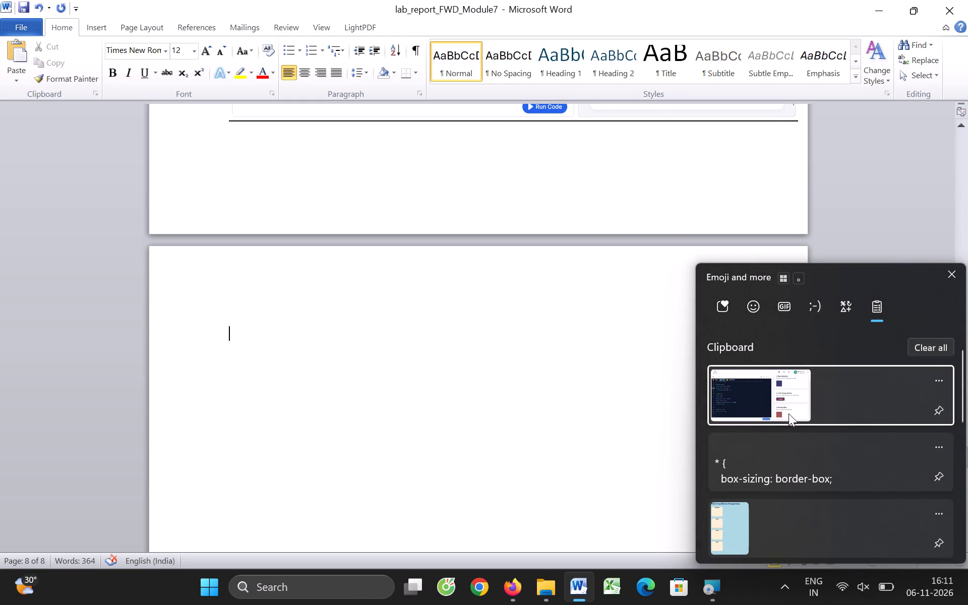
scroll(767, 451, "down", 2)
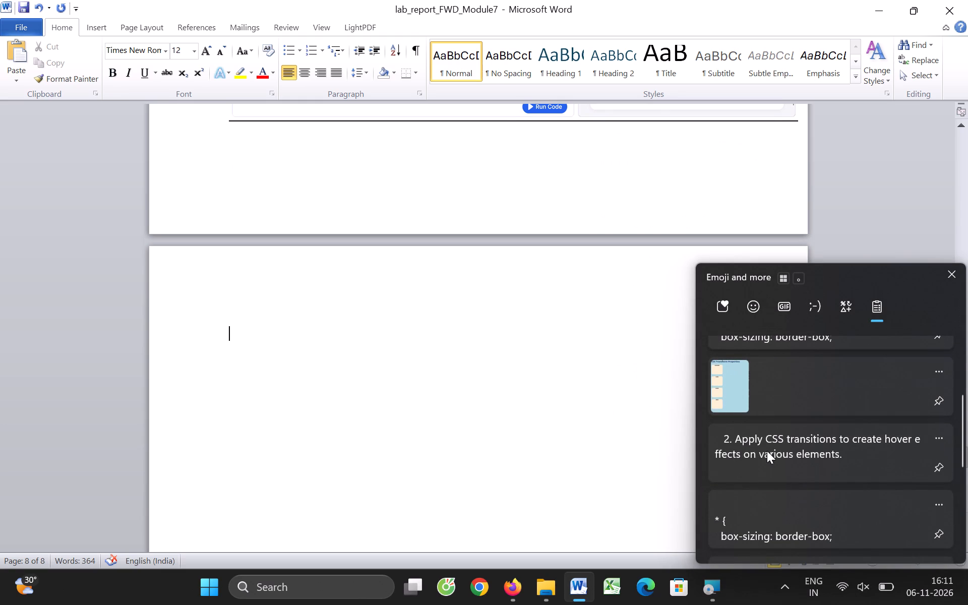
left_click(767, 451)
key("ctrl+v")
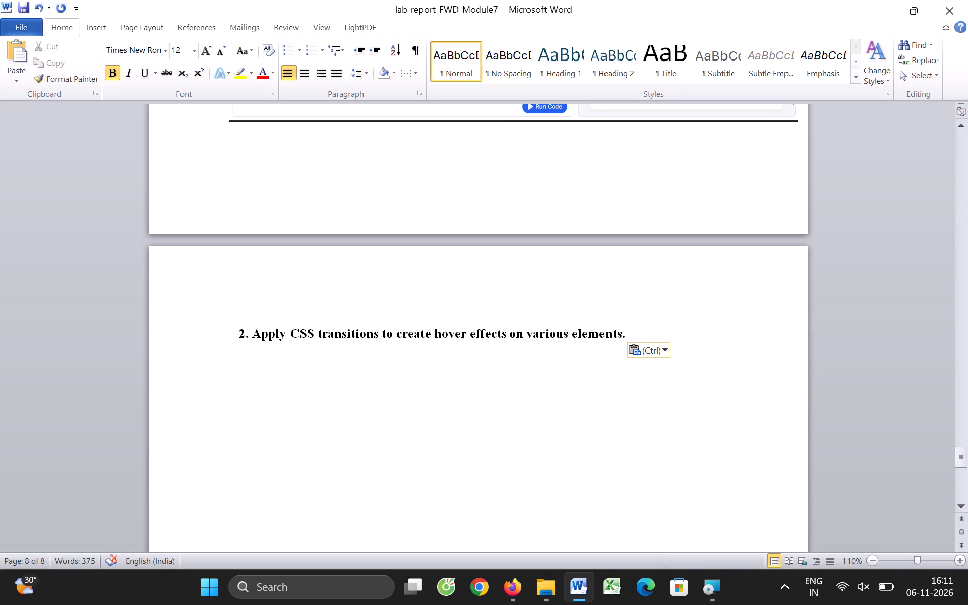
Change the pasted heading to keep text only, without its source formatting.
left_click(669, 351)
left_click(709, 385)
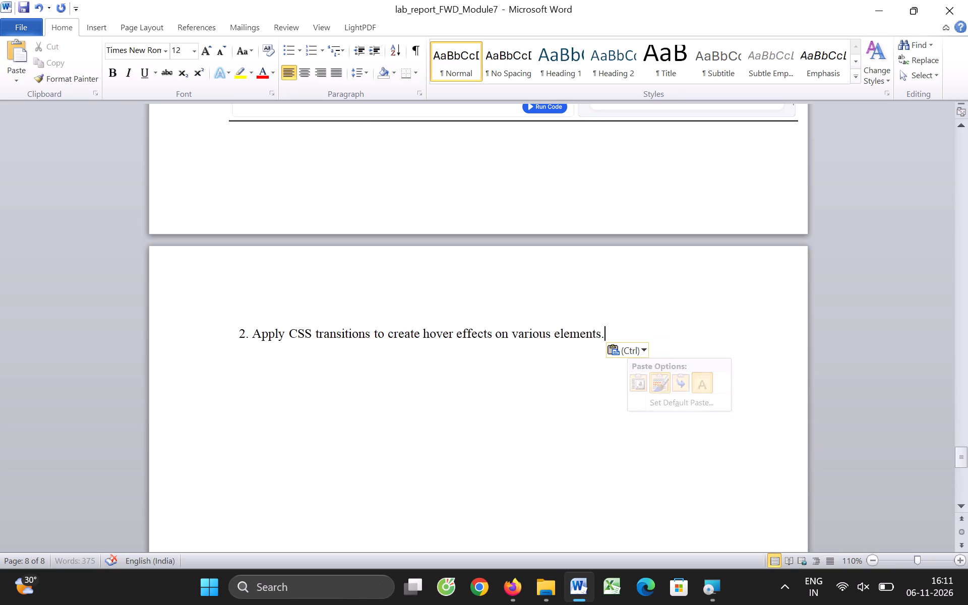
Examine the formatting of the first experiment's heading under LIST OF EXPERIMENTS for comparison with the second heading.
scroll(671, 303, "up", 5)
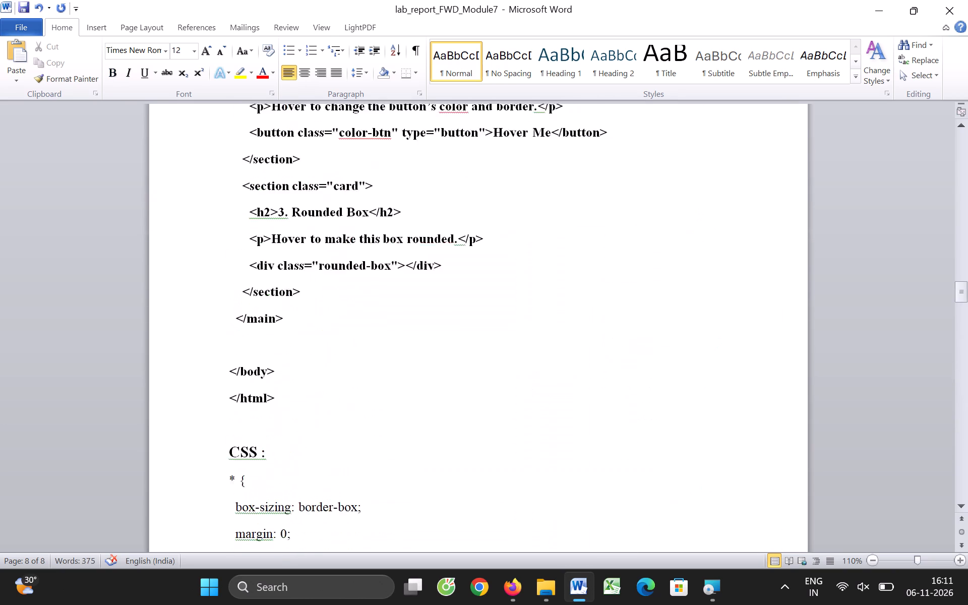
scroll(671, 303, "up", 3)
scroll(671, 303, "down", 2)
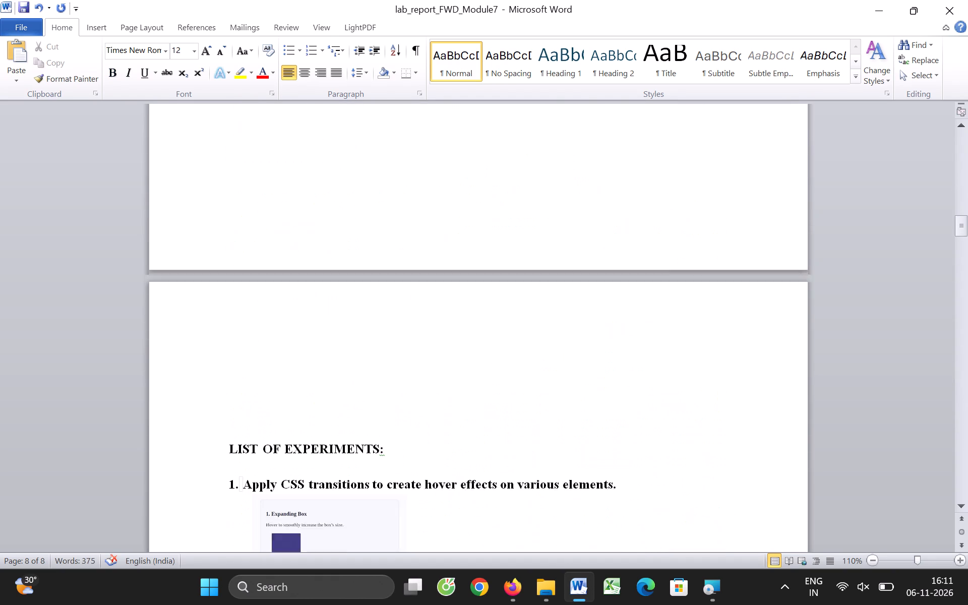
scroll(671, 303, "down", 1)
left_click_drag(624, 373, 576, 366)
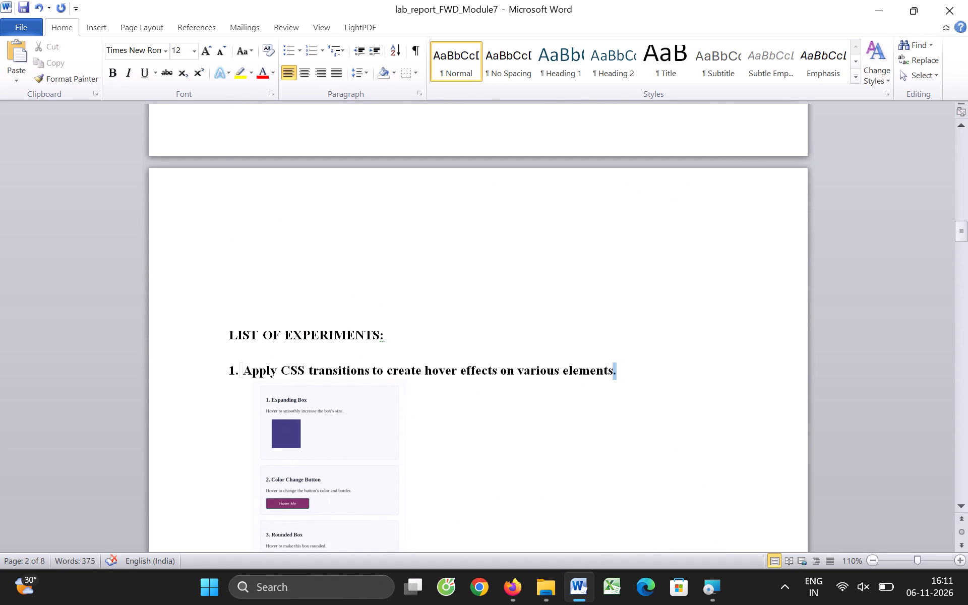
left_click_drag(576, 366, 706, 372)
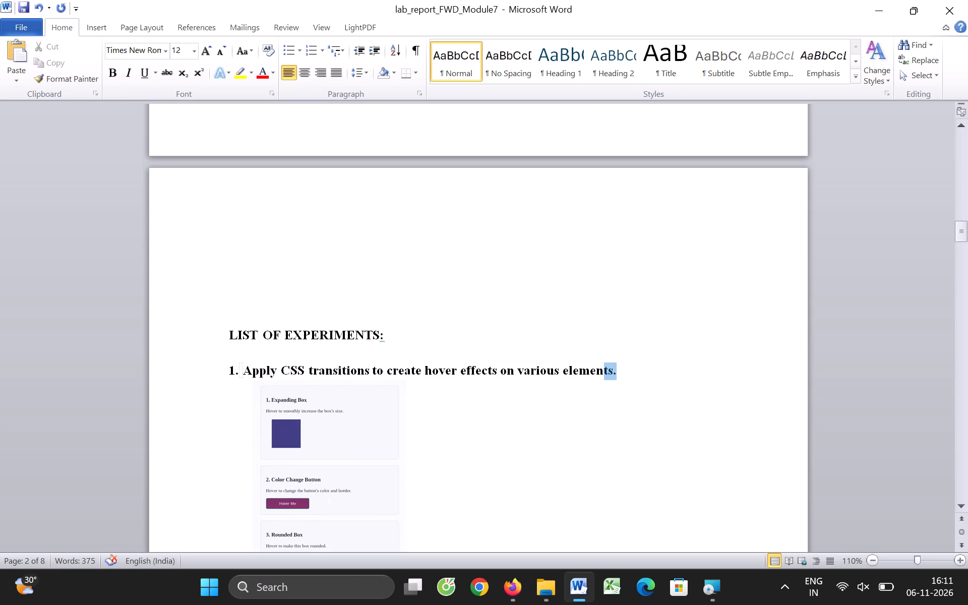
left_click_drag(706, 372, 710, 372)
left_click(710, 372)
scroll(710, 372, "down", 16)
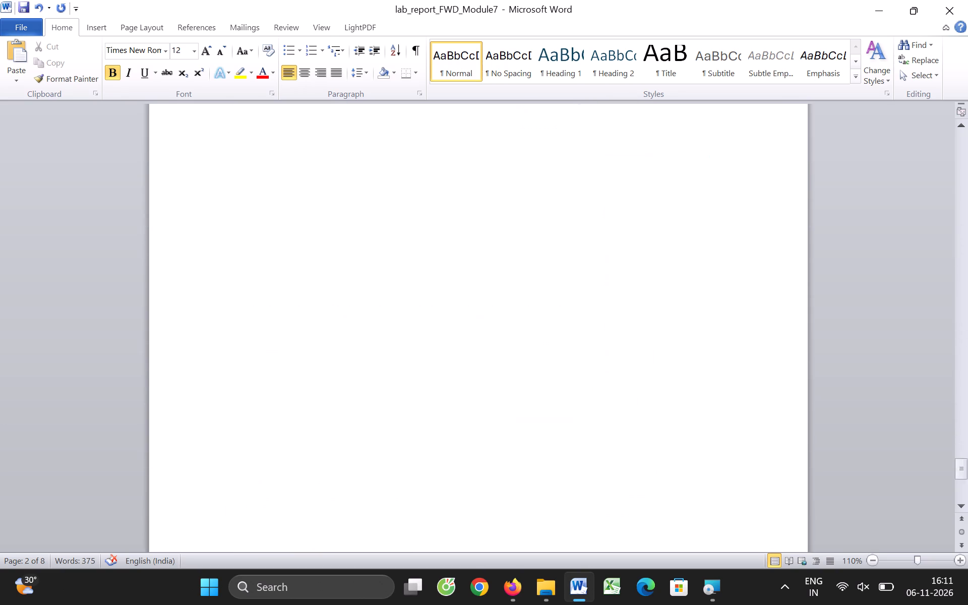
scroll(710, 372, "down", 2)
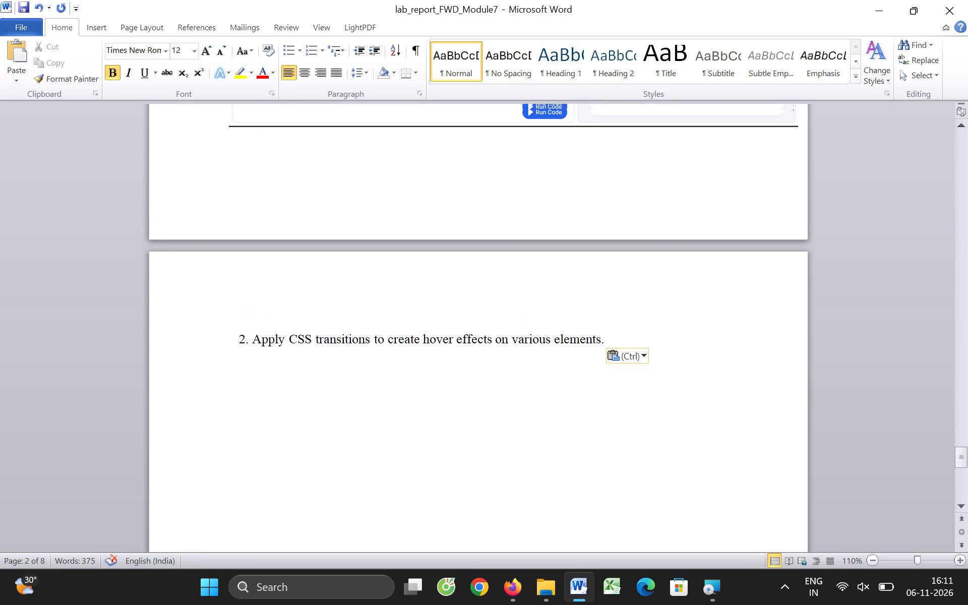
Replace the plain second-experiment heading with a fresh paste that keeps the bold source formatting.
left_click_drag(676, 337, 173, 342)
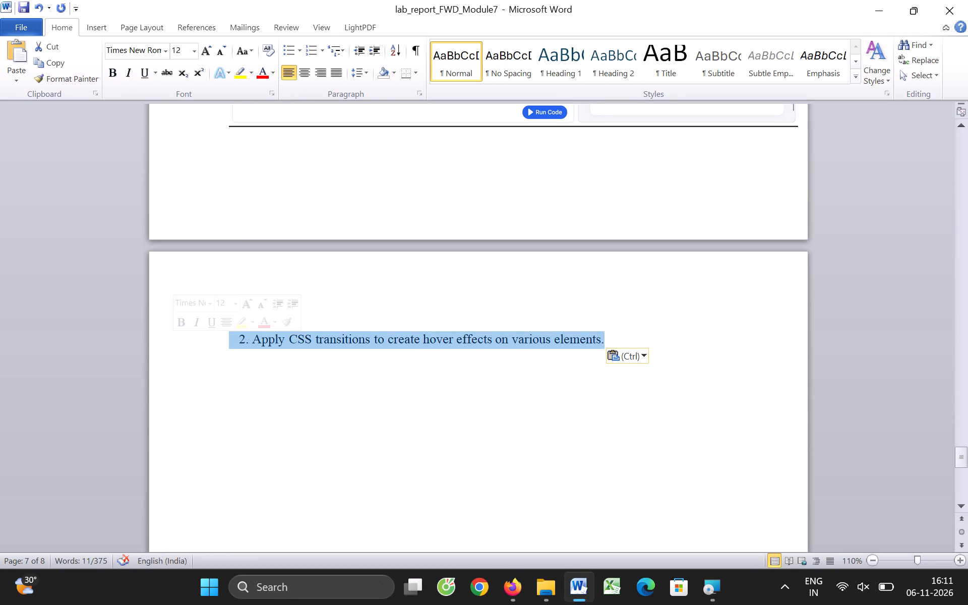
key("BackSpace")
key("ctrl+v")
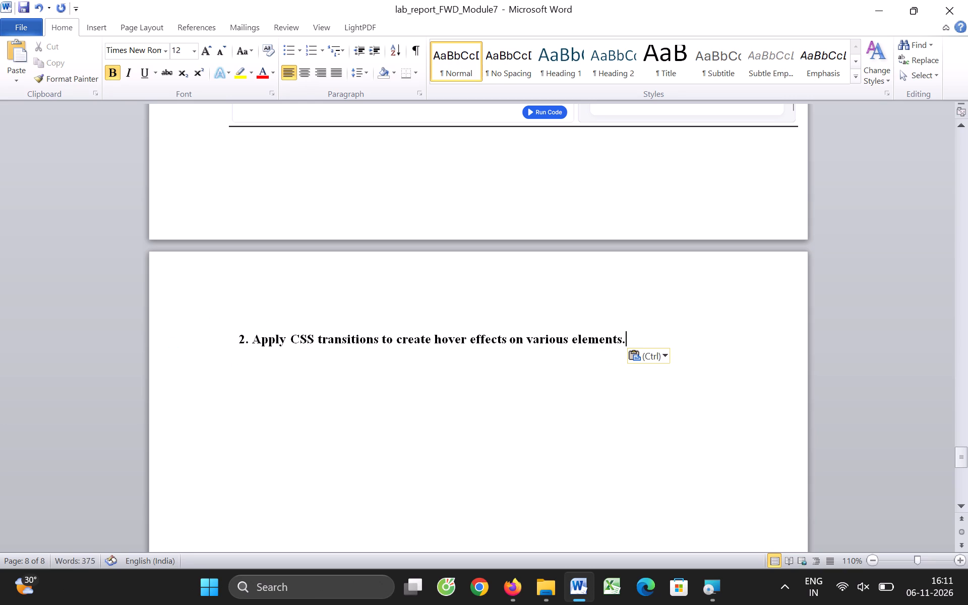
Trim one leading space before the second heading, and restore the line break that keeps it on the last page.
left_click(231, 339)
key("BackSpace")
key("BackSpace")
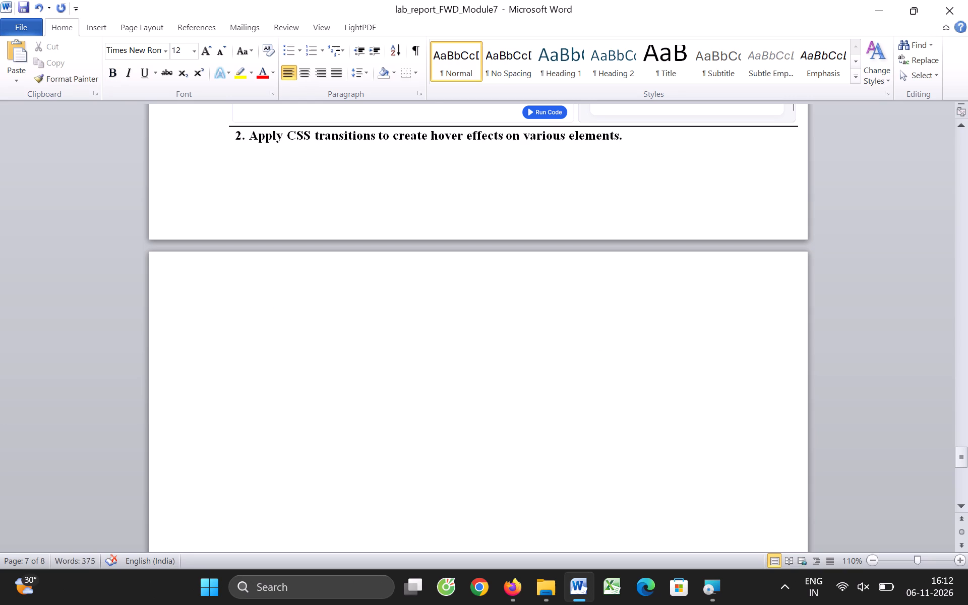
key("Return")
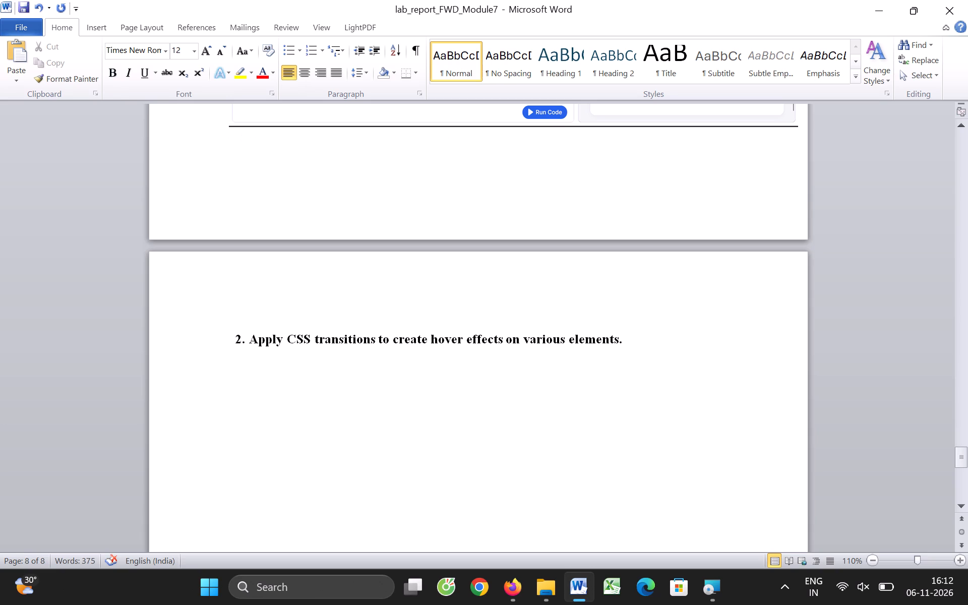
Paste the CSS Transform Properties image from the clipboard history below the second experiment's heading.
left_click(477, 432)
key("super+v")
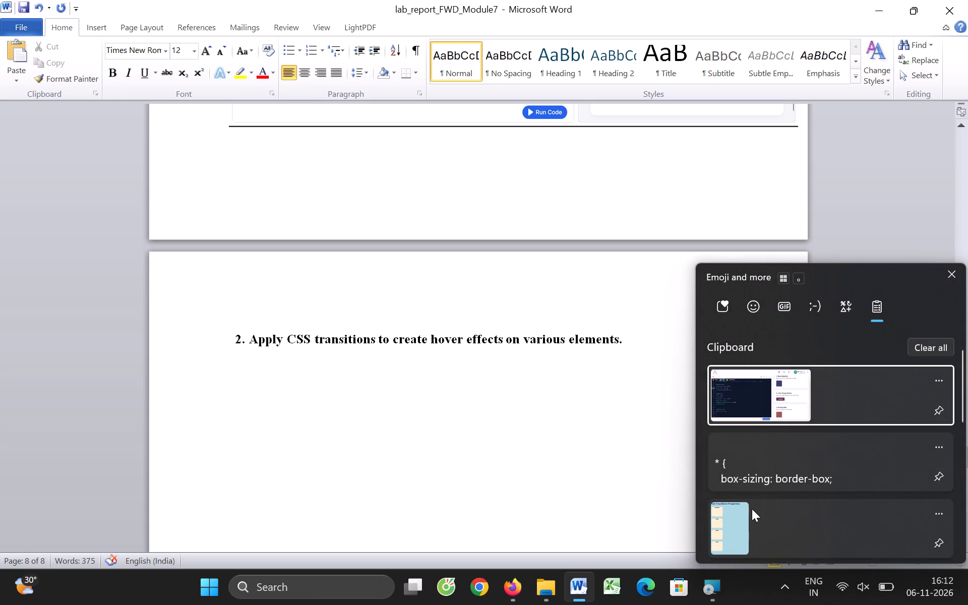
left_click(752, 509)
key("ctrl+v")
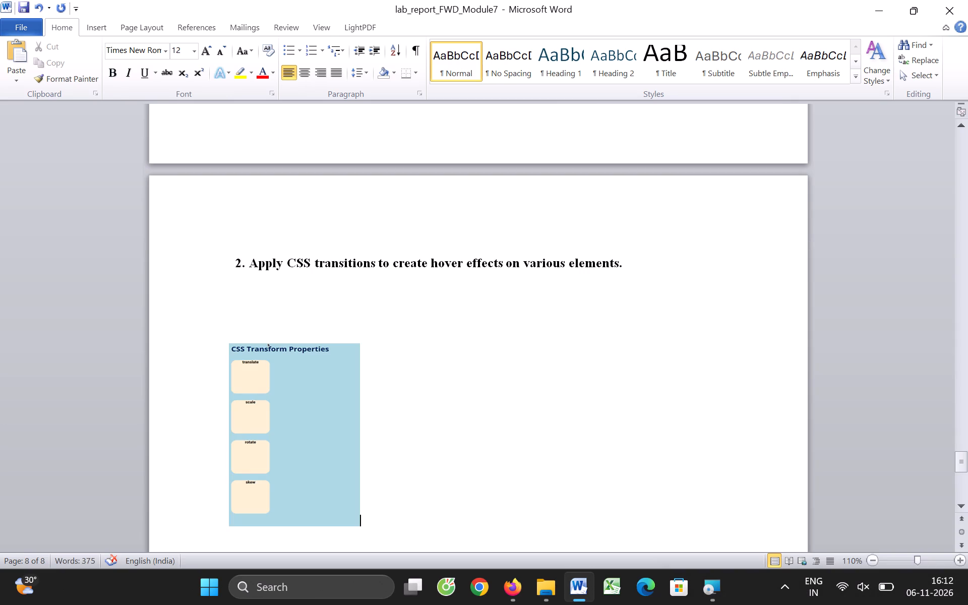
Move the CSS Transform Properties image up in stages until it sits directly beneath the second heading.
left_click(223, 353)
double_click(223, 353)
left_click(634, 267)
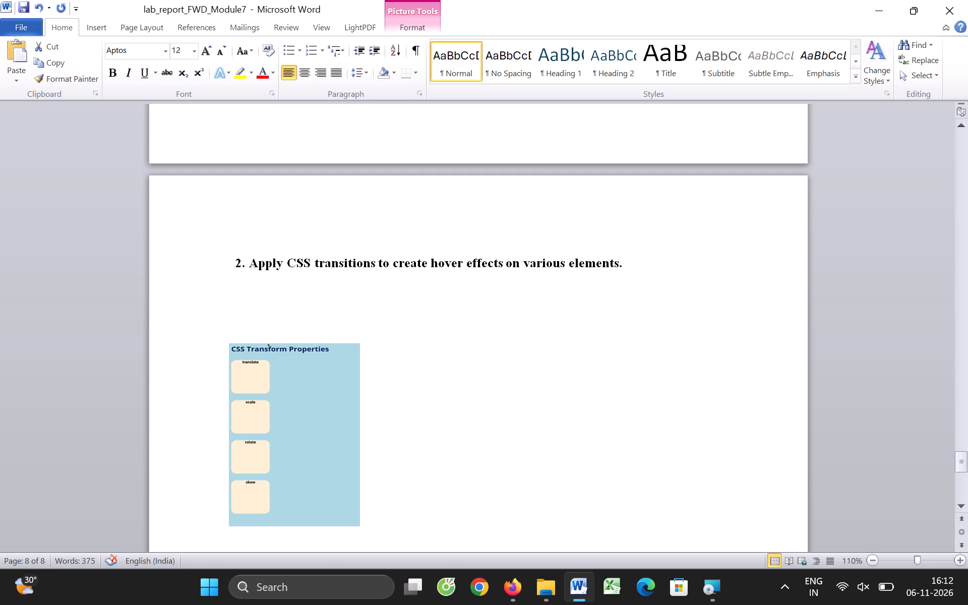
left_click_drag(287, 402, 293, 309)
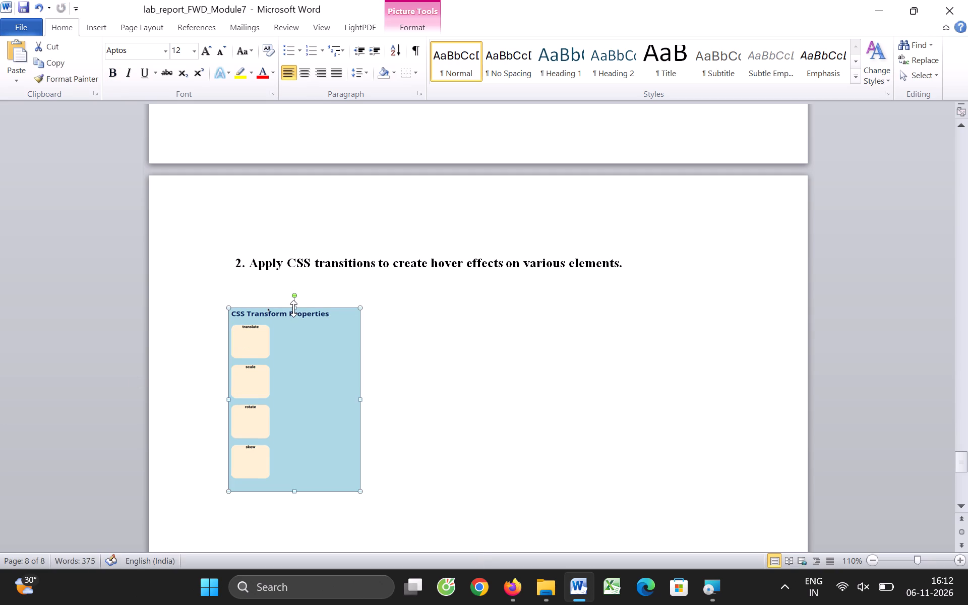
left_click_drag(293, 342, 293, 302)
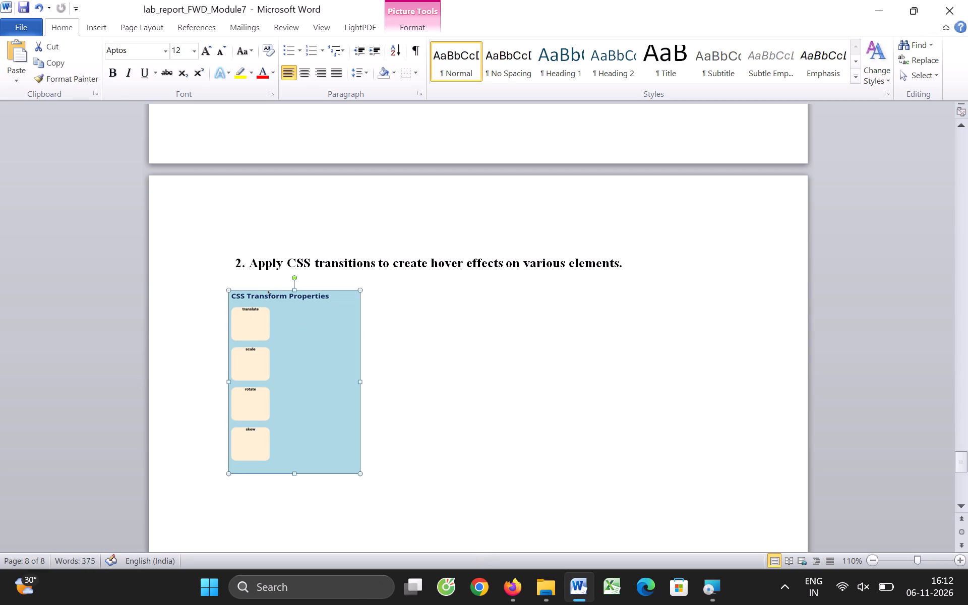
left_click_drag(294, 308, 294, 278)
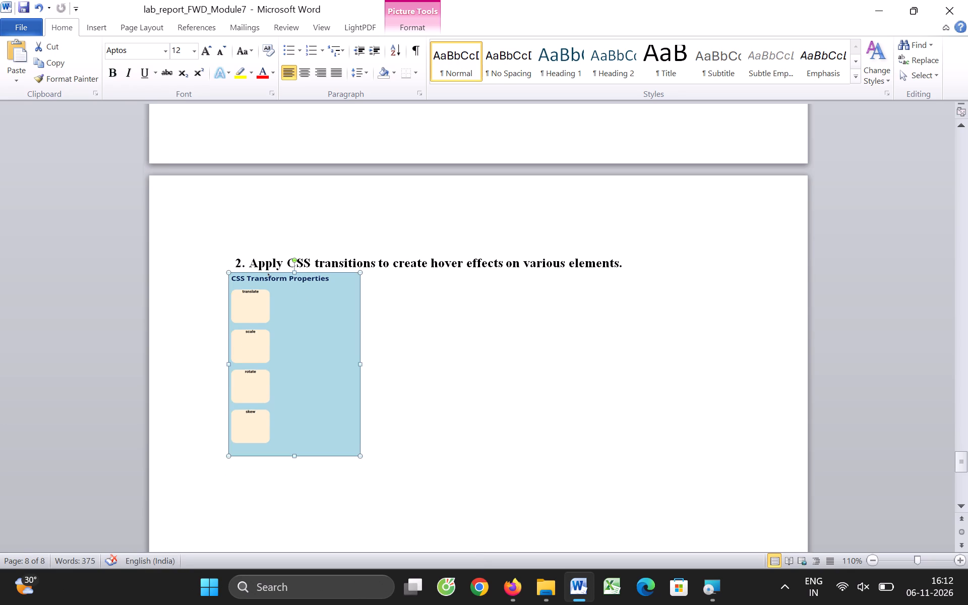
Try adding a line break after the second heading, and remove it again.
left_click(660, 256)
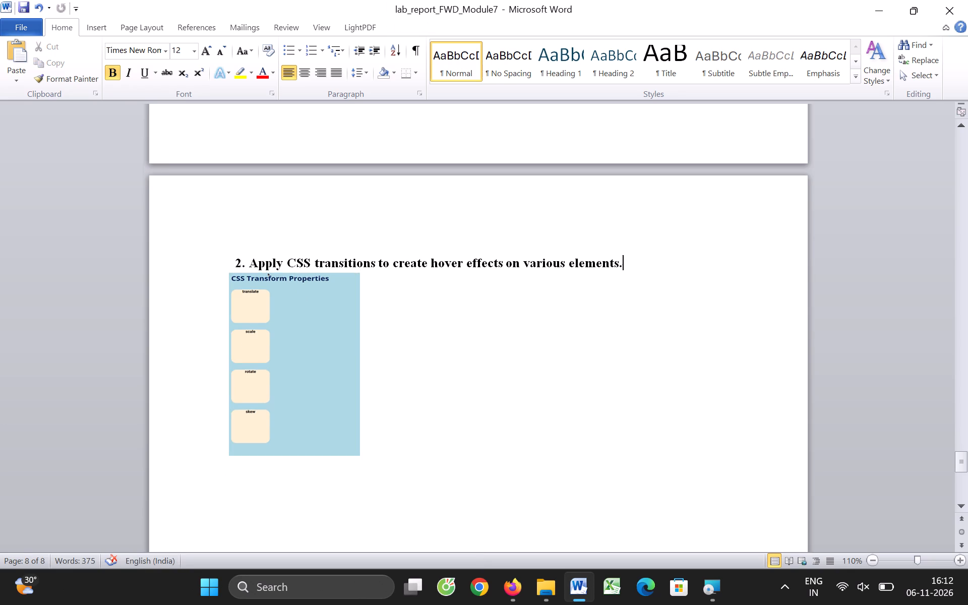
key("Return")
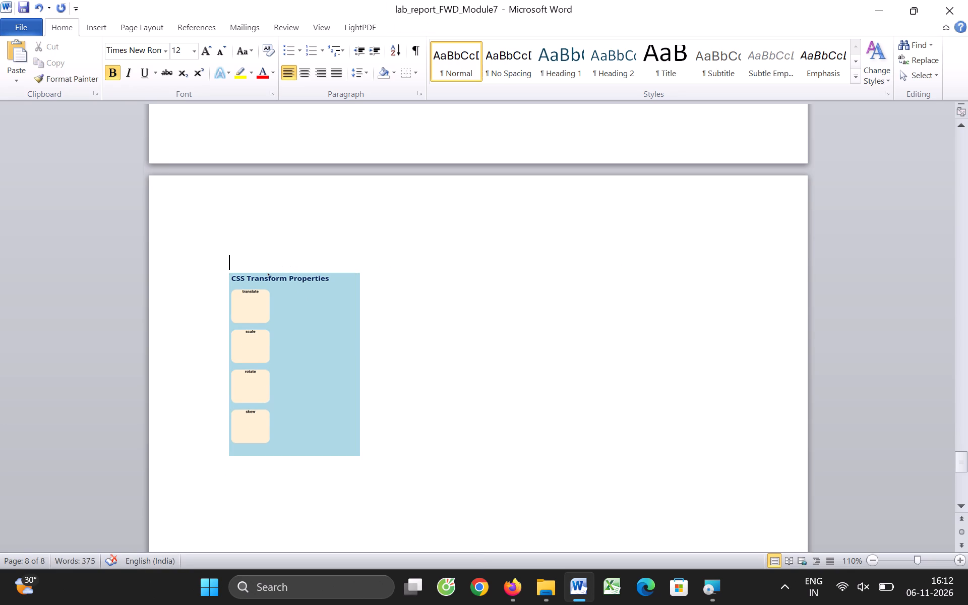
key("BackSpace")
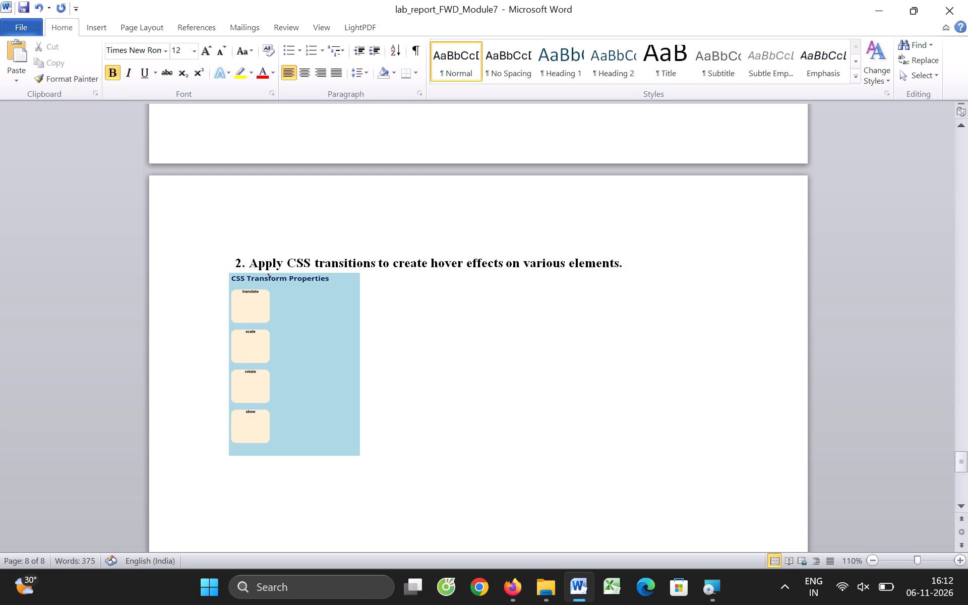
Move the CSS Transform Properties image down, leaving a gap of blank space between it and the second heading.
left_click(319, 354)
left_click_drag(319, 354, 343, 369)
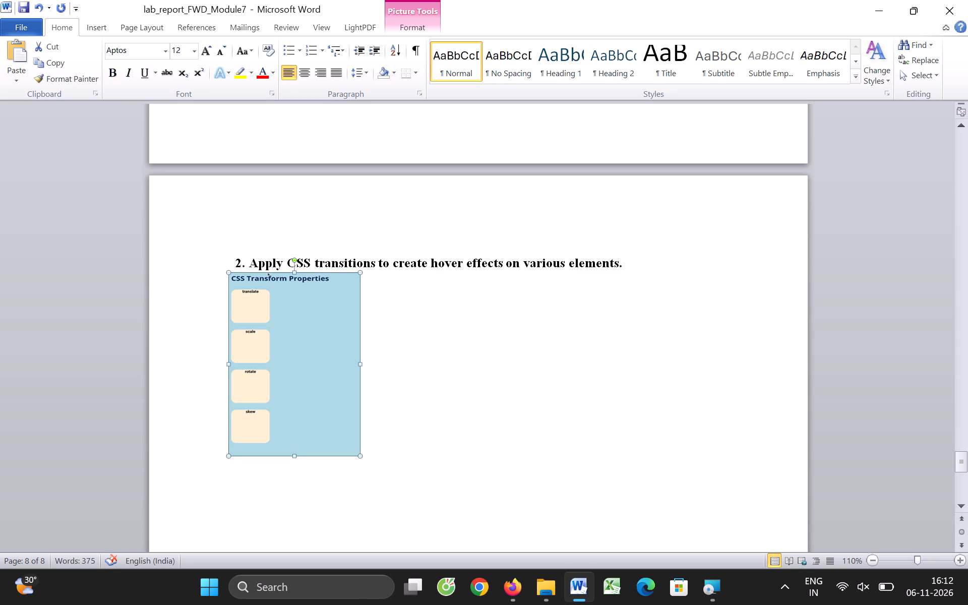
left_click_drag(343, 369, 333, 359)
left_click_drag(333, 359, 373, 393)
left_click_drag(301, 344, 291, 410)
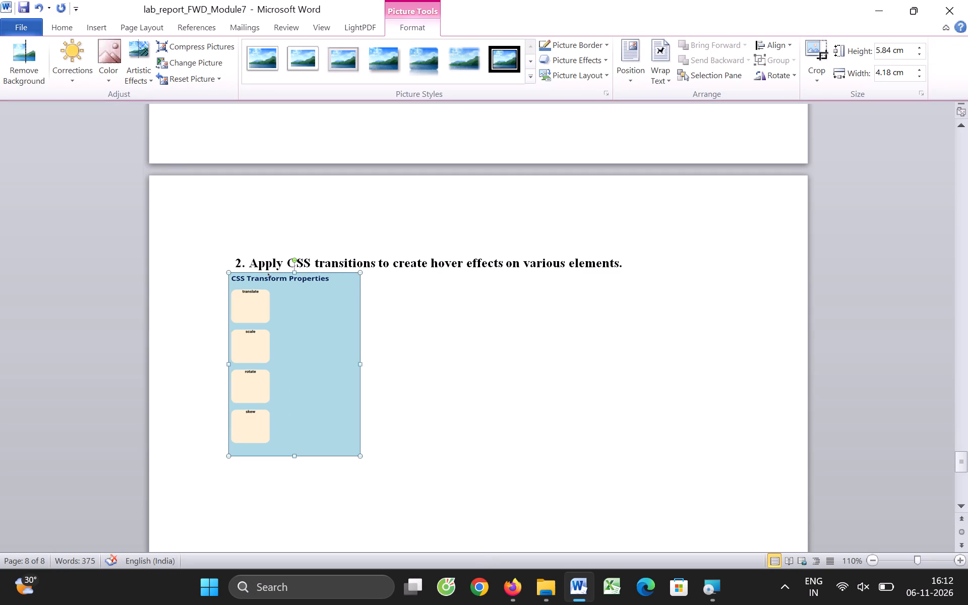
left_click_drag(291, 410, 279, 495)
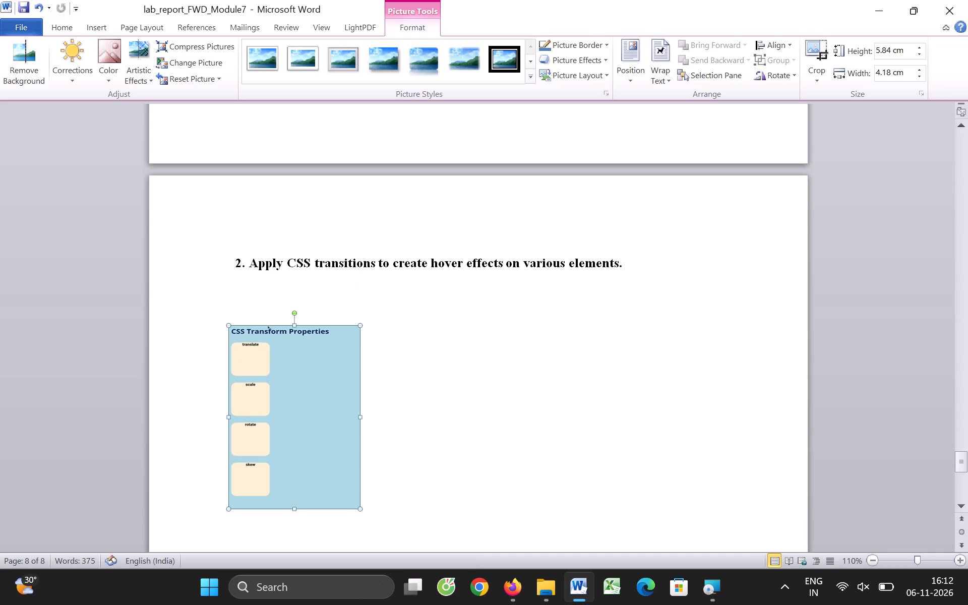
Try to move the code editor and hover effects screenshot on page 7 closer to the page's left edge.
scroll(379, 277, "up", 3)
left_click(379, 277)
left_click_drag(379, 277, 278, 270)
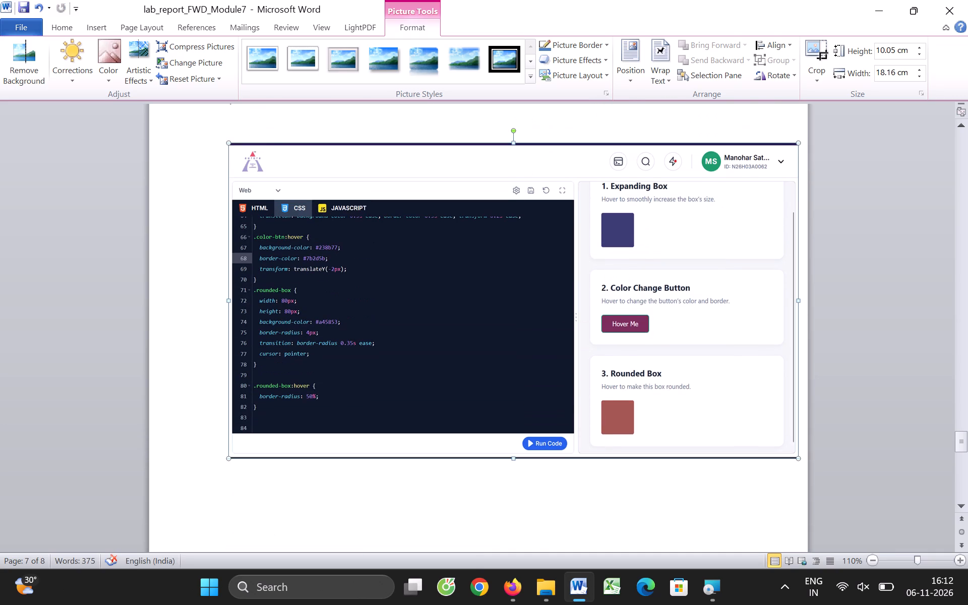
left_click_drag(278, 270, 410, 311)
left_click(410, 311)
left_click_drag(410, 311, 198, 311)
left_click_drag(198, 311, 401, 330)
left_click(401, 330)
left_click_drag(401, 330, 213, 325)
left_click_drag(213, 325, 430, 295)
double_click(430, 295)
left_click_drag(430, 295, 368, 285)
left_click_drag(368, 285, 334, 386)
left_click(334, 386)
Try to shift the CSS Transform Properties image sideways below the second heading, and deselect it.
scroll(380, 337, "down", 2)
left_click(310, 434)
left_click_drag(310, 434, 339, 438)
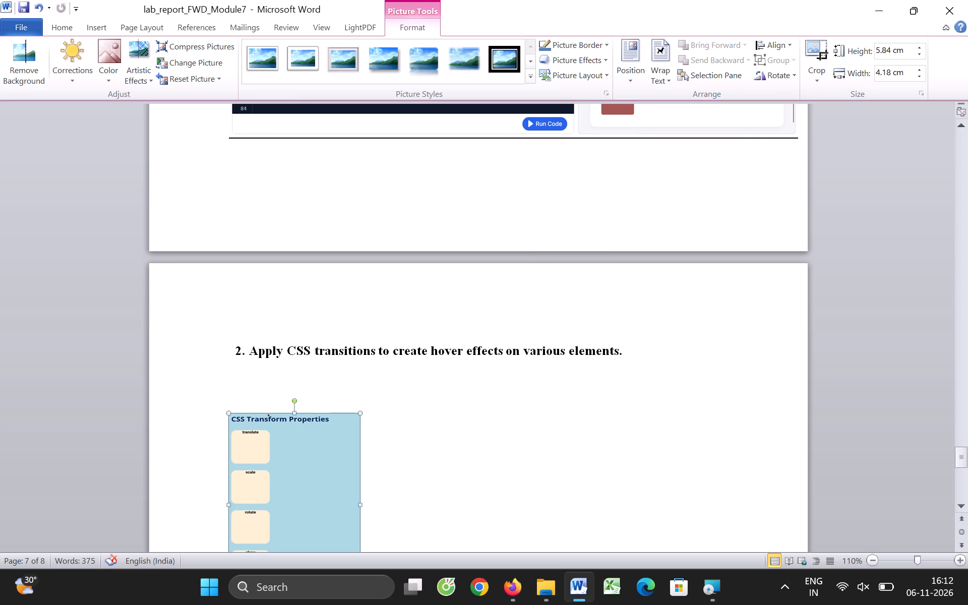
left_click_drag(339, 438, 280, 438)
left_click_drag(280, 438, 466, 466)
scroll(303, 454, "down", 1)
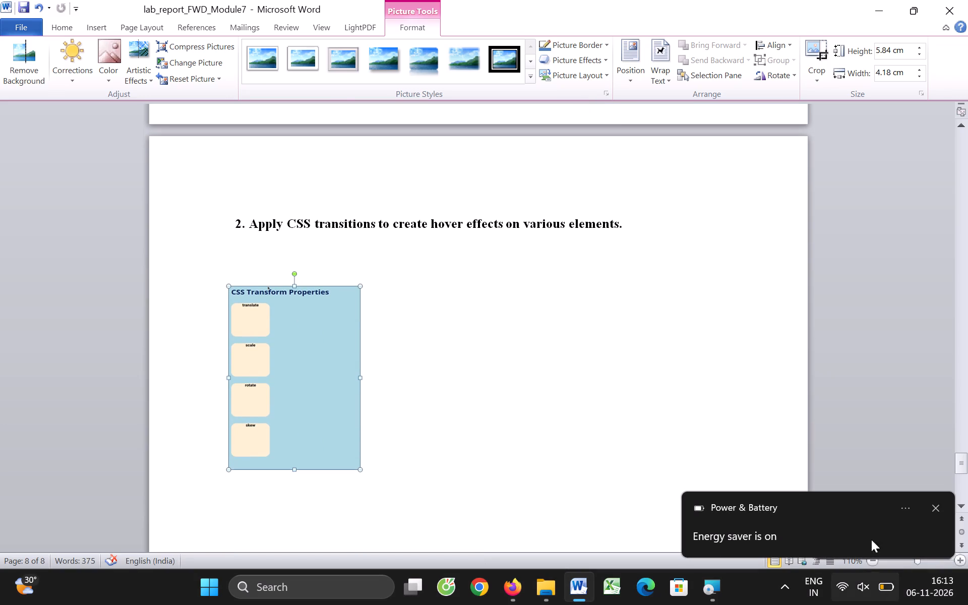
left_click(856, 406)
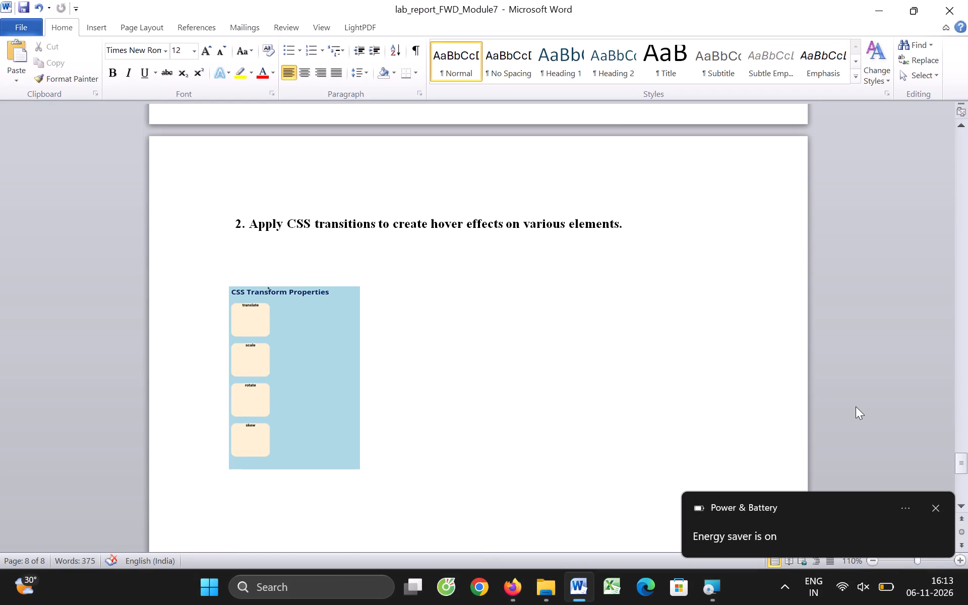
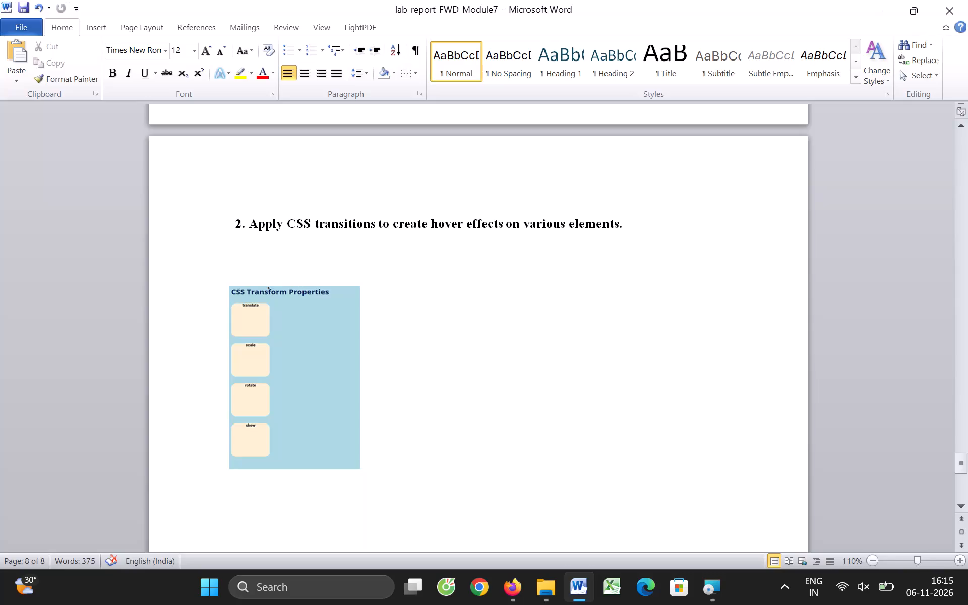
Start a new paragraph directly below the CSS Transform Properties image on page 8.
scroll(629, 322, "down", 1)
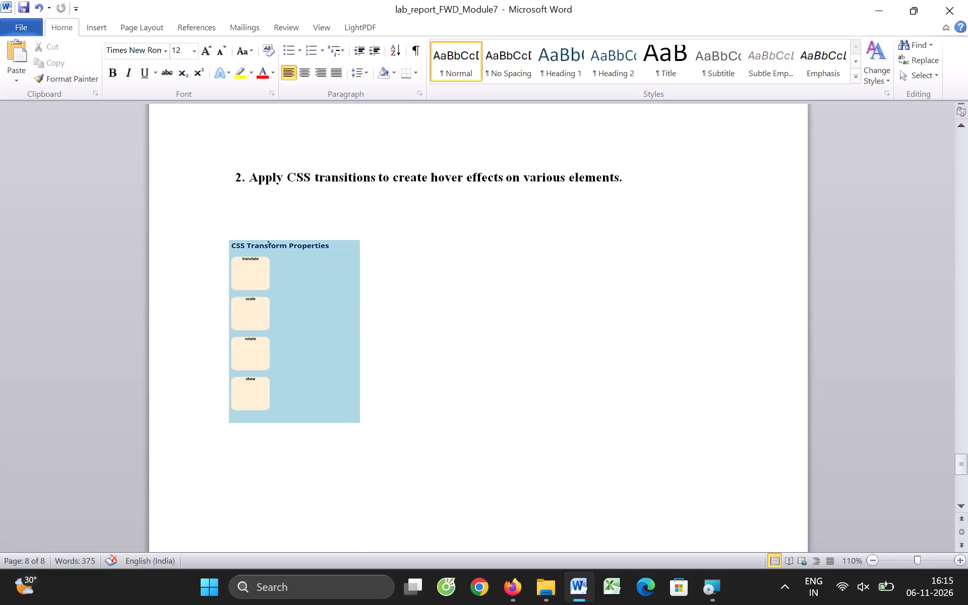
scroll(629, 322, "down", 2)
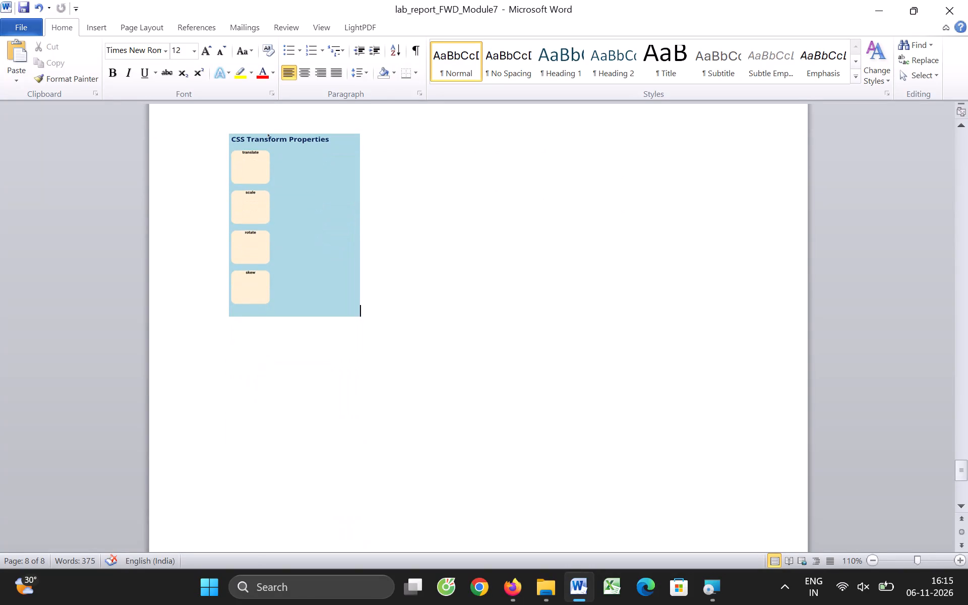
key("Return")
Look through the clipboard history for the copied code snippets, and close it.
key("super+v")
scroll(775, 440, "down", 1)
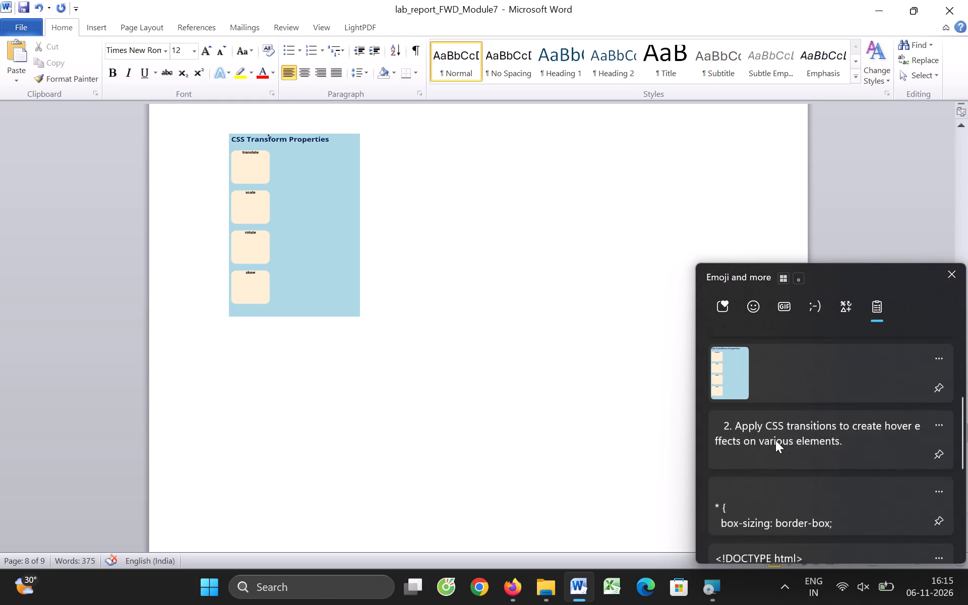
scroll(775, 440, "down", 3)
scroll(775, 440, "up", 3)
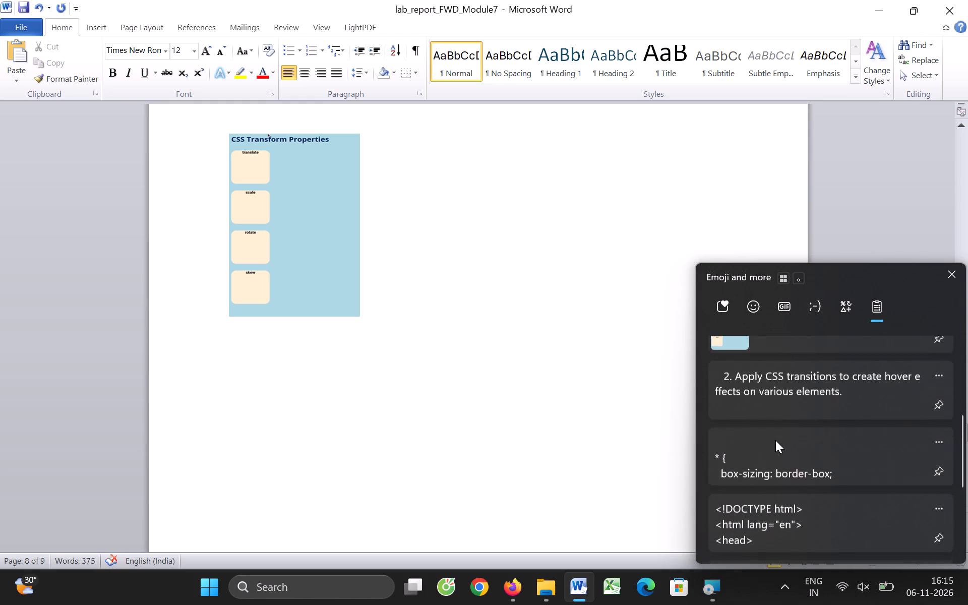
scroll(775, 440, "up", 3)
left_click(599, 402)
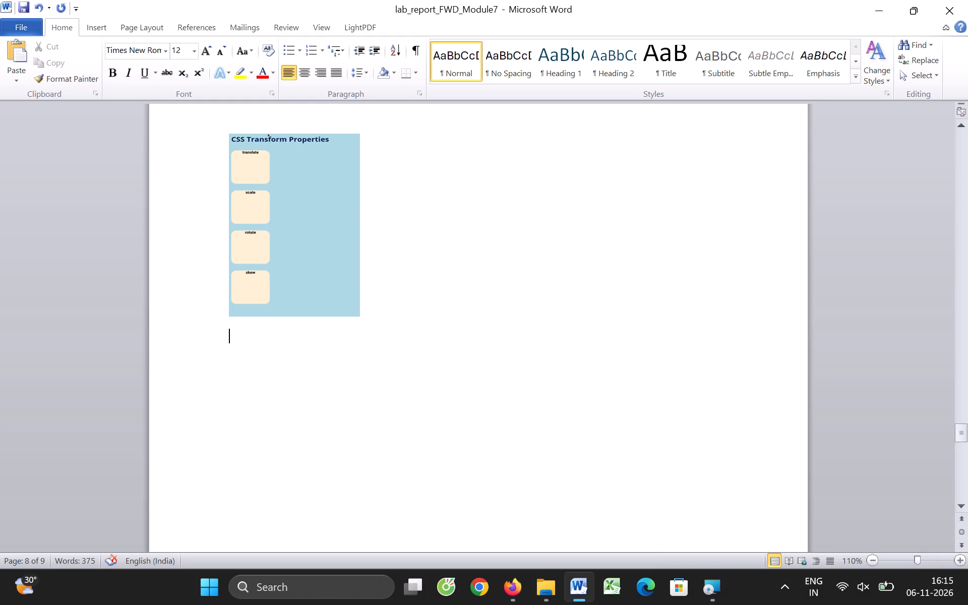
Add the label "CODE:" on the new line below the CSS Transform Properties image.
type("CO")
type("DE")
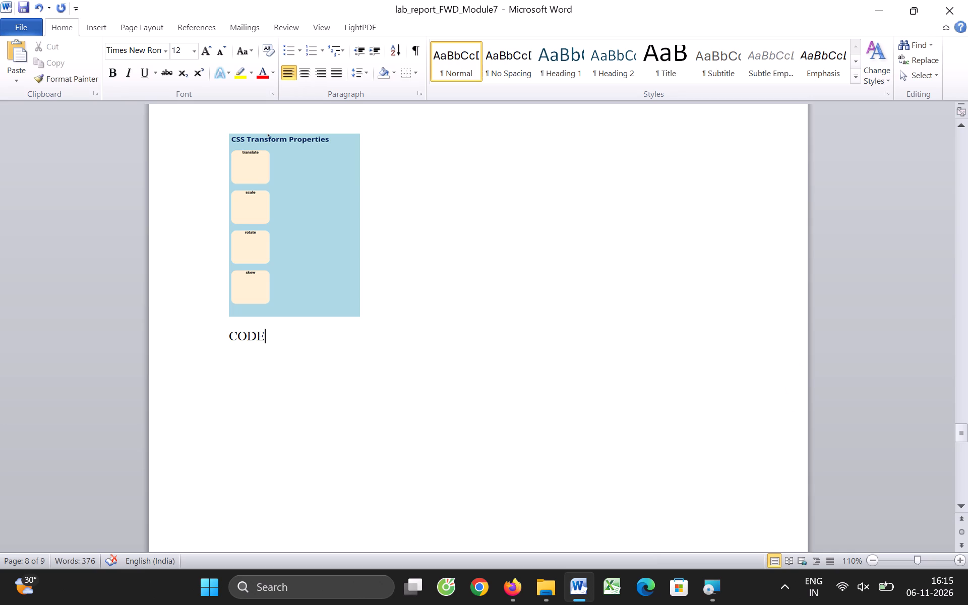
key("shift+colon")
Delete the whole "<Name of the student>" placeholder from the certificate text on page 2.
scroll(599, 402, "up", 8)
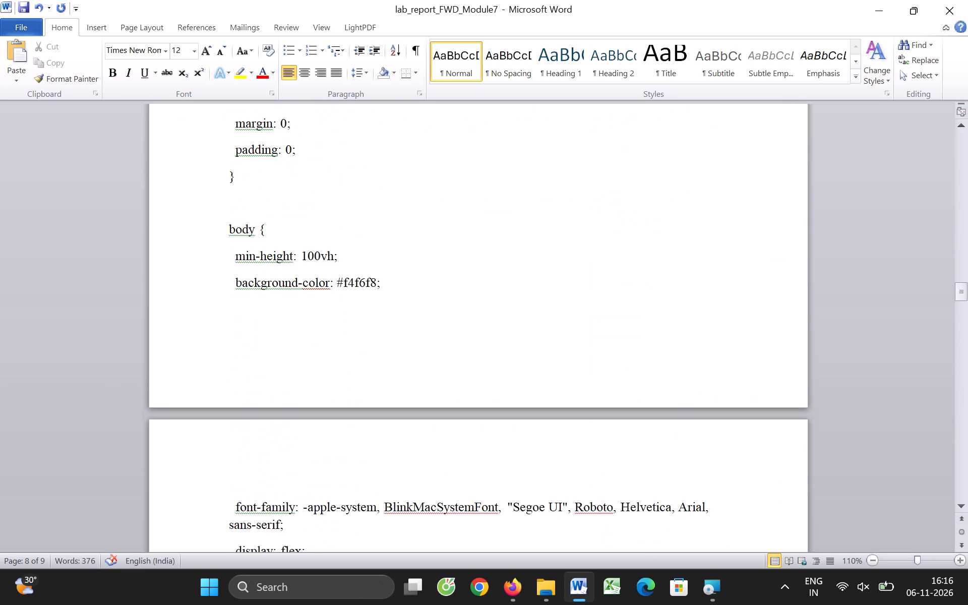
scroll(599, 402, "up", 5)
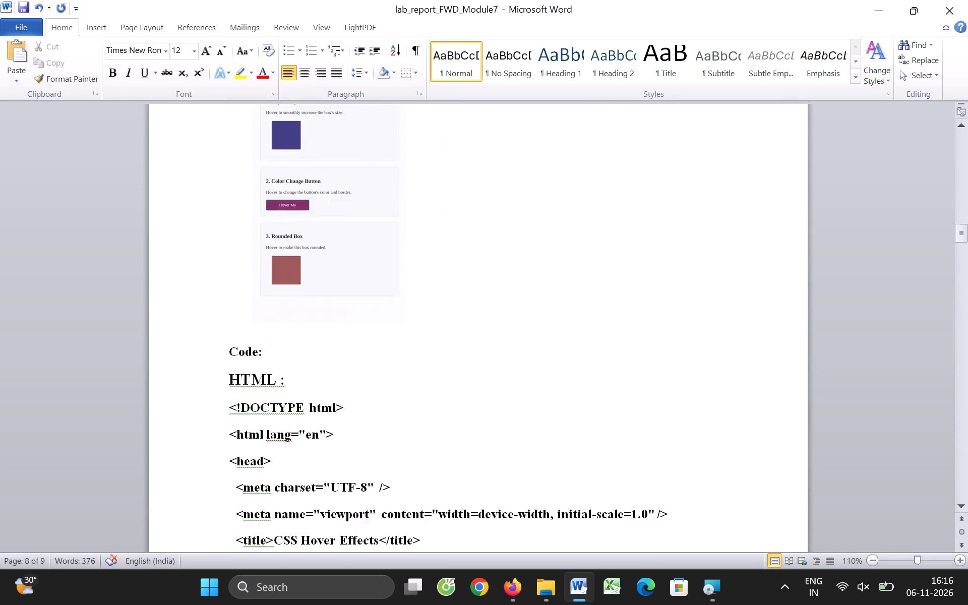
scroll(599, 402, "up", 2)
scroll(599, 402, "down", 4)
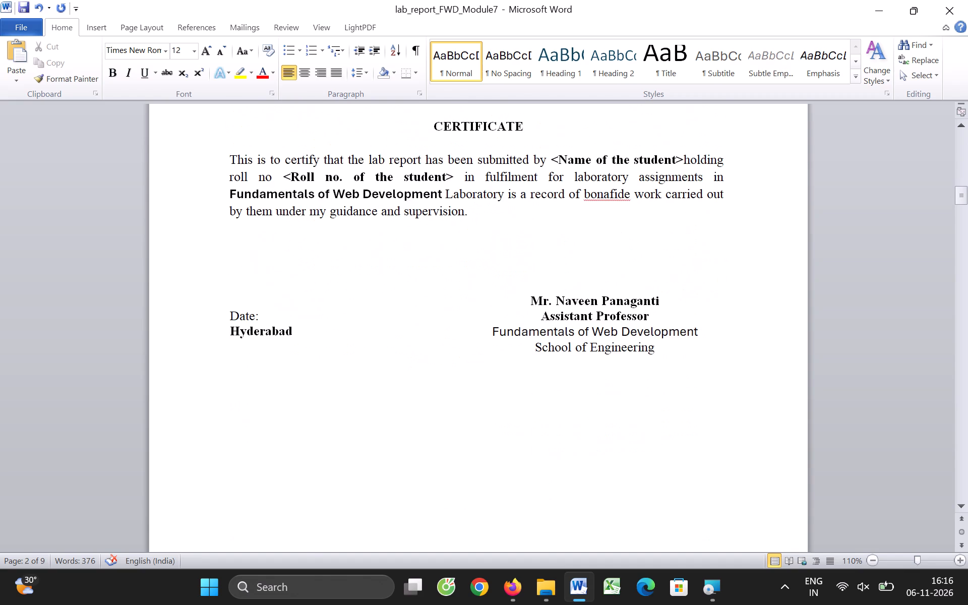
scroll(599, 402, "up", 3)
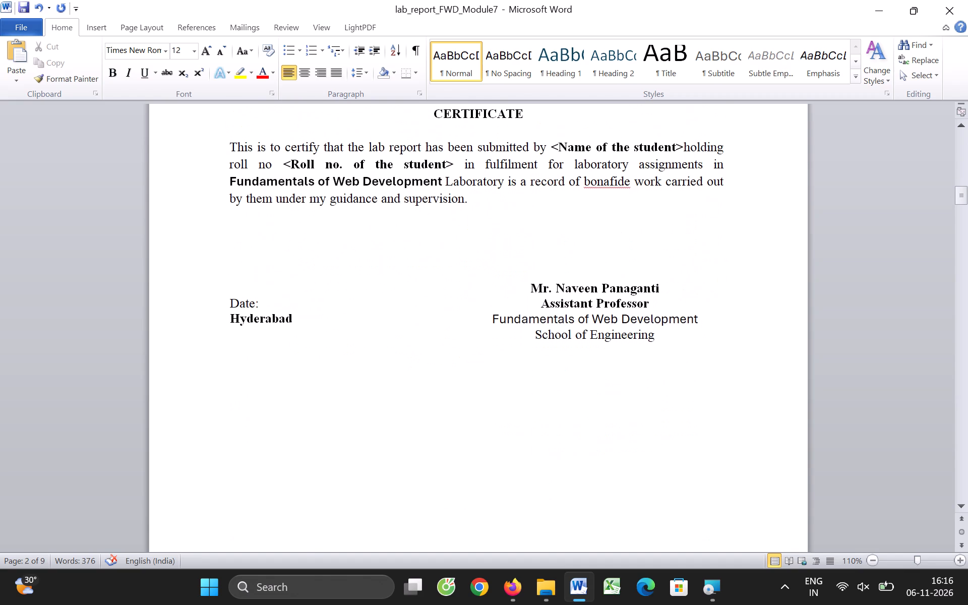
scroll(599, 402, "up", 2)
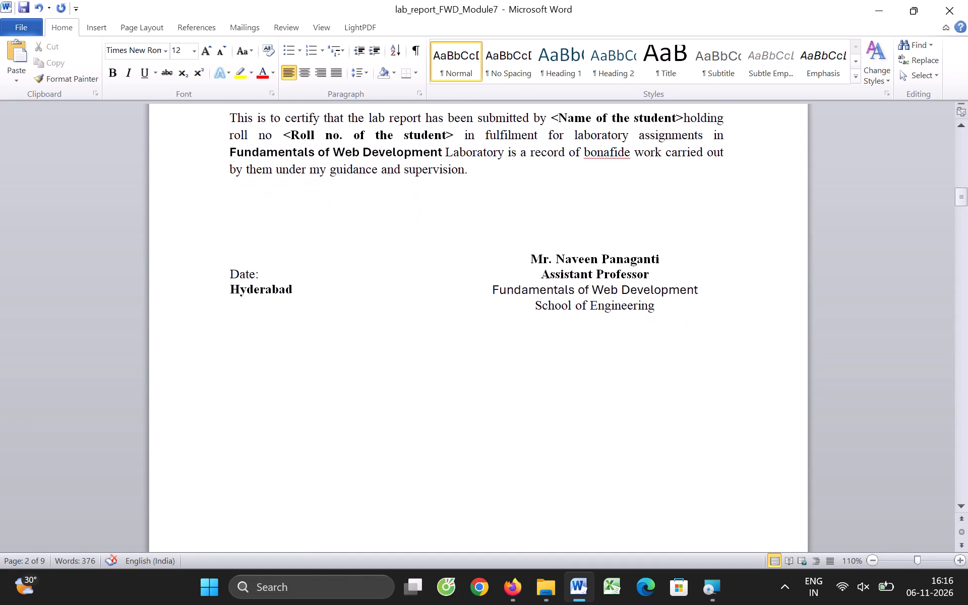
scroll(599, 402, "up", 1)
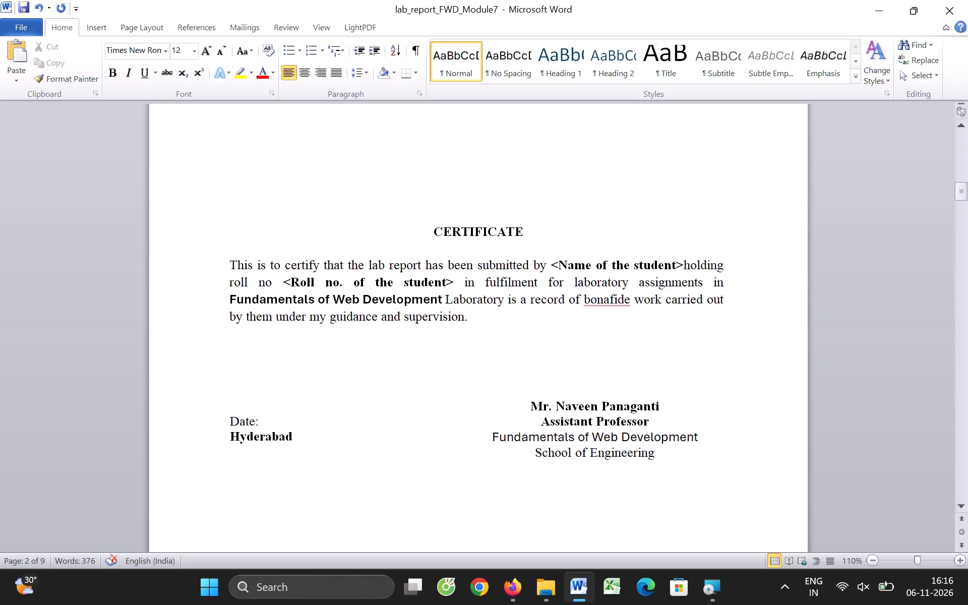
left_click(676, 265)
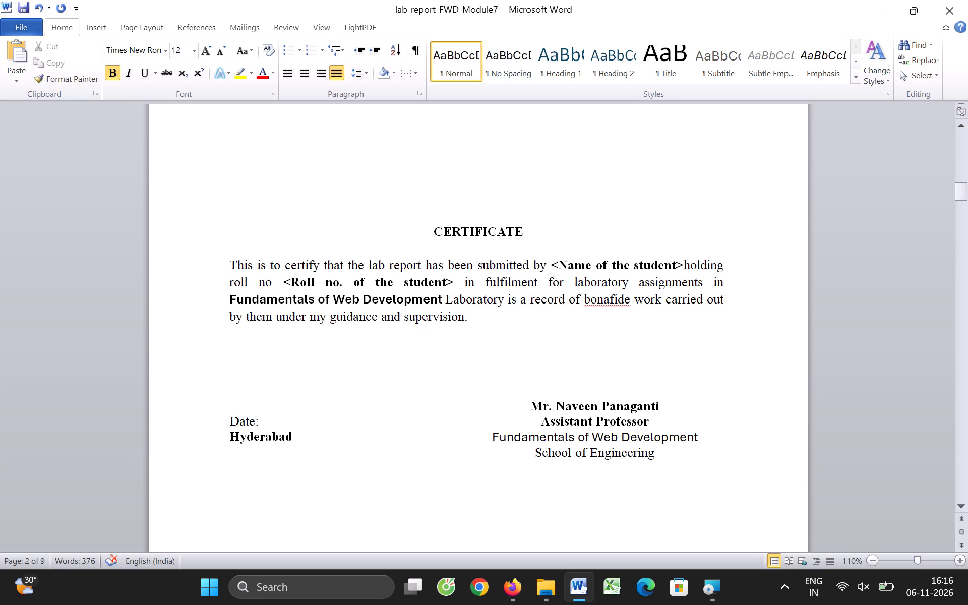
key("BackSpace")
key("BackSpace")
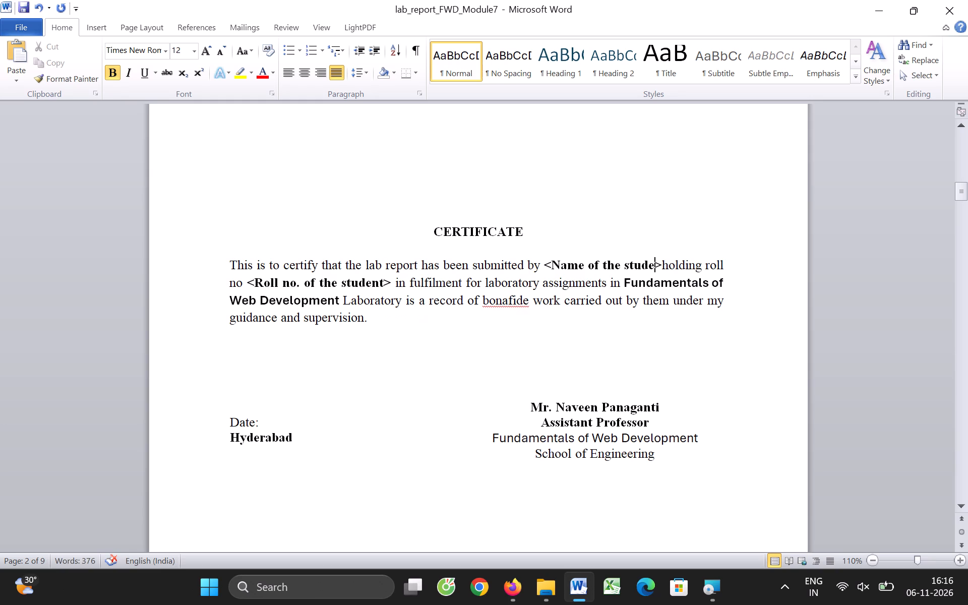
left_click(663, 261)
key("BackSpace")
key("BackSpace")
key("BackSpace")
key("BackSpace")
key("BackSpace")
key("BackSpace")
key("BackSpace")
key("BackSpace")
key("BackSpace")
key("BackSpace")
key("BackSpace")
key("BackSpace")
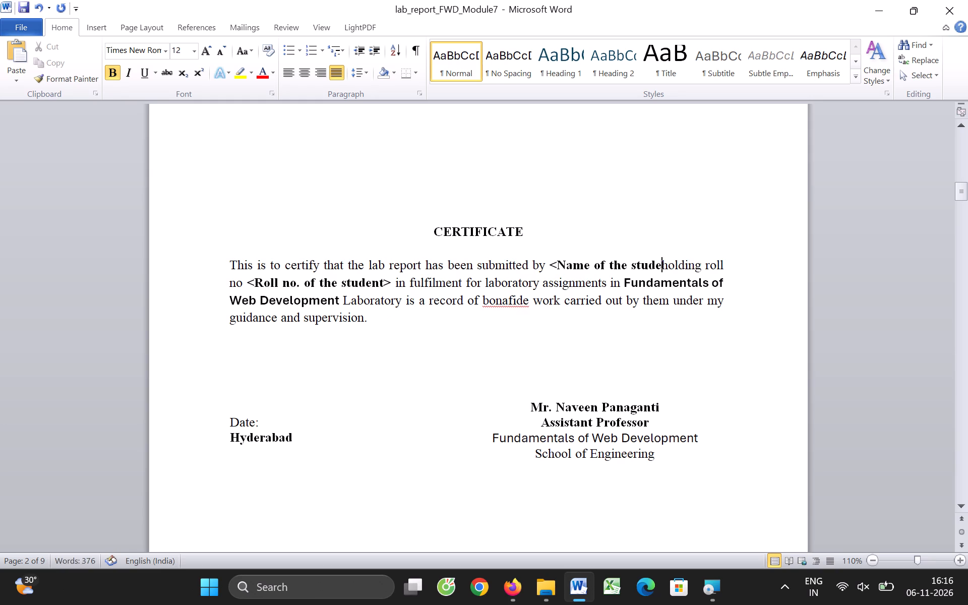
key("BackSpace")
key("BackSpace")
key("BackSpace")
key("BackSpace")
key("BackSpace")
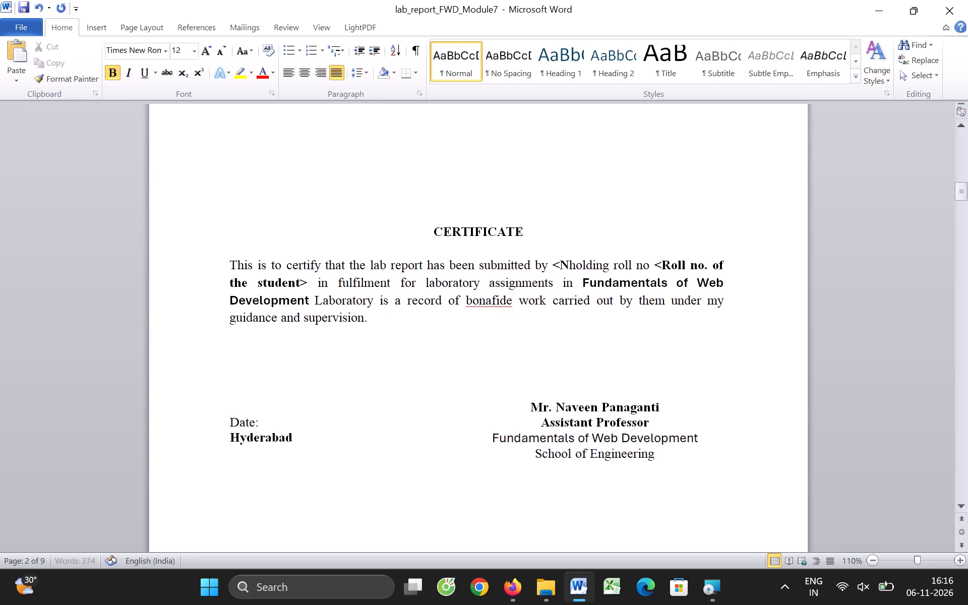
key("BackSpace")
key("BackSpace")
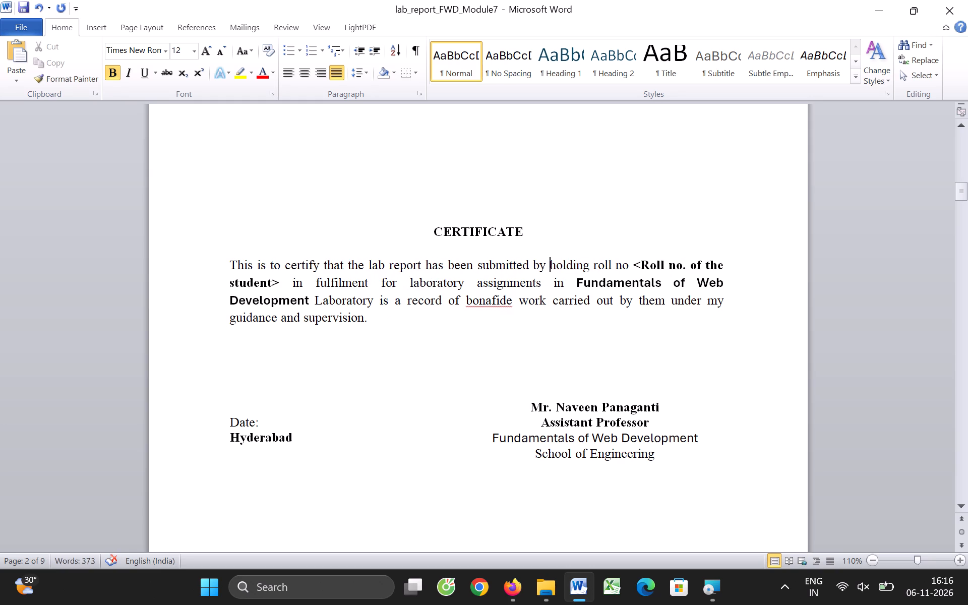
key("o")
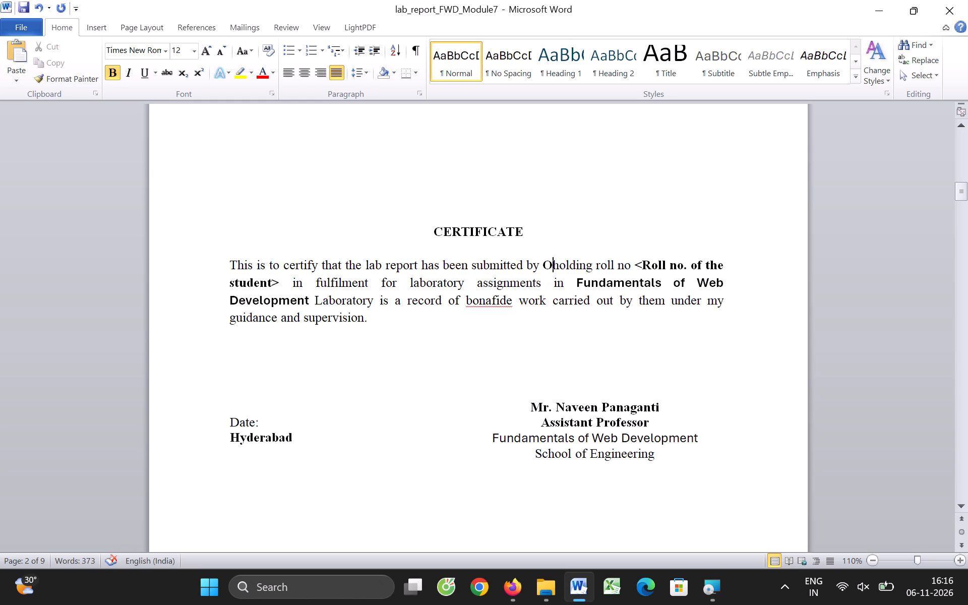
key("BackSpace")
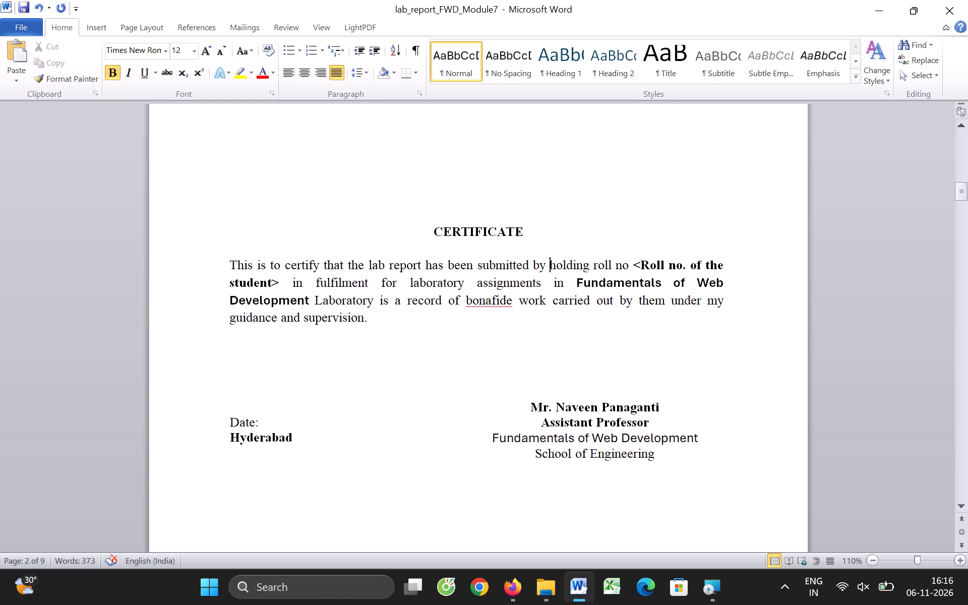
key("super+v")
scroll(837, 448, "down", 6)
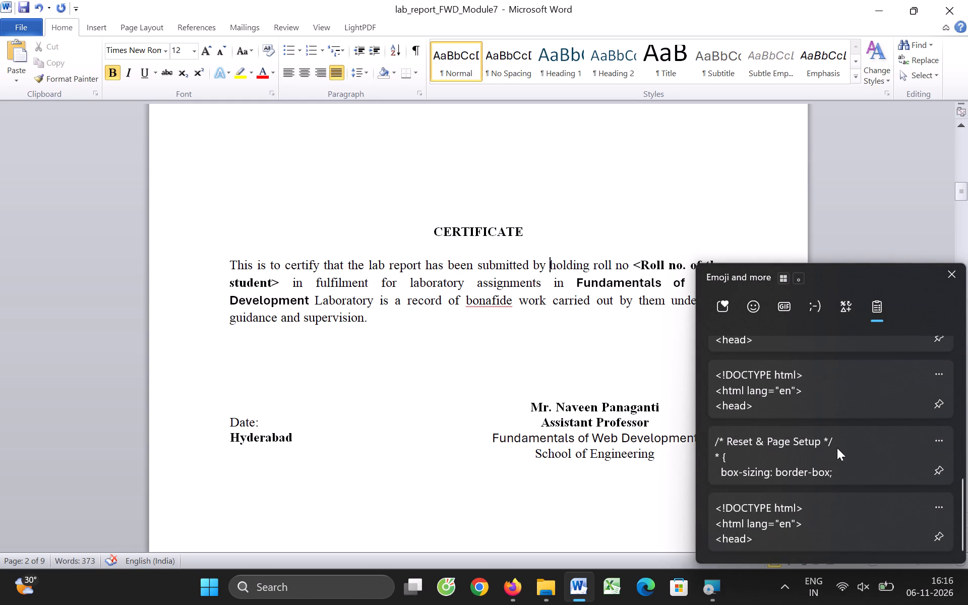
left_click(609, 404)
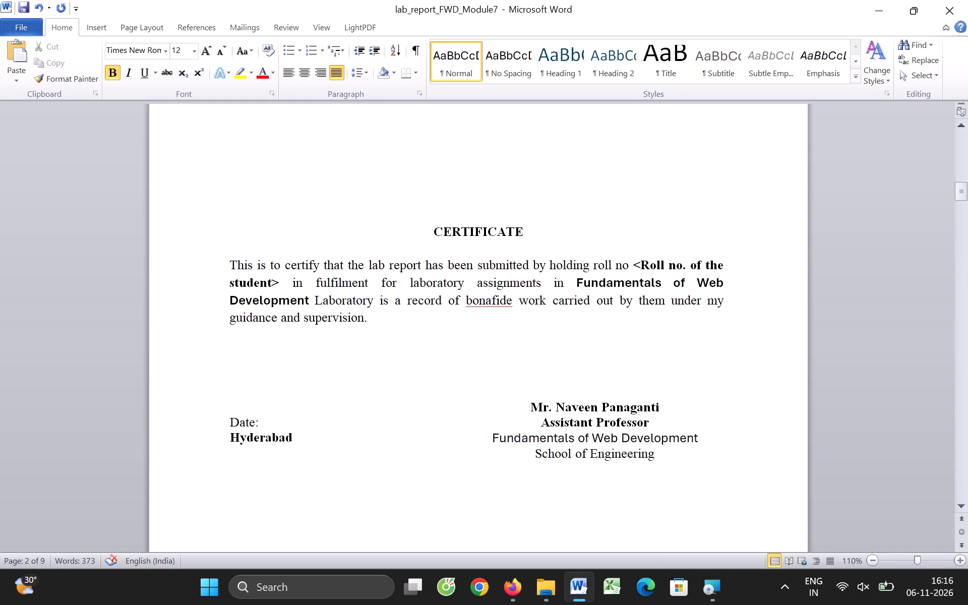
Enter the student's full name in capitals before "holding roll no" in the certificate, followed by a space.
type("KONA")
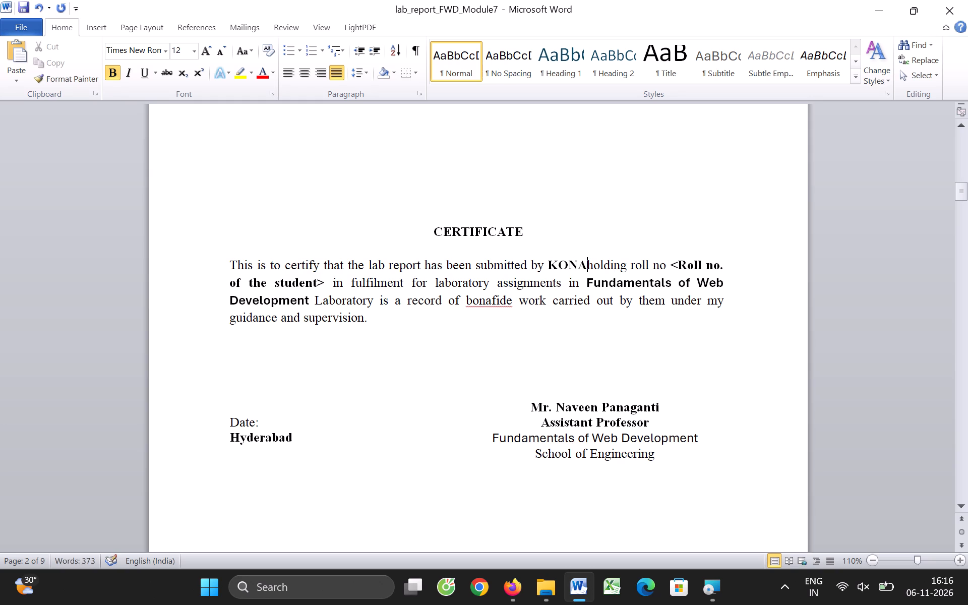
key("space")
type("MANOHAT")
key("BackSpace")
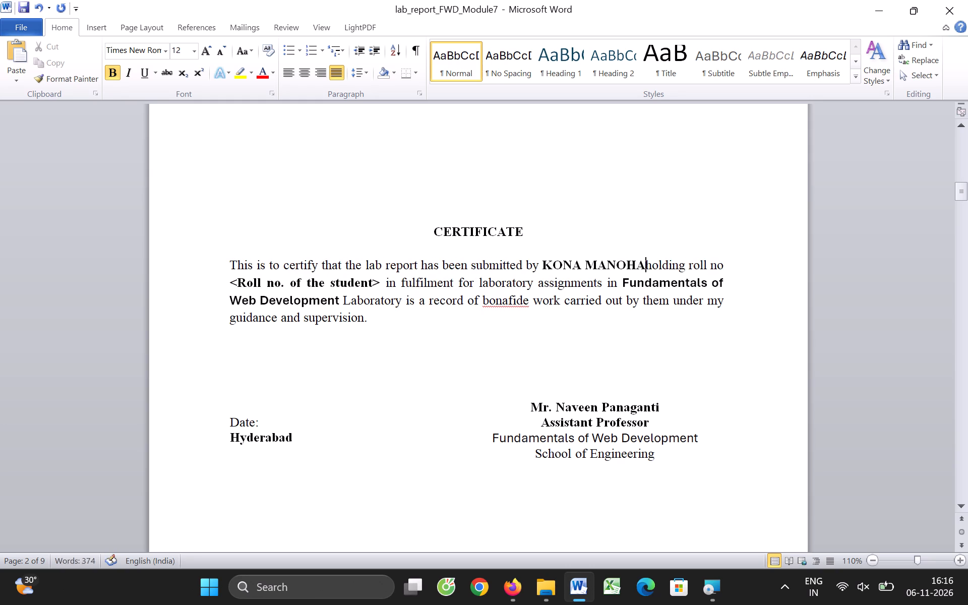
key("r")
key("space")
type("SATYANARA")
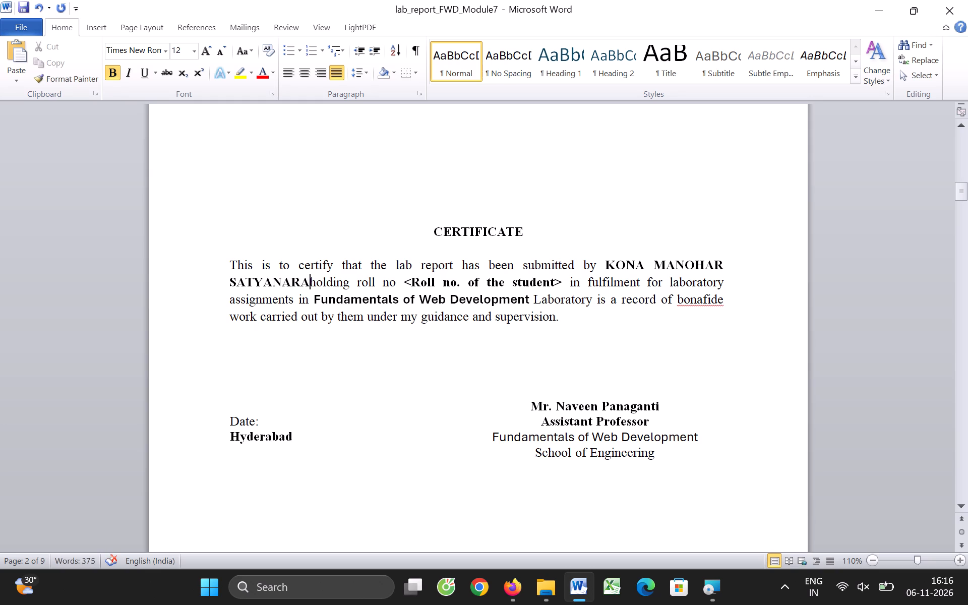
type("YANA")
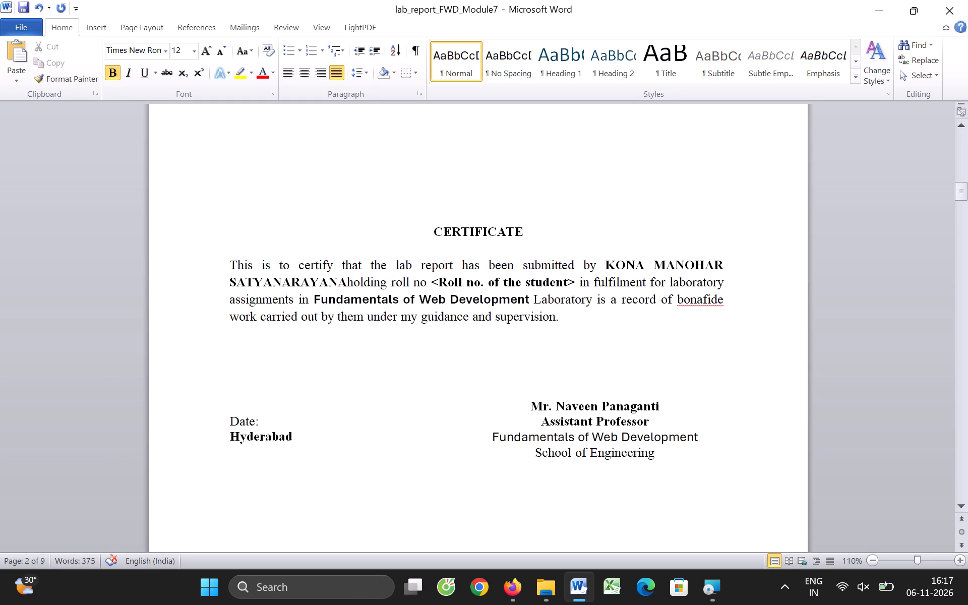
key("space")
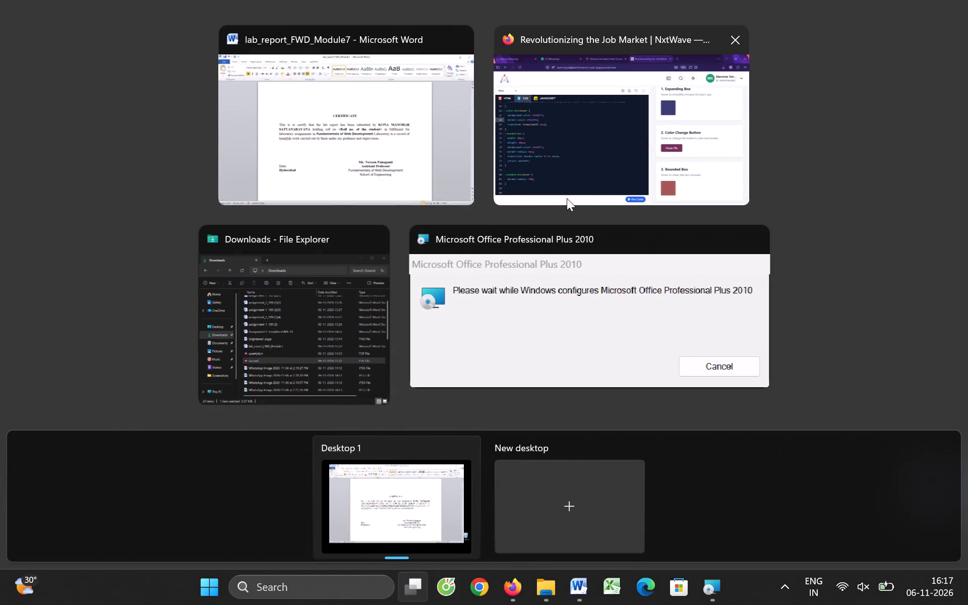
Switch to Firefox and copy the student's registration number from the Aurora University dashboard.
left_click(584, 164)
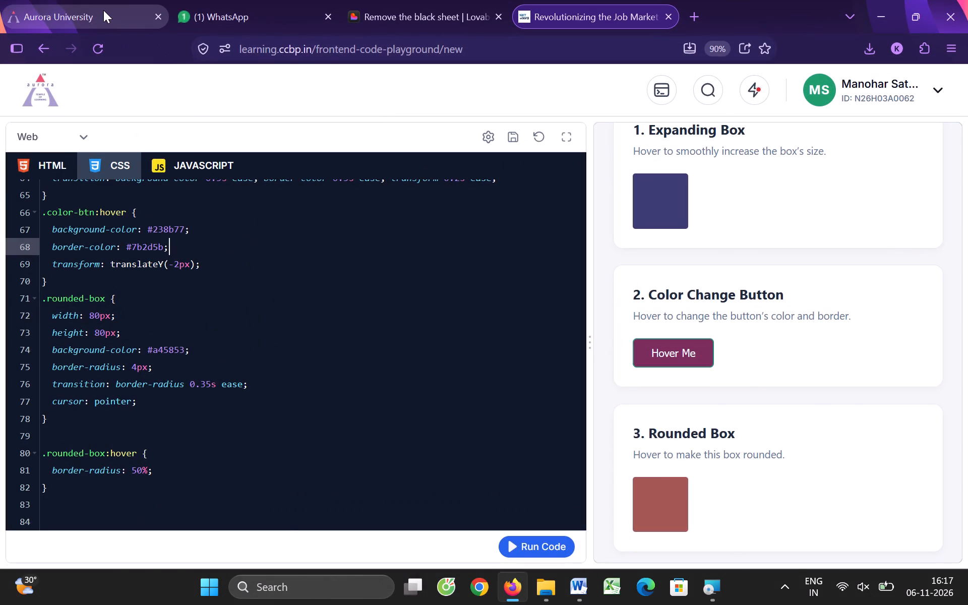
left_click(103, 10)
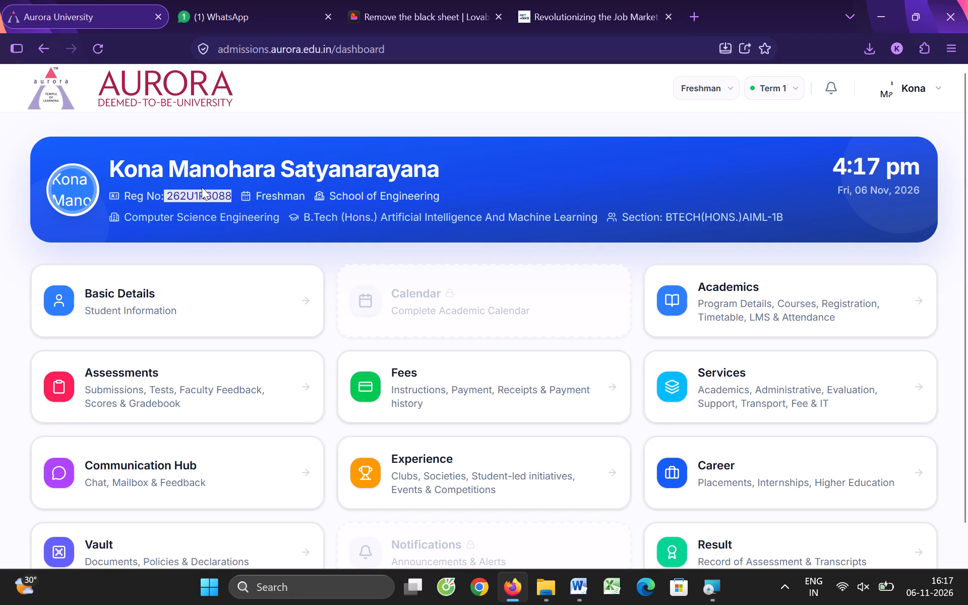
key("ctrl+c")
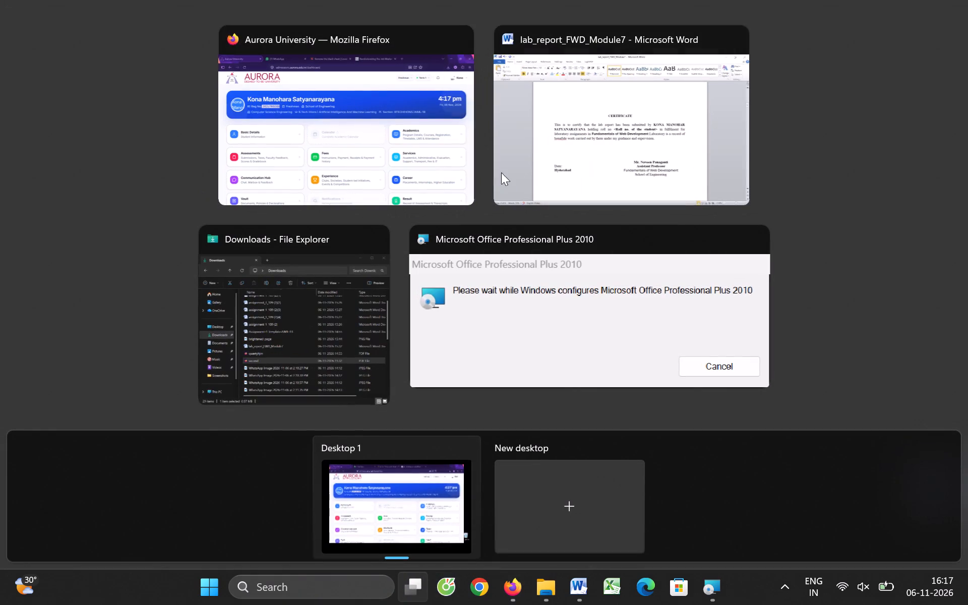
Switch to Word and replace the "<Roll no. of the student>" placeholder in the certificate with the copied registration number, followed by a space.
left_click(573, 160)
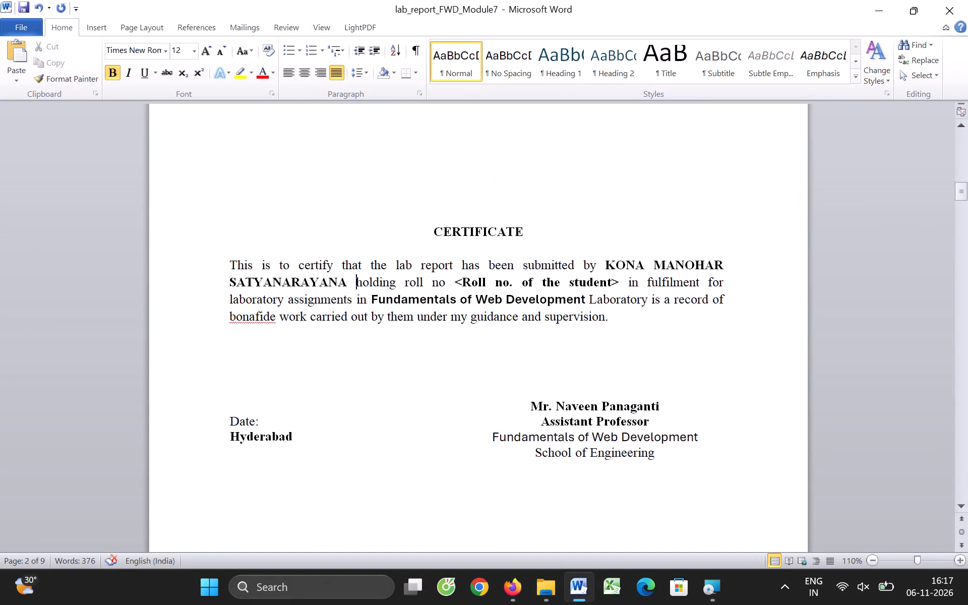
left_click_drag(621, 284, 464, 280)
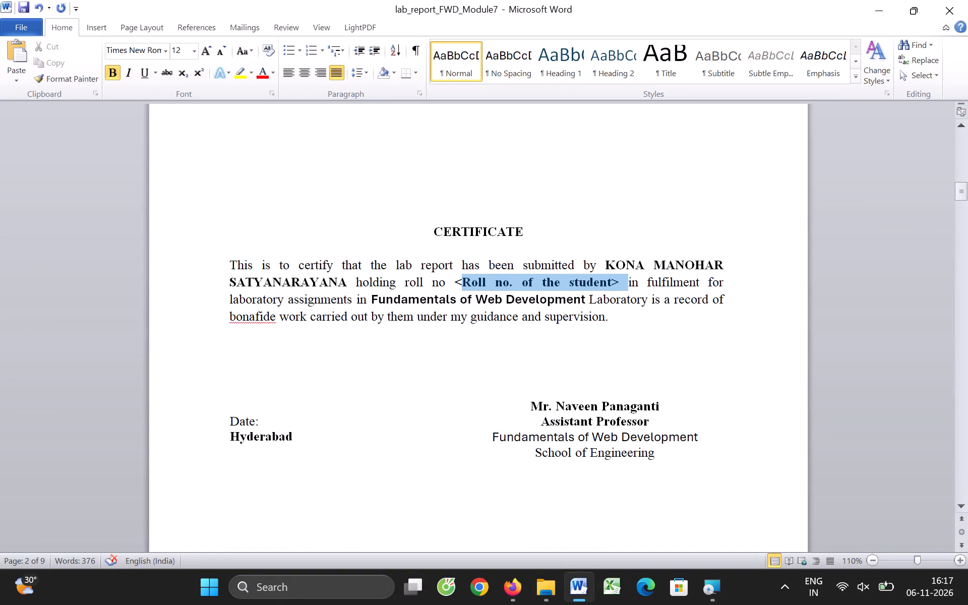
left_click_drag(464, 280, 449, 281)
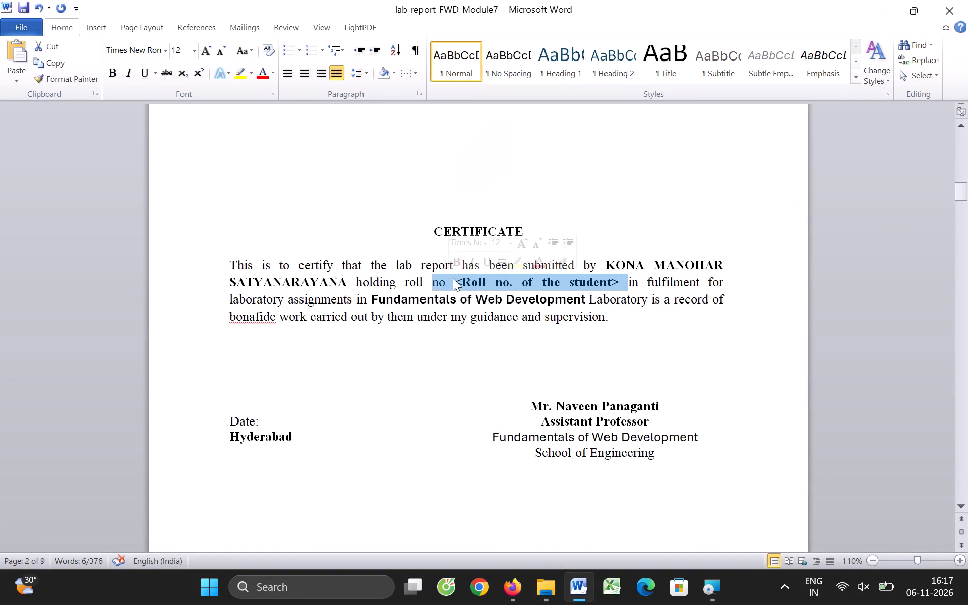
left_click(451, 278)
left_click(453, 278)
left_click_drag(453, 278, 563, 279)
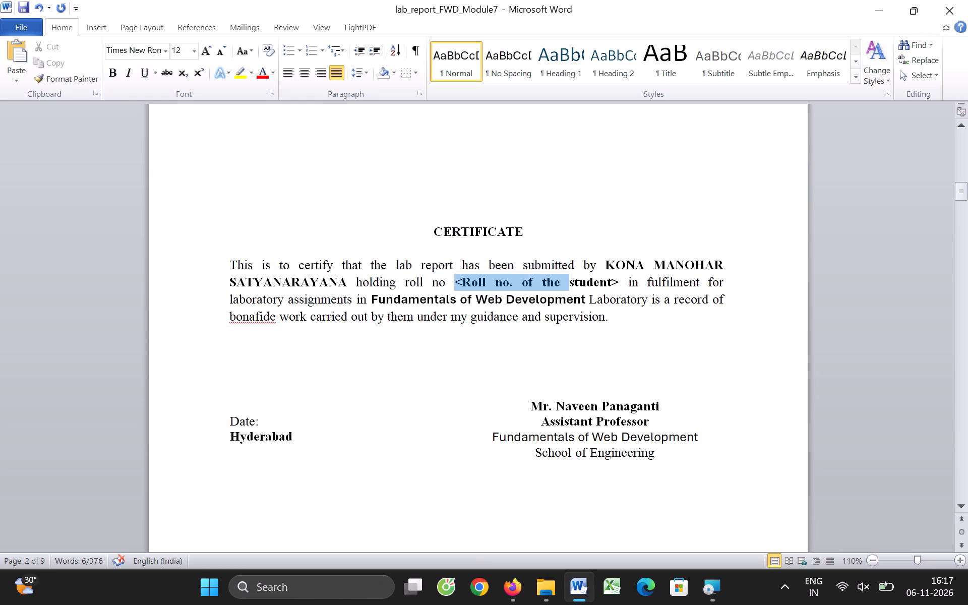
left_click_drag(563, 279, 616, 281)
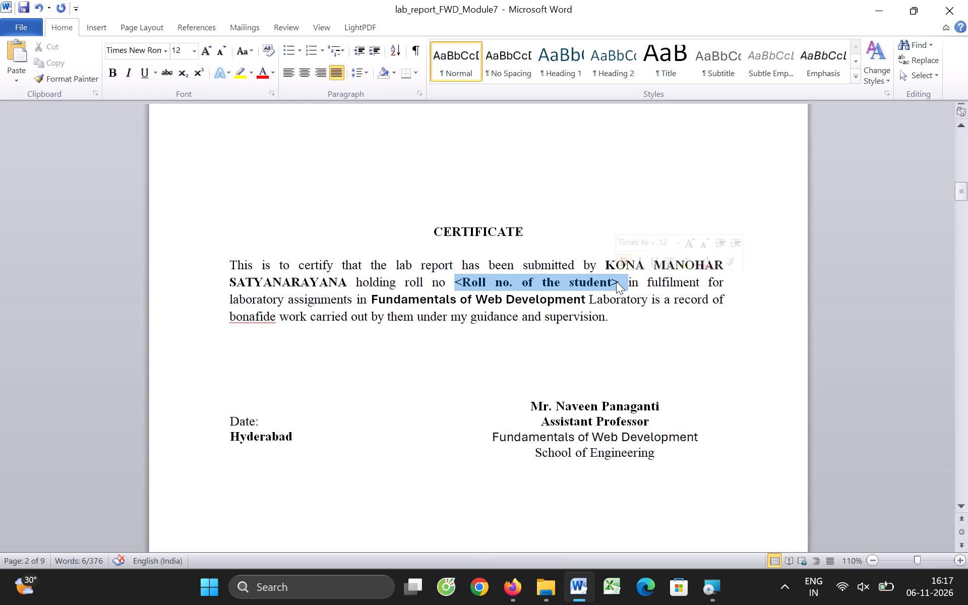
key("BackSpace")
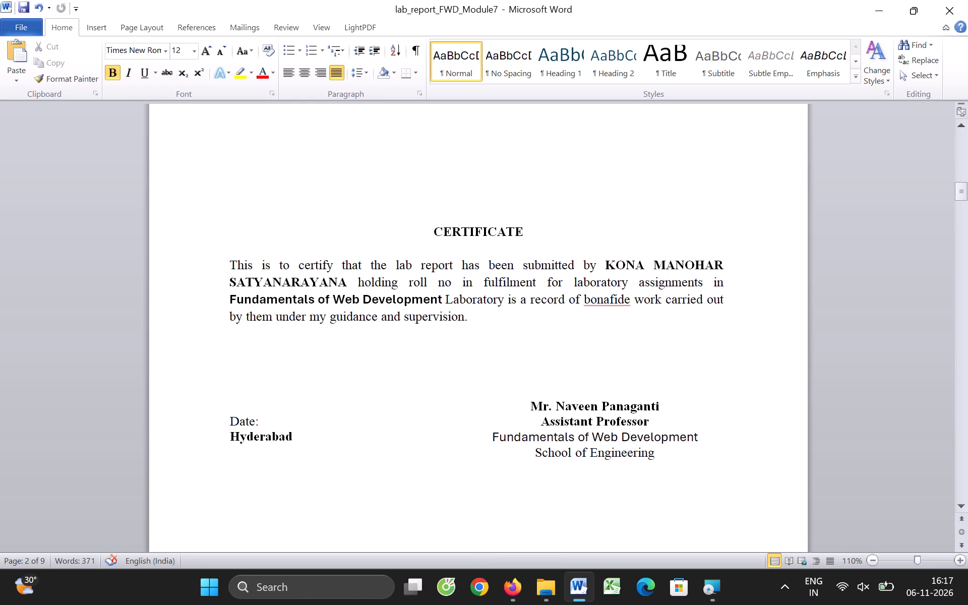
key("ctrl+v")
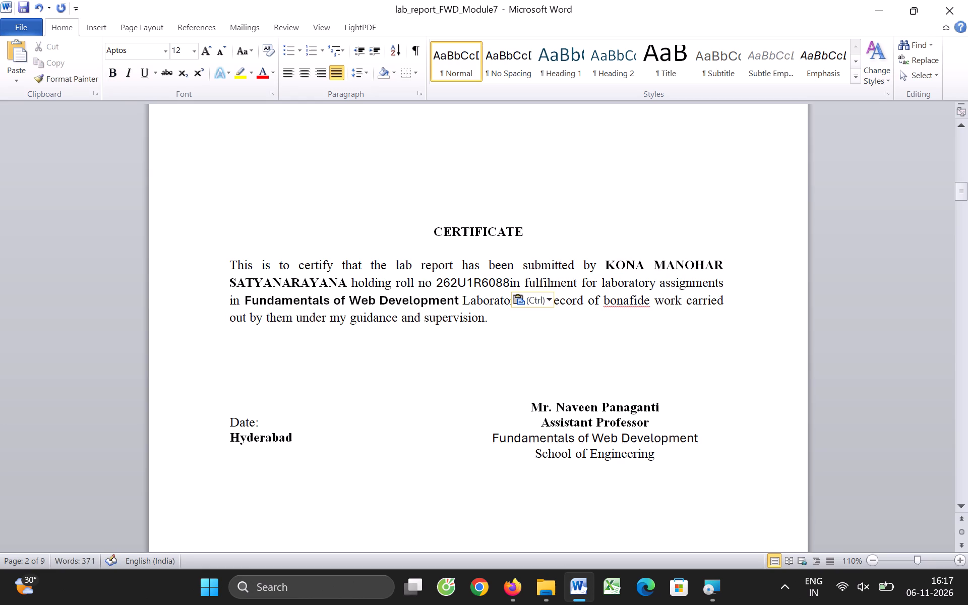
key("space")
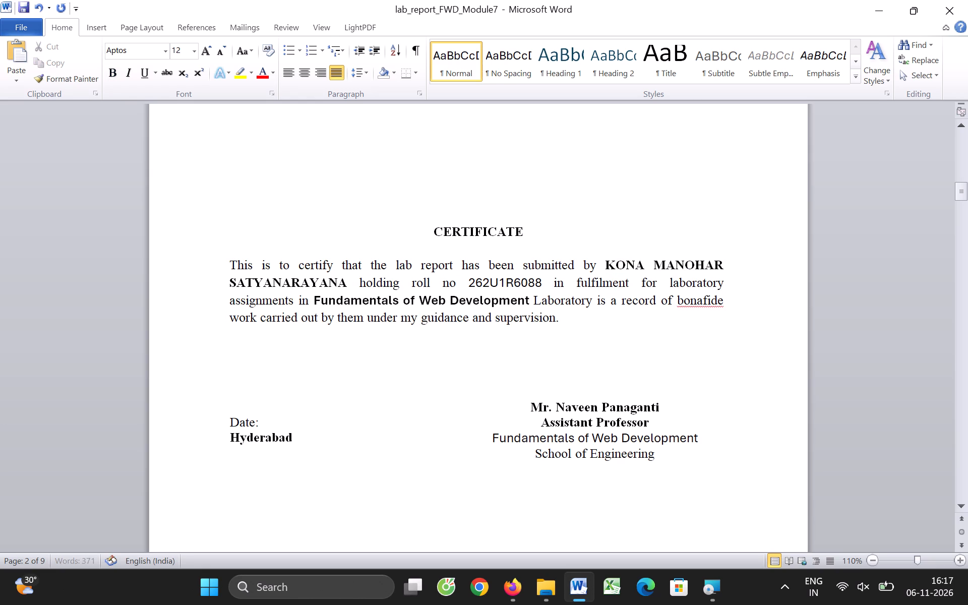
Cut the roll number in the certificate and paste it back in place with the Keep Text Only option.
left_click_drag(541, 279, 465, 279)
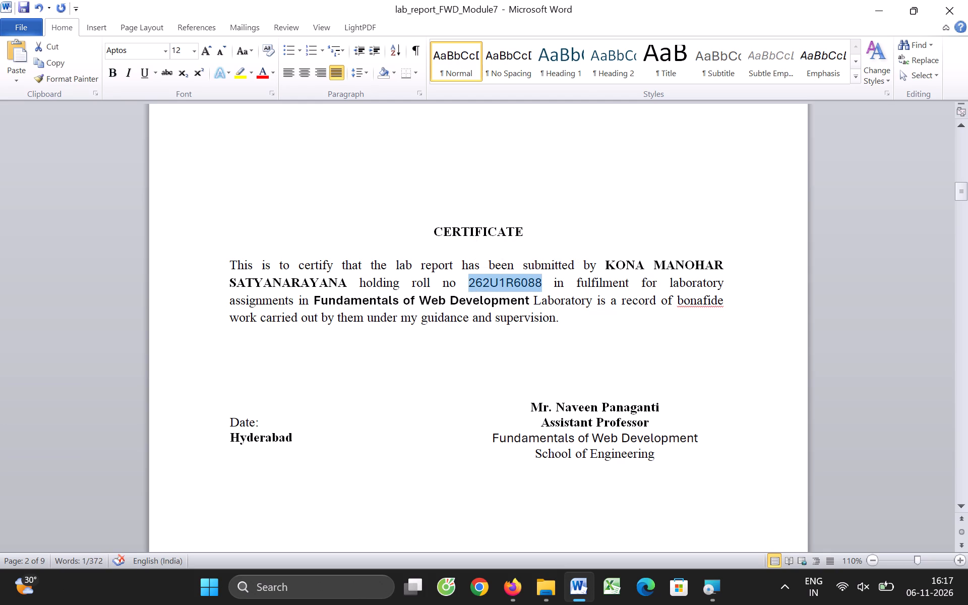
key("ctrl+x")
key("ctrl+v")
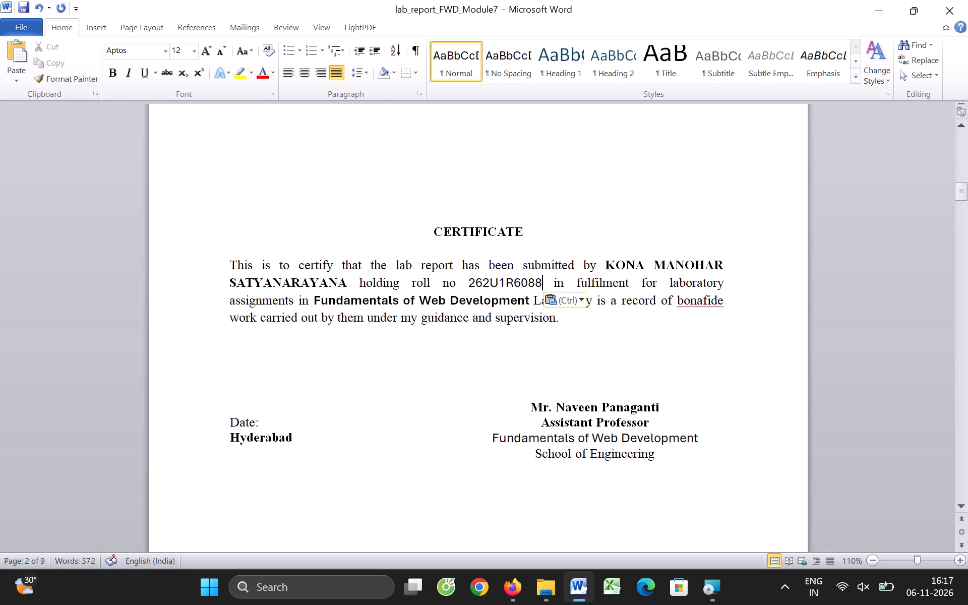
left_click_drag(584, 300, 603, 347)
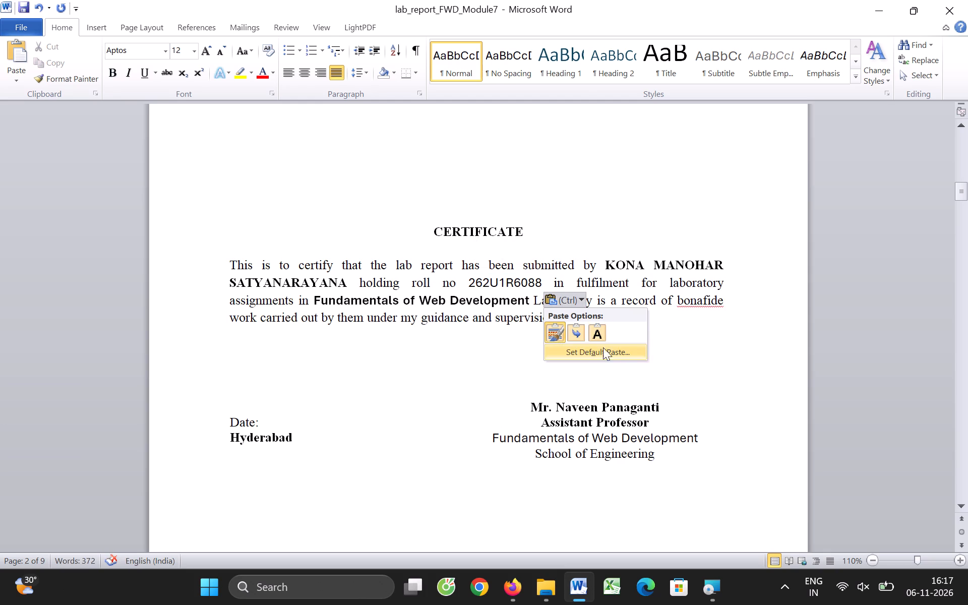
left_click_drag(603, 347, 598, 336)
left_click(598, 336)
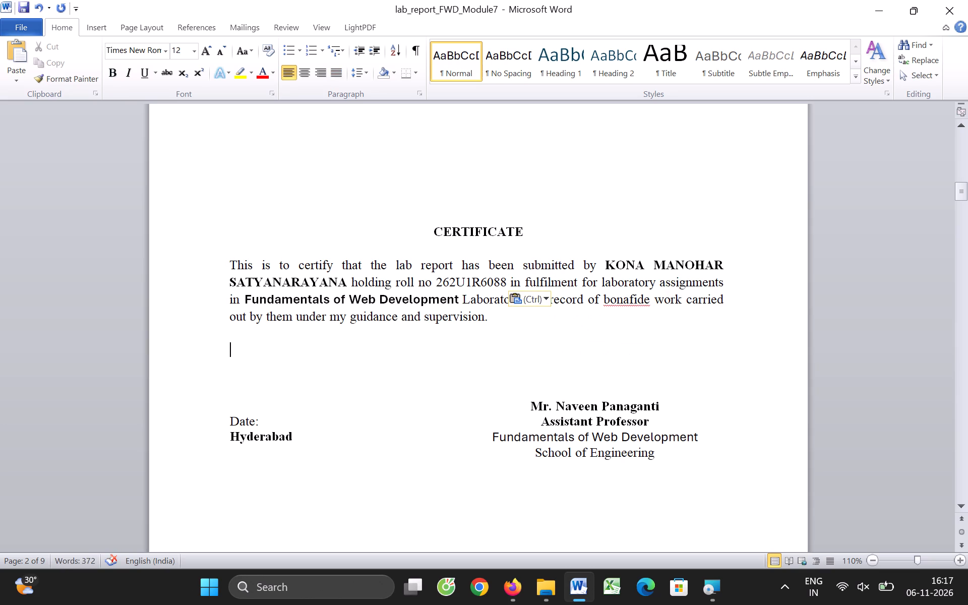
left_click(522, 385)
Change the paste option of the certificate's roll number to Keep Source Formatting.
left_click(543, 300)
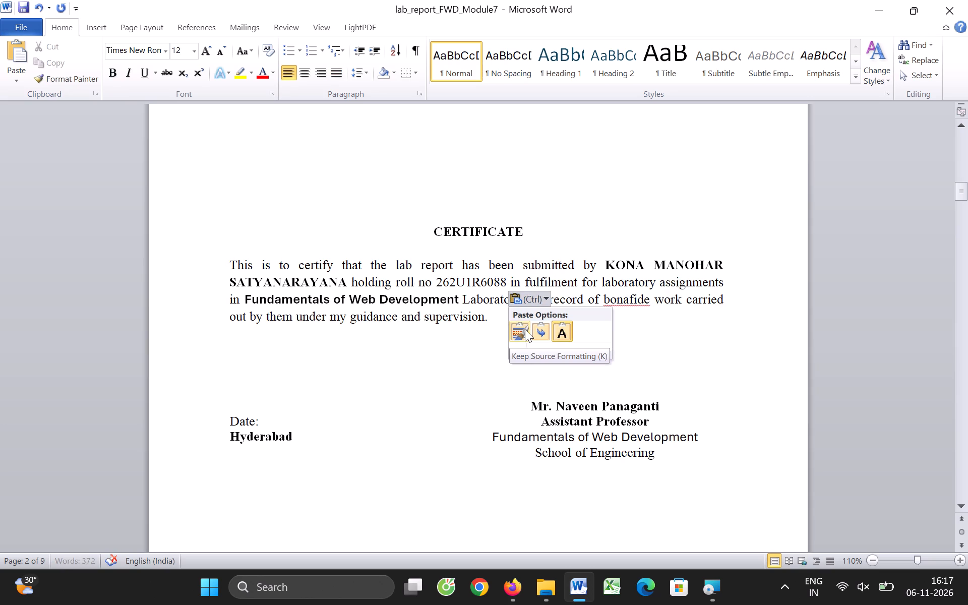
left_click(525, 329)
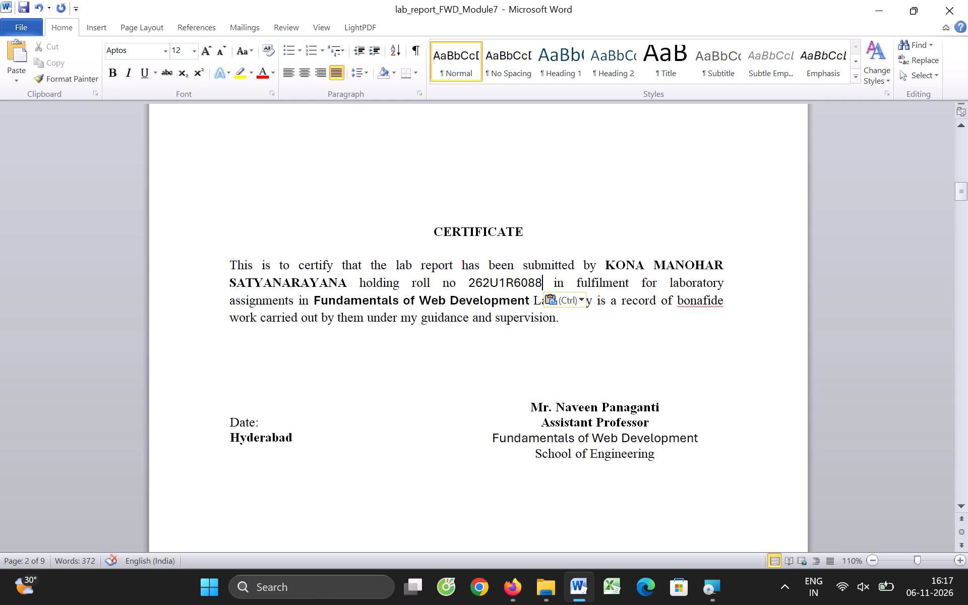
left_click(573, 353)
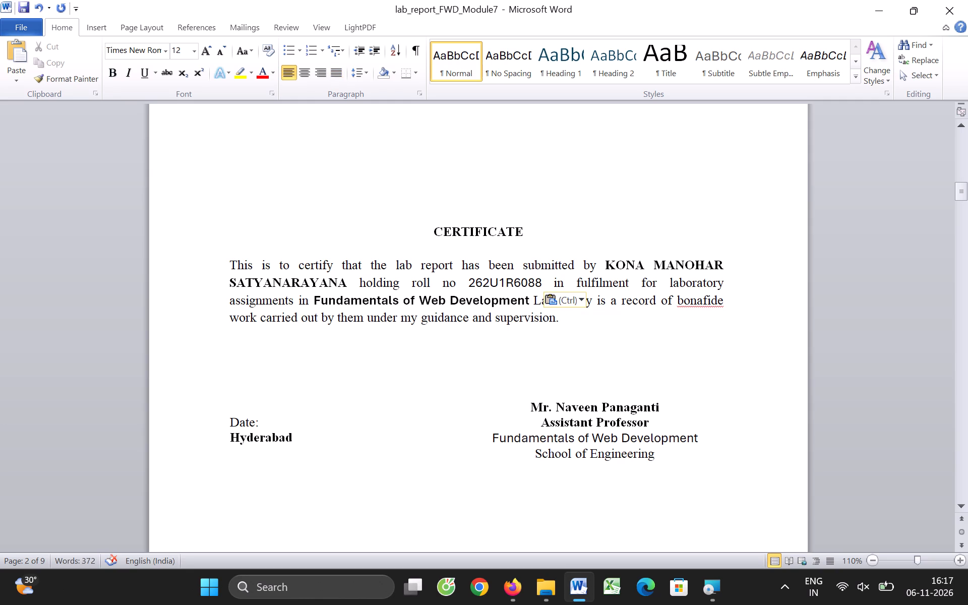
Enter the date 06/11/2026 after "Date:" in the certificate's signature block.
left_click(265, 423)
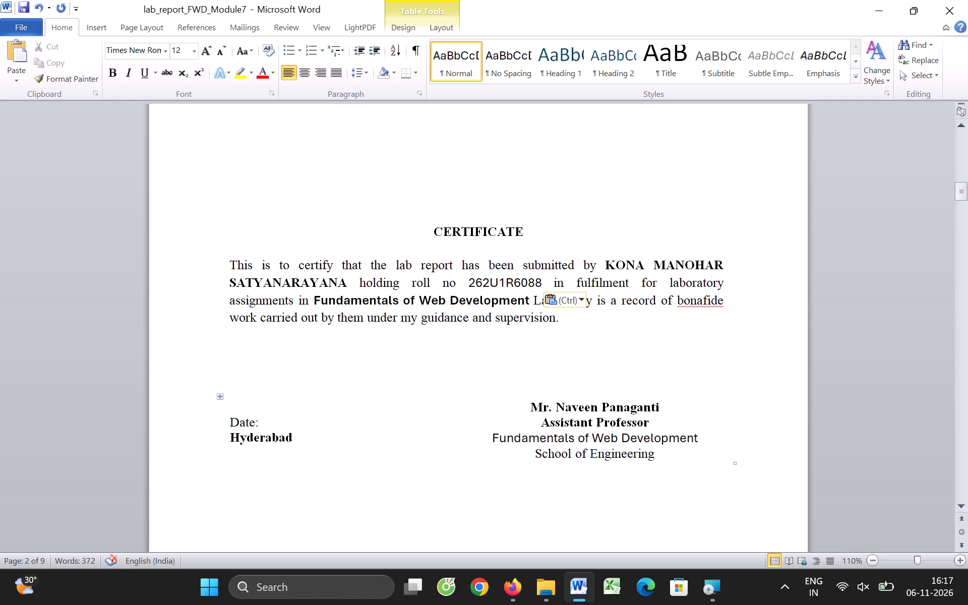
left_click(265, 423)
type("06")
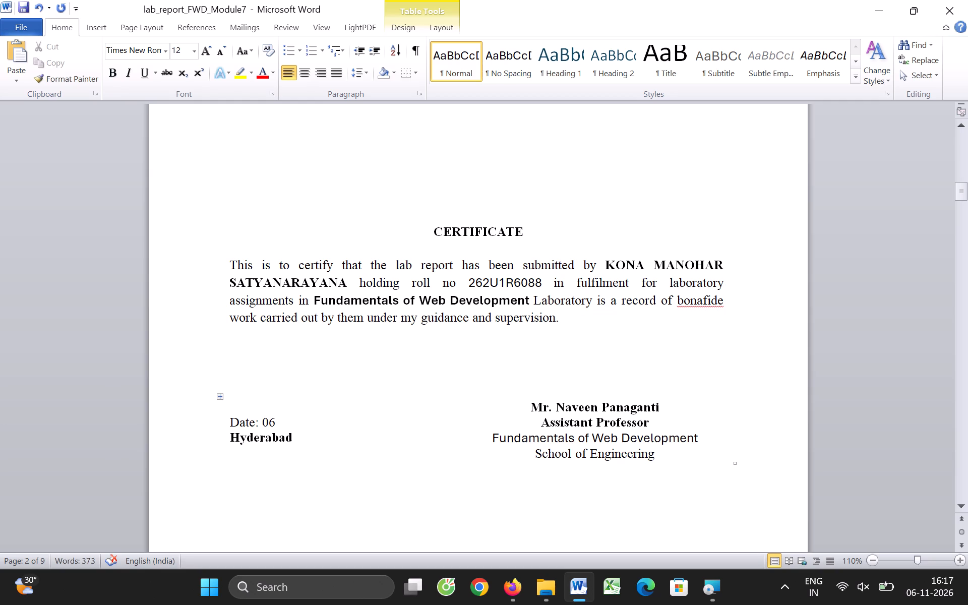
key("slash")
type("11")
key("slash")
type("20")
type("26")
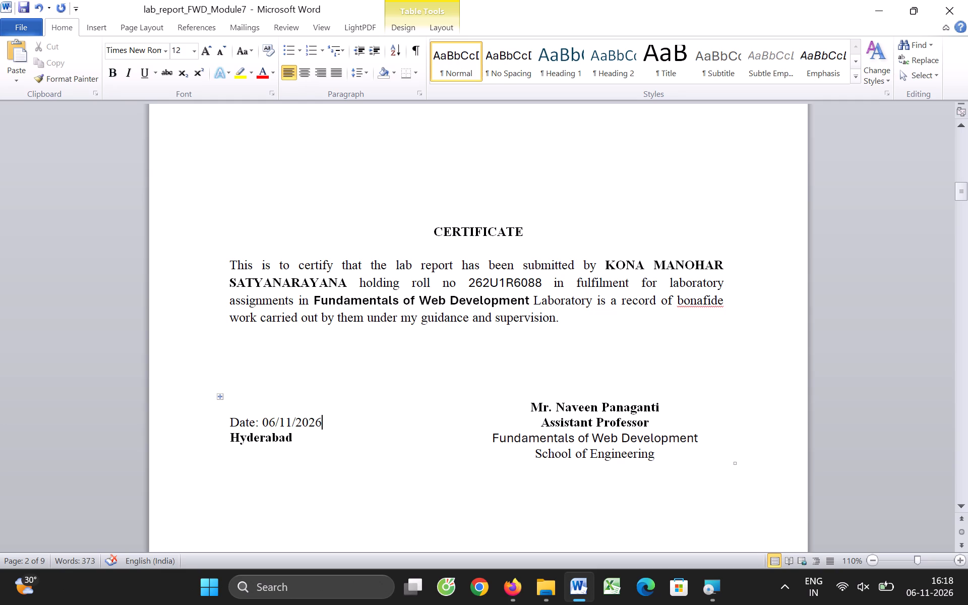
Look through the report's output images and code sections for both experiments.
scroll(376, 416, "down", 4)
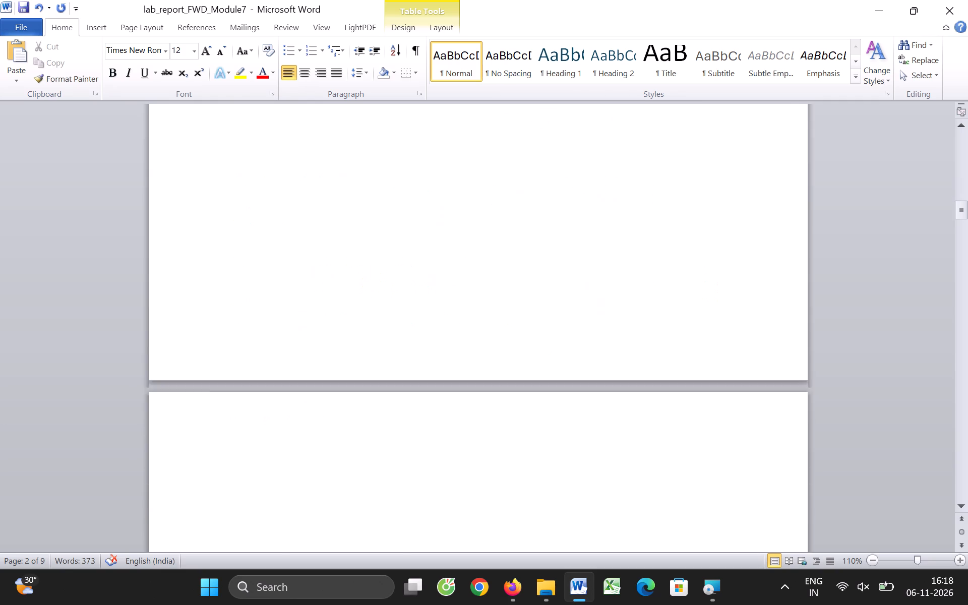
scroll(376, 416, "down", 3)
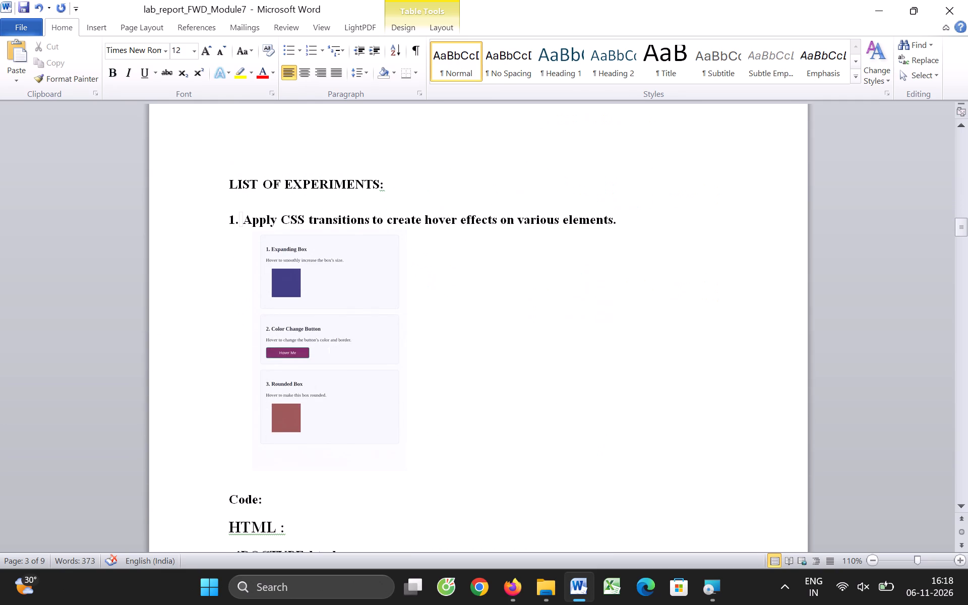
scroll(376, 416, "down", 1)
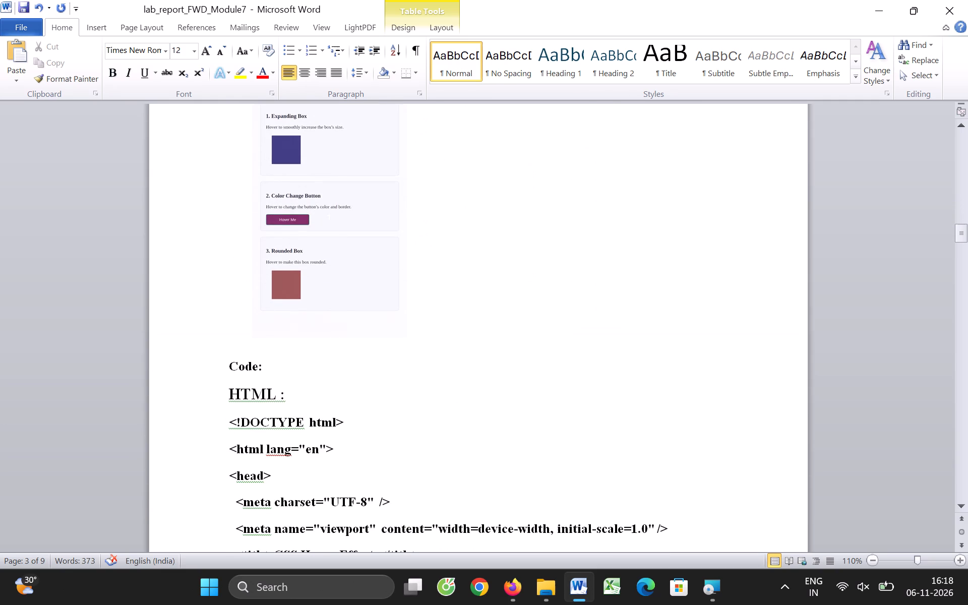
scroll(376, 416, "down", 16)
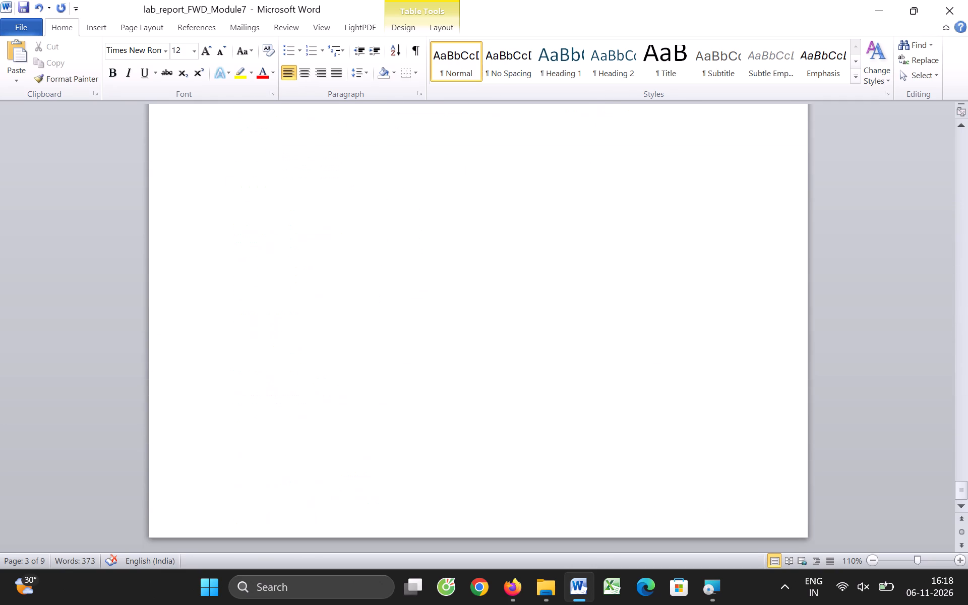
scroll(376, 416, "up", 1)
scroll(376, 416, "down", 1)
scroll(376, 416, "up", 1)
scroll(376, 416, "down", 3)
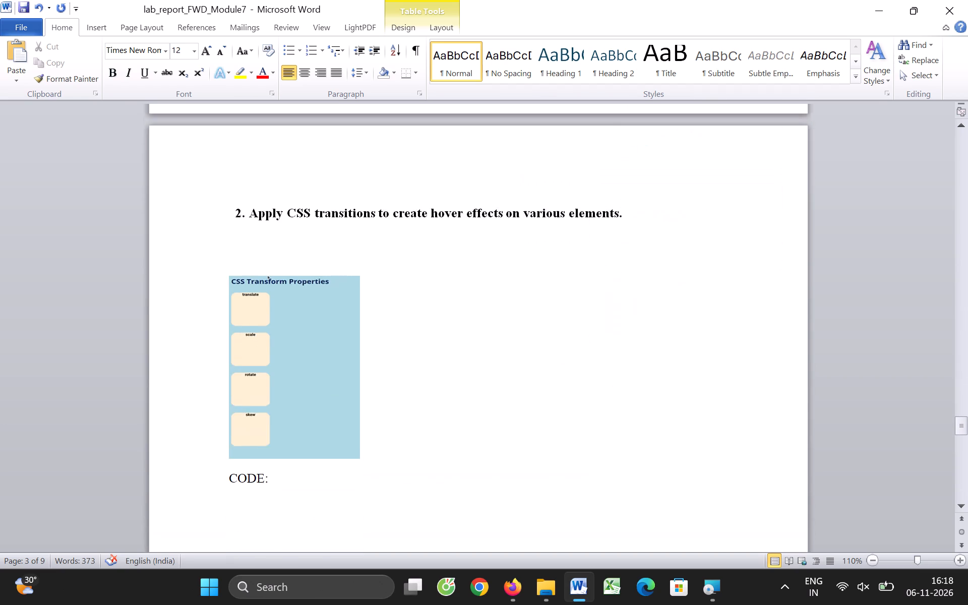
scroll(376, 416, "down", 1)
scroll(331, 386, "up", 5)
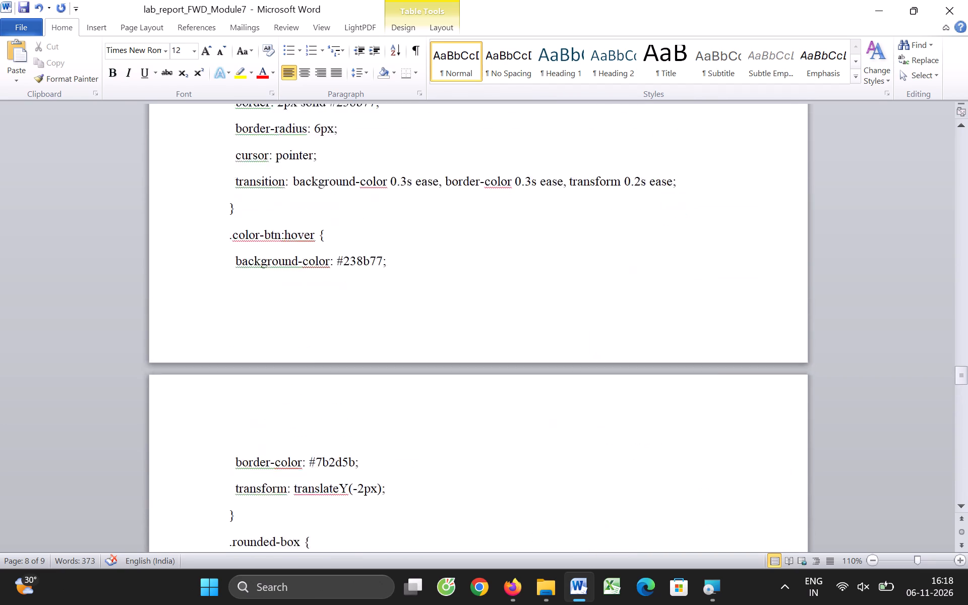
scroll(331, 386, "up", 7)
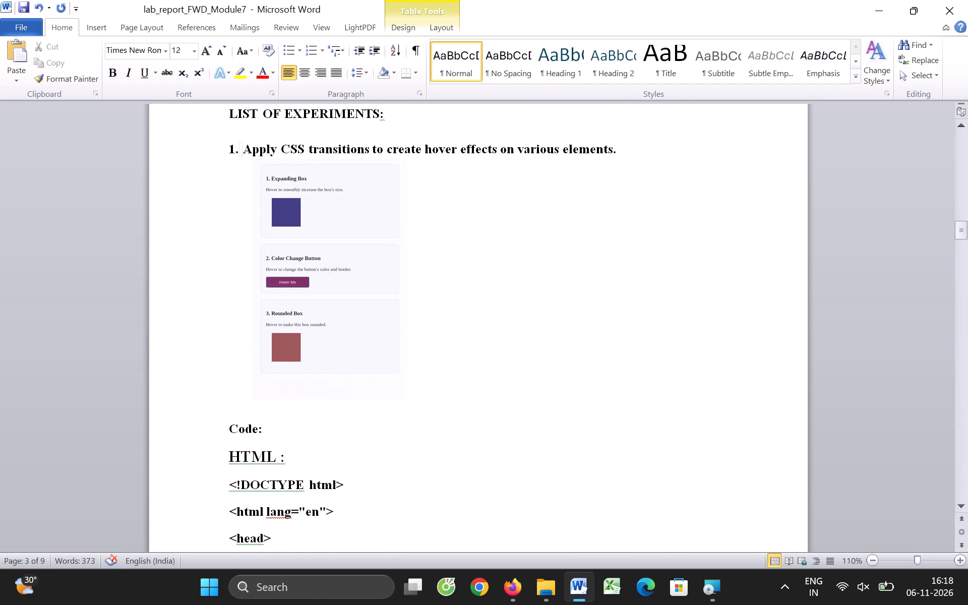
Set the font size of the "CODE:" label below the CSS Transform Properties image to 14.
scroll(274, 431, "down", 6)
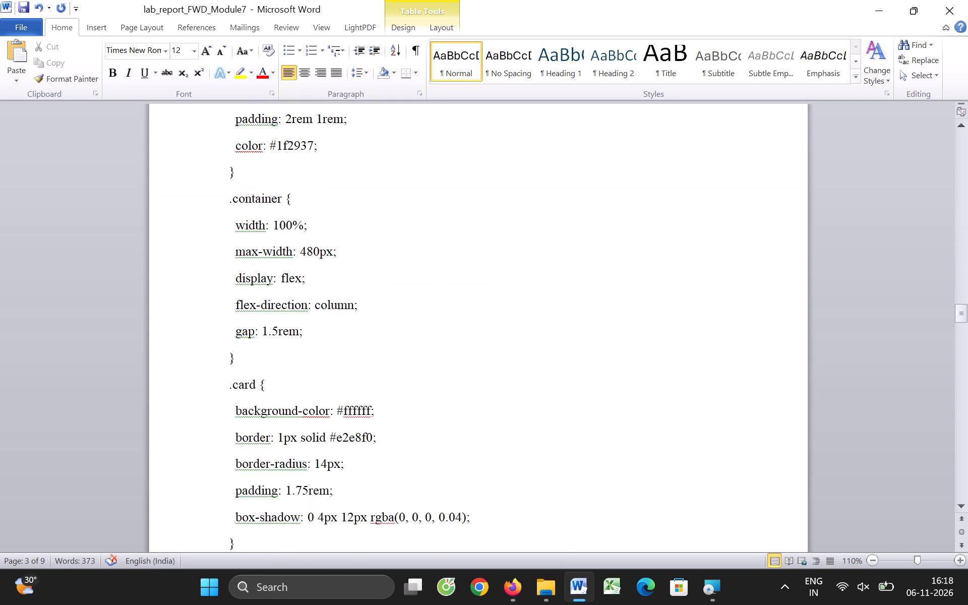
scroll(274, 431, "down", 8)
left_click_drag(274, 431, 268, 431)
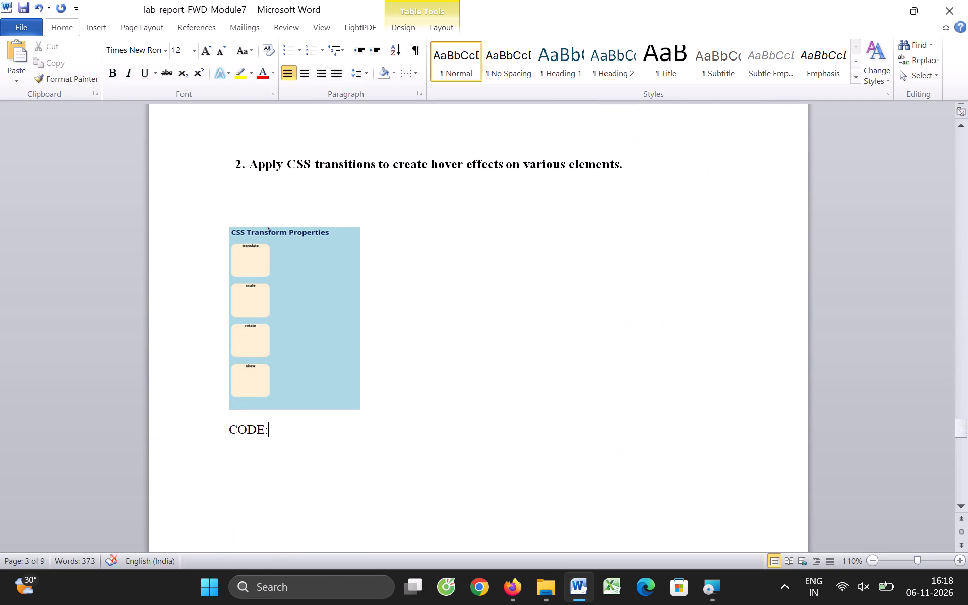
left_click_drag(268, 431, 222, 422)
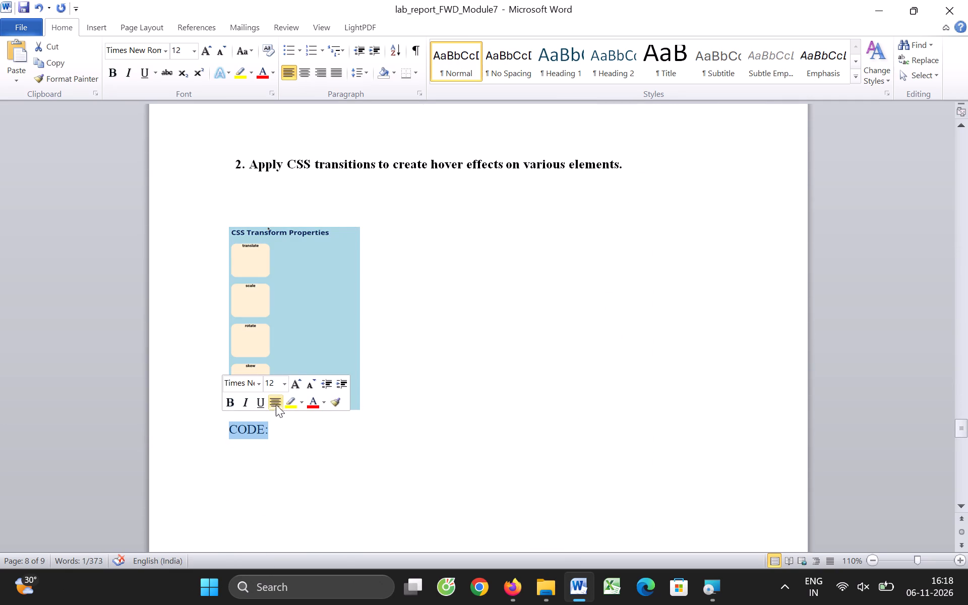
left_click_drag(286, 386, 271, 237)
left_click(271, 237)
left_click(468, 386)
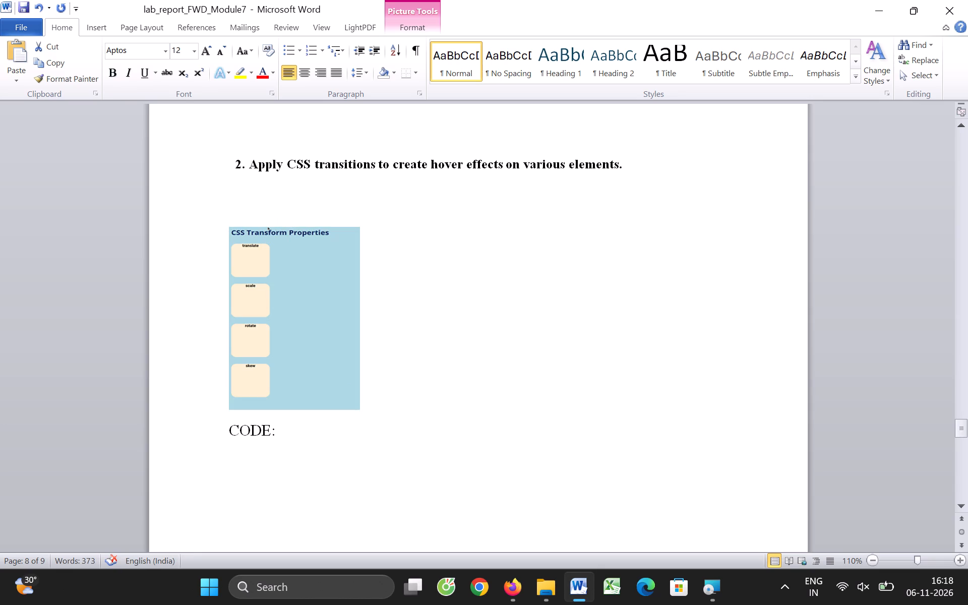
Add an empty line below the "CODE:" label of experiment 2.
left_click(284, 441)
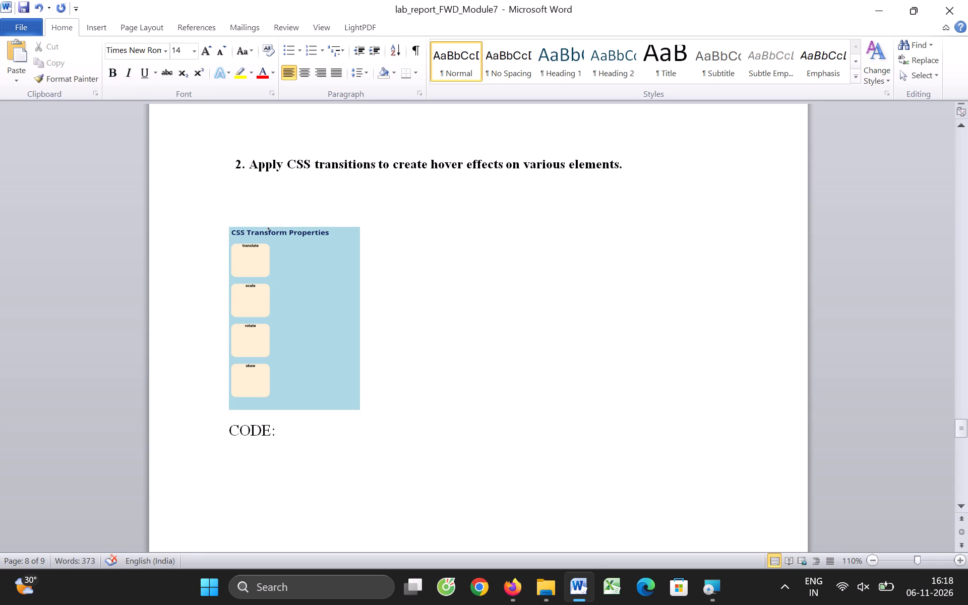
key("Return")
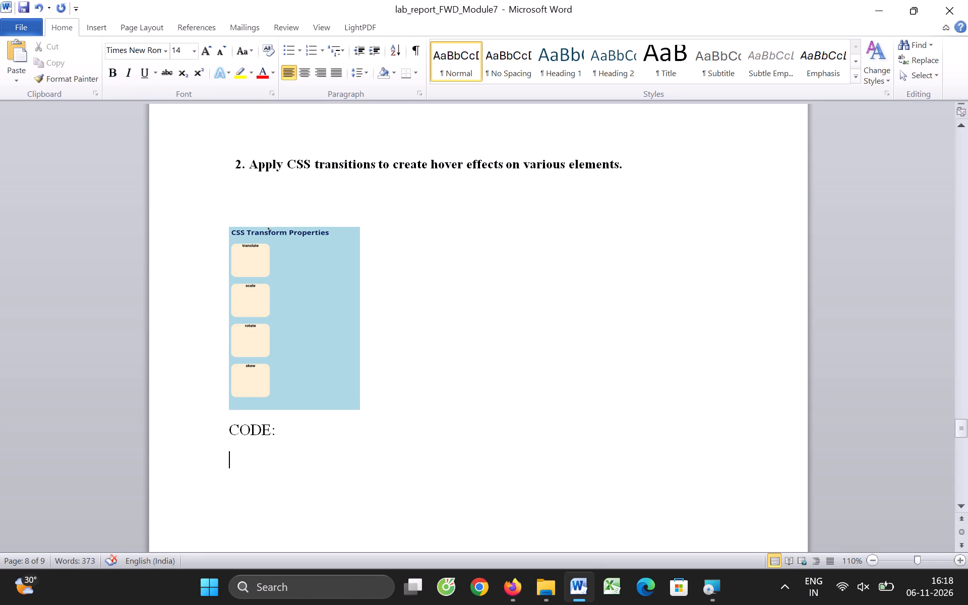
left_click(345, 367)
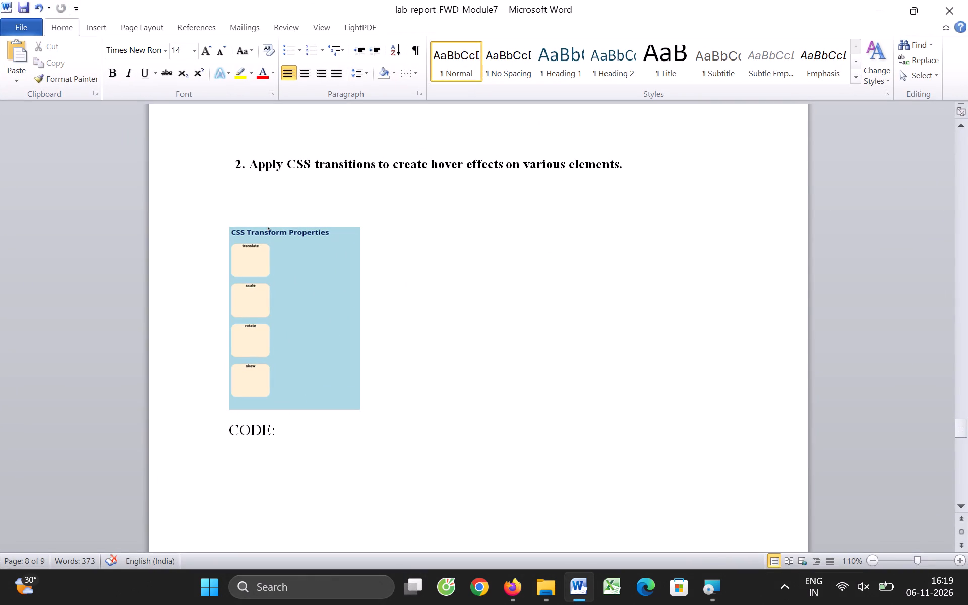
key("Return")
key("super+v")
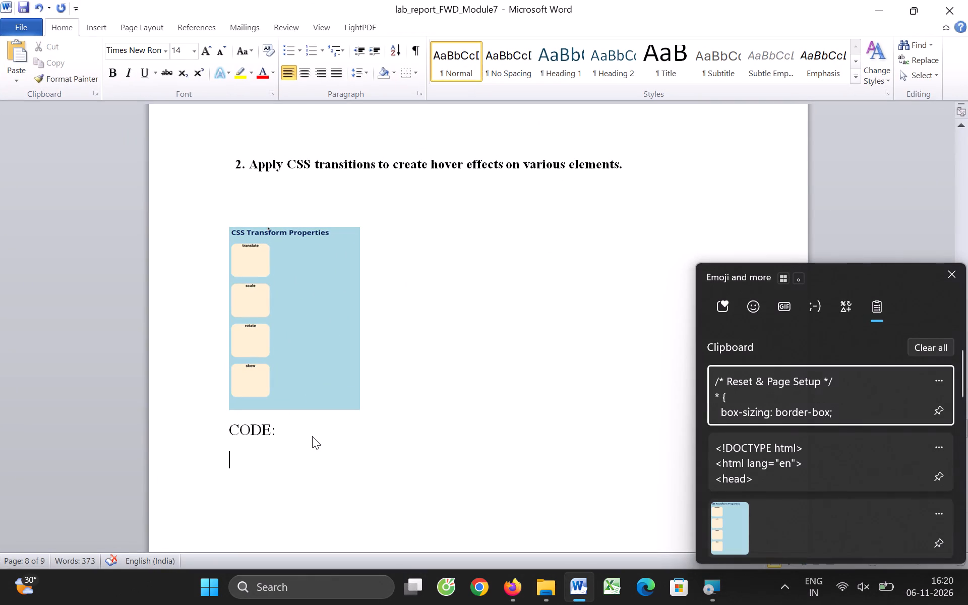
left_click(497, 436)
Copy the "HTML :" heading from experiment 1's code section onto the empty line below experiment 2's "CODE:" label.
scroll(497, 436, "up", 7)
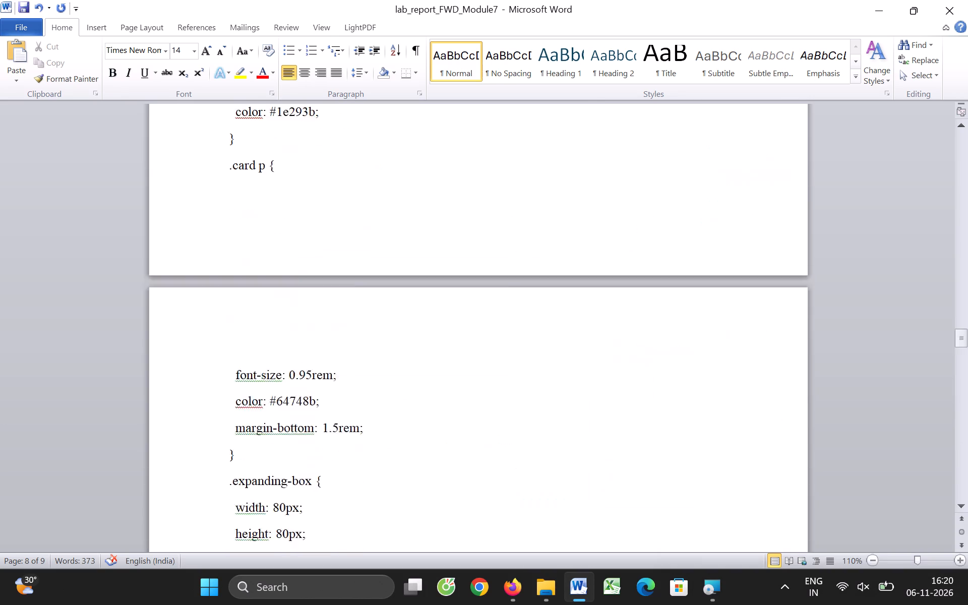
scroll(497, 436, "up", 3)
scroll(497, 436, "down", 1)
scroll(497, 436, "up", 1)
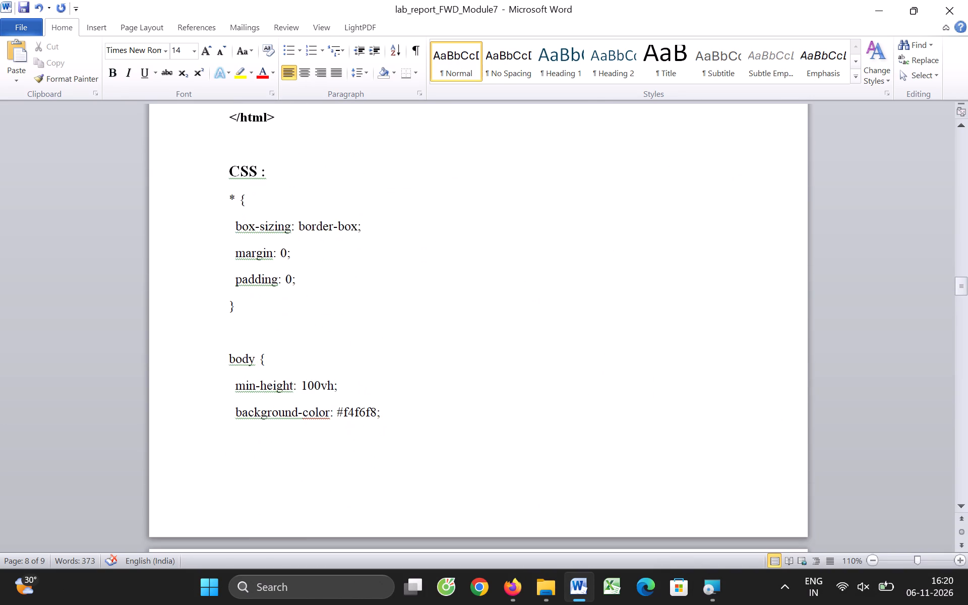
scroll(497, 436, "up", 1)
scroll(497, 436, "down", 1)
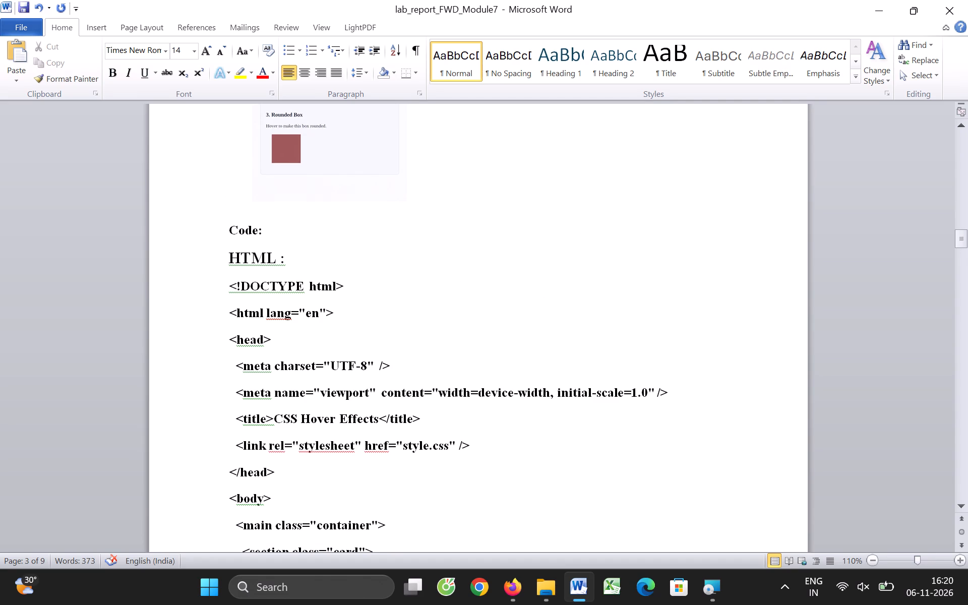
left_click_drag(294, 254, 224, 252)
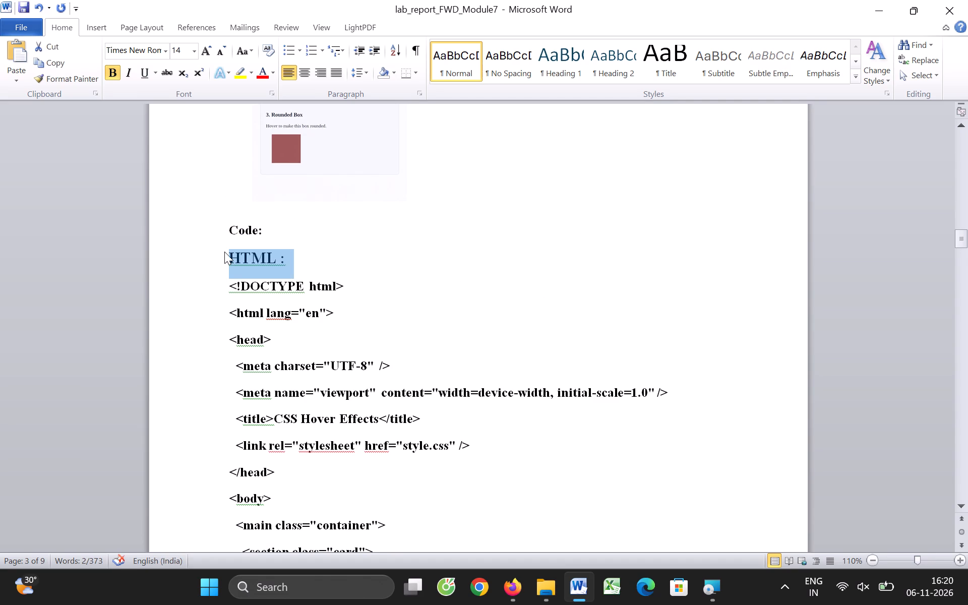
key("ctrl+c")
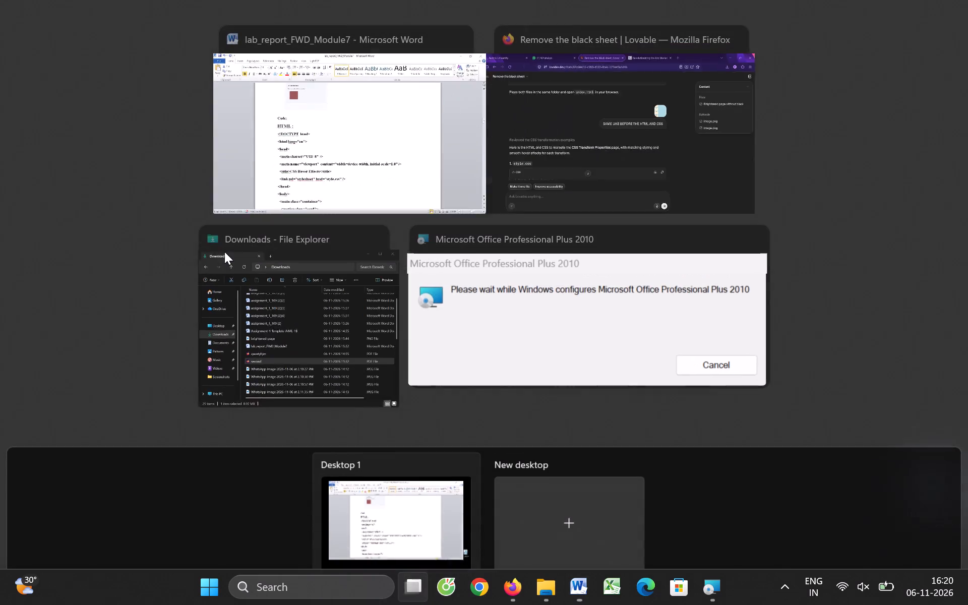
left_click(276, 153)
scroll(276, 153, "down", 2)
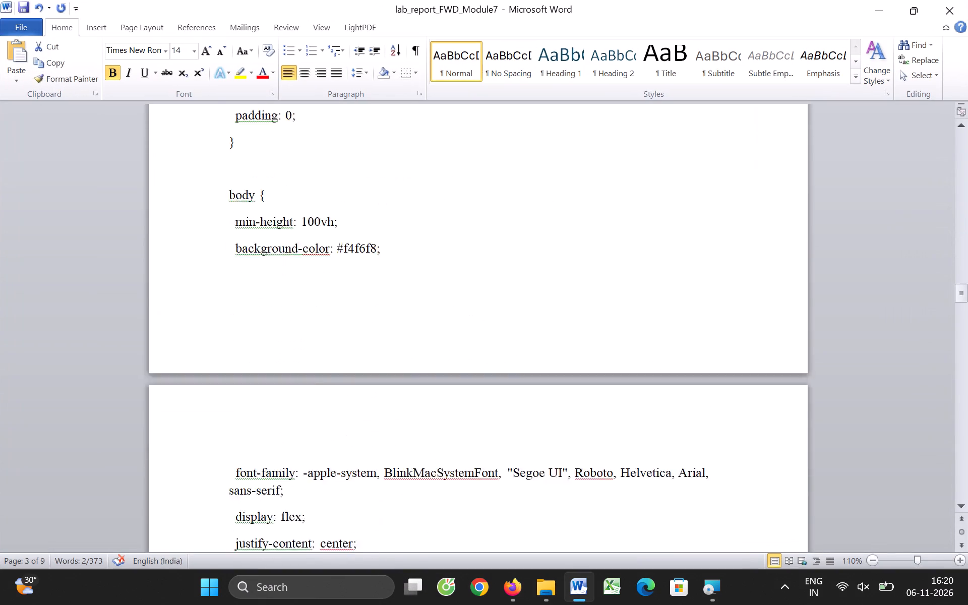
scroll(276, 153, "down", 5)
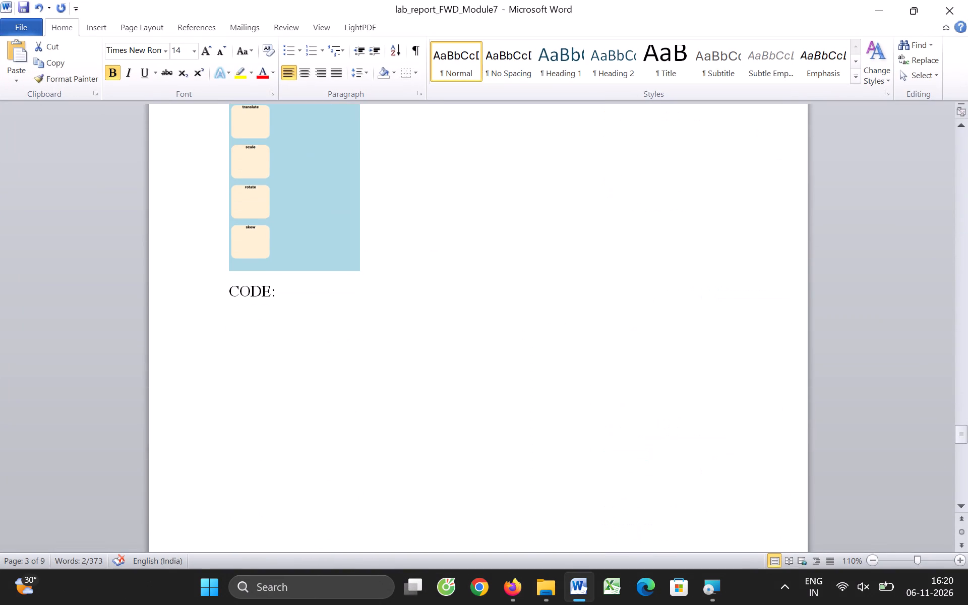
scroll(276, 153, "down", 2)
scroll(276, 153, "up", 1)
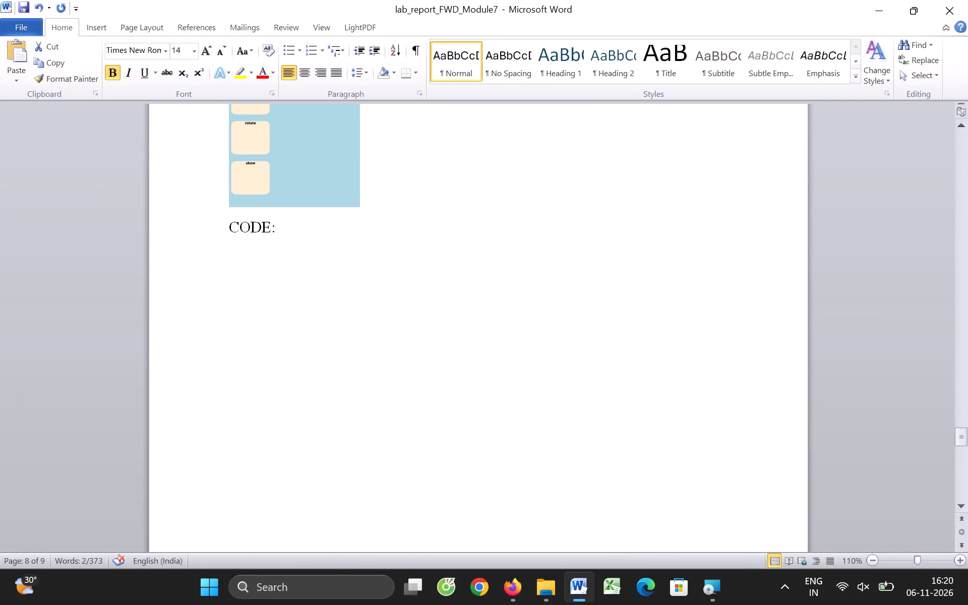
left_click(287, 249)
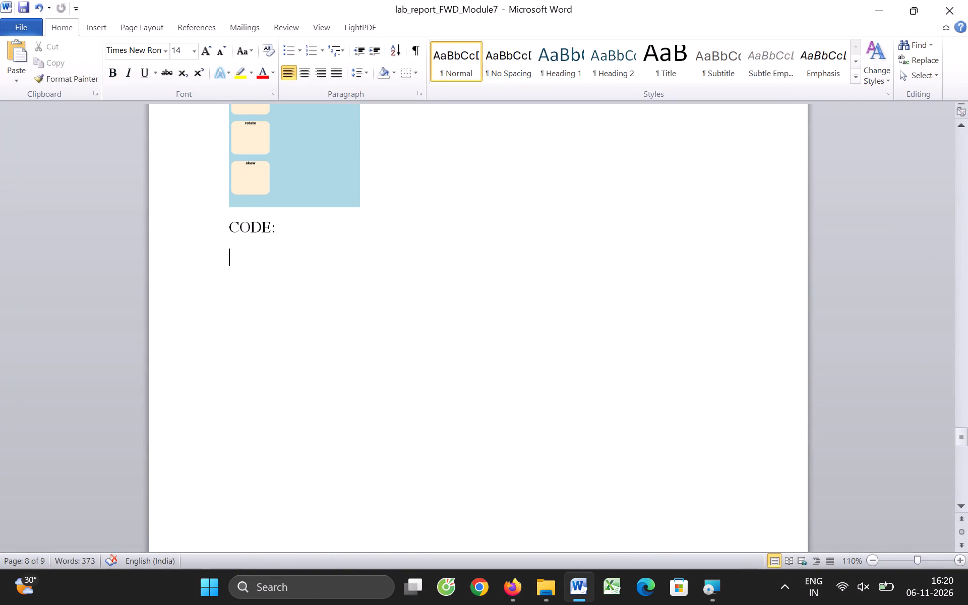
key("ctrl+v")
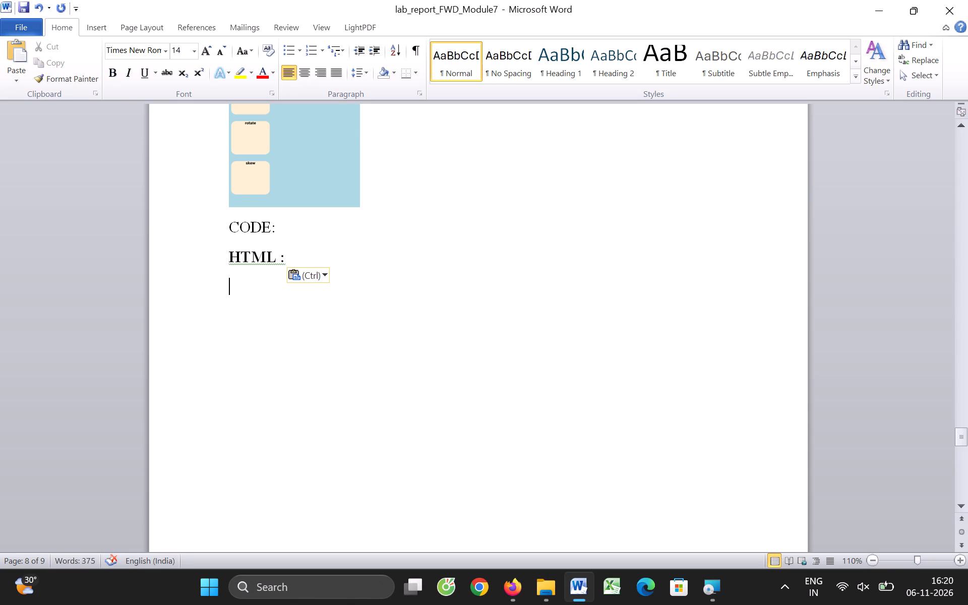
Paste the copied index.html code from the clipboard history on the empty line below experiment 2's "HTML :" heading.
left_click(290, 317)
left_click(230, 291)
key("super+v")
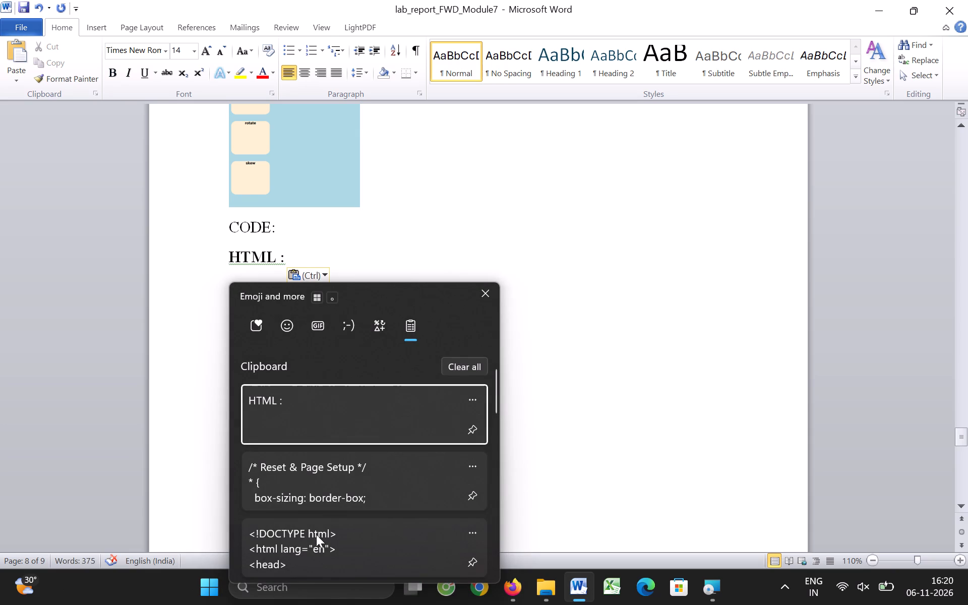
left_click(317, 536)
key("ctrl+v")
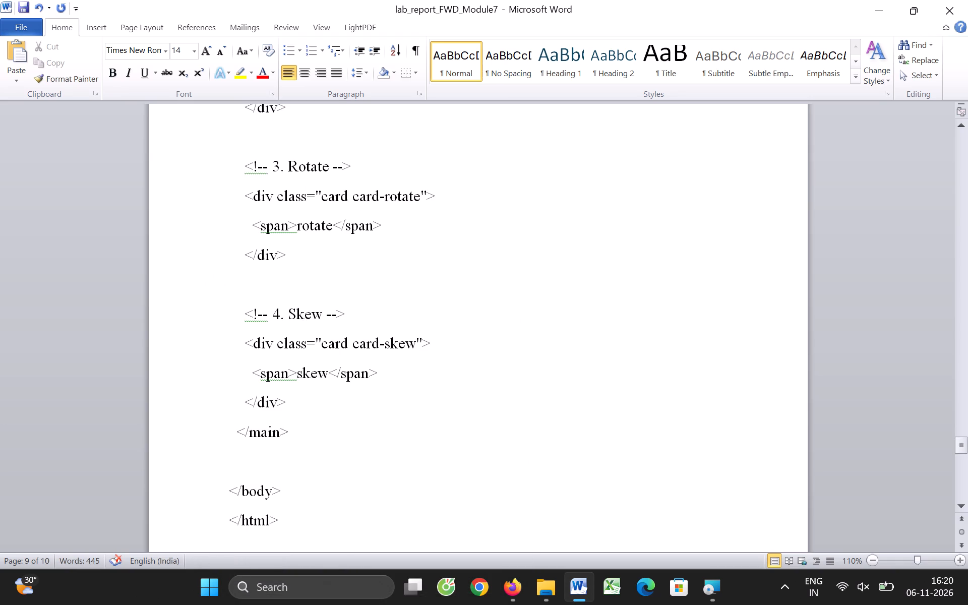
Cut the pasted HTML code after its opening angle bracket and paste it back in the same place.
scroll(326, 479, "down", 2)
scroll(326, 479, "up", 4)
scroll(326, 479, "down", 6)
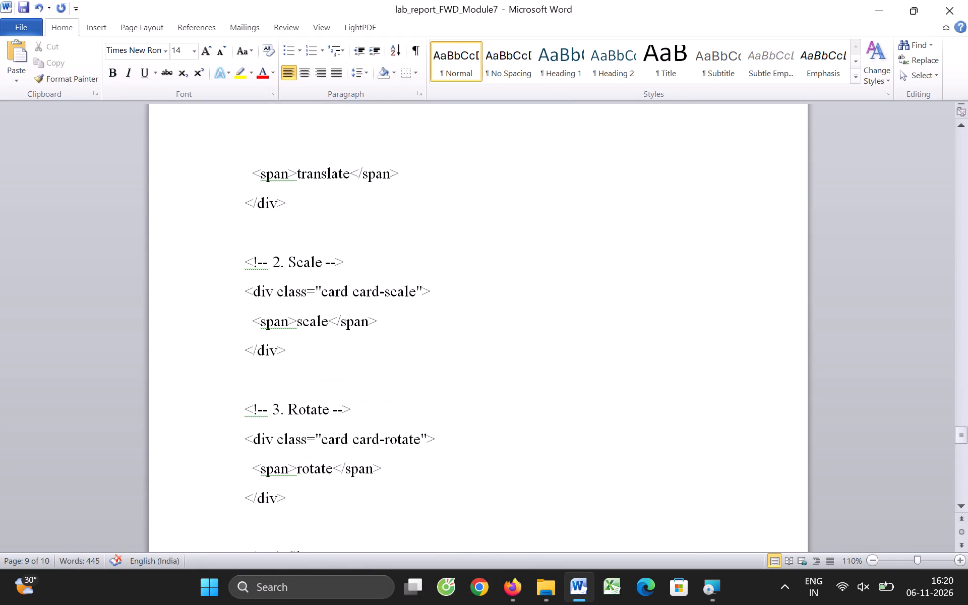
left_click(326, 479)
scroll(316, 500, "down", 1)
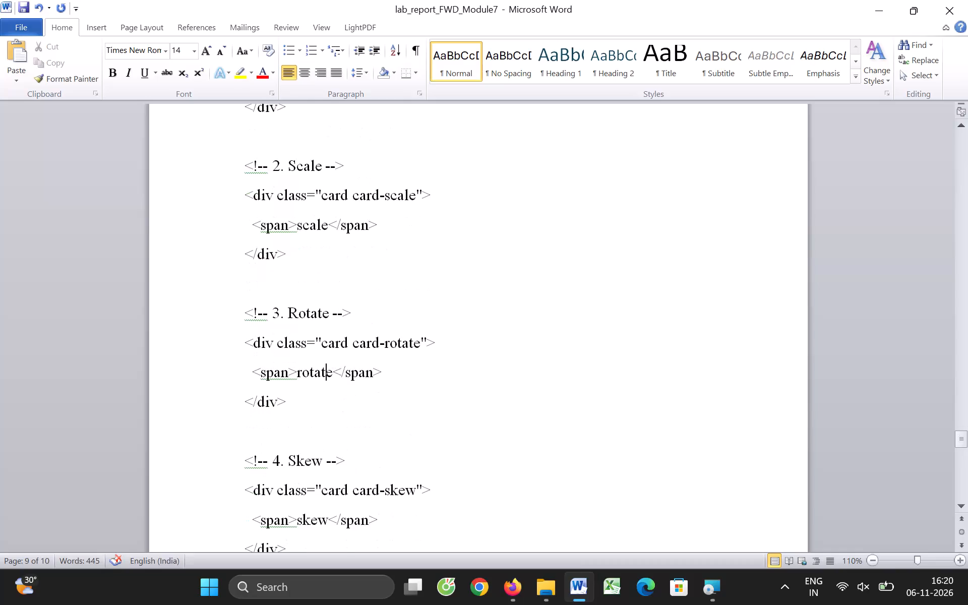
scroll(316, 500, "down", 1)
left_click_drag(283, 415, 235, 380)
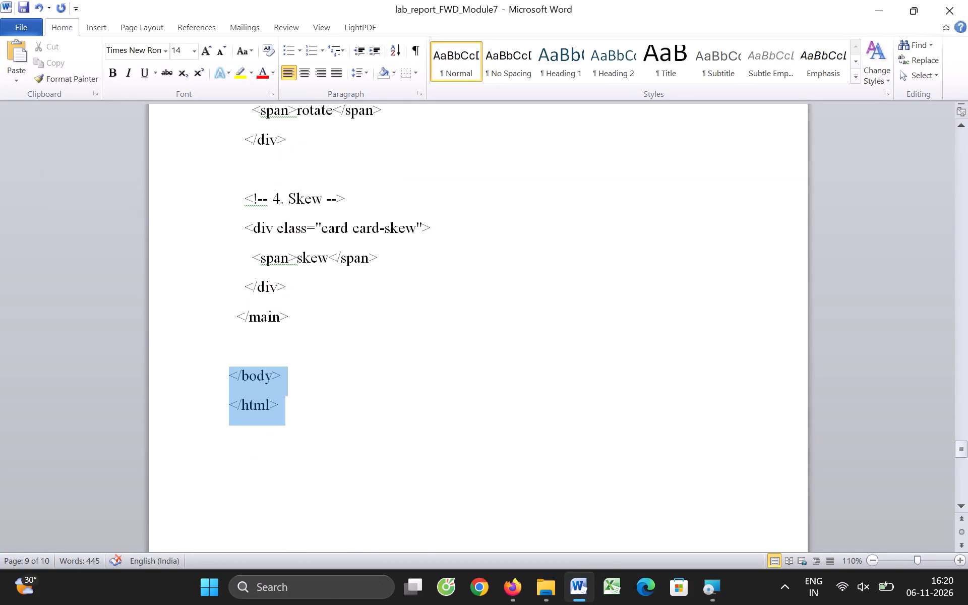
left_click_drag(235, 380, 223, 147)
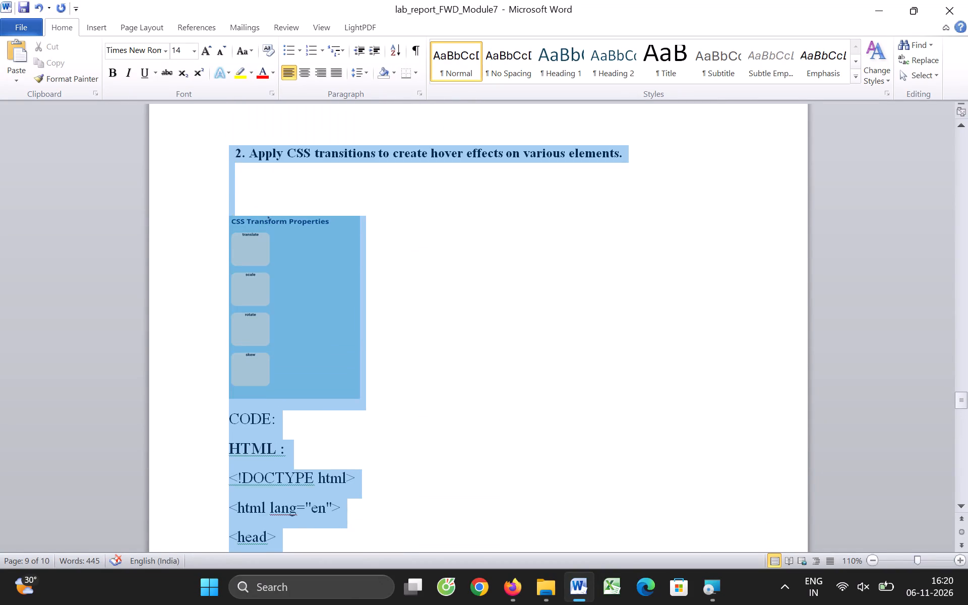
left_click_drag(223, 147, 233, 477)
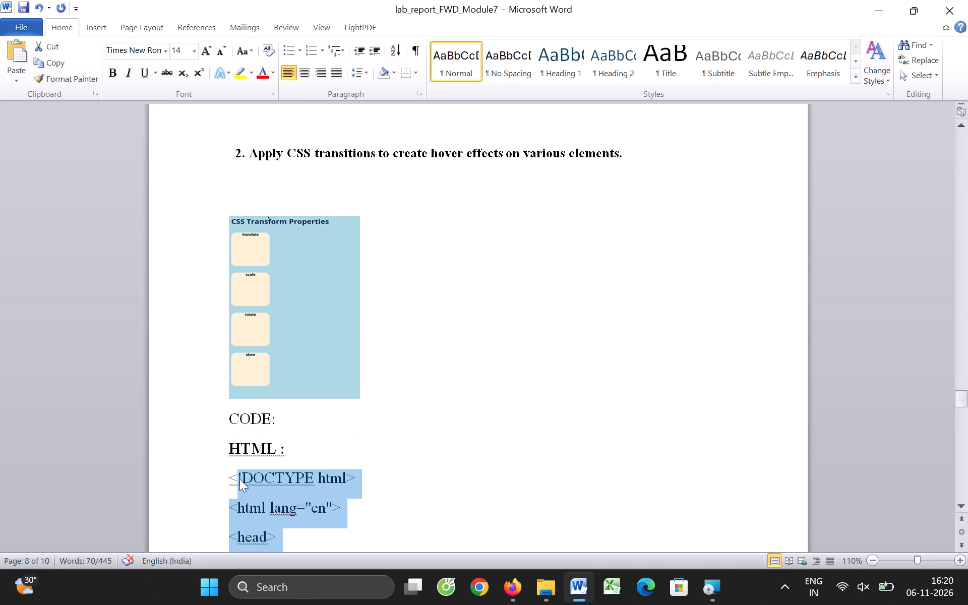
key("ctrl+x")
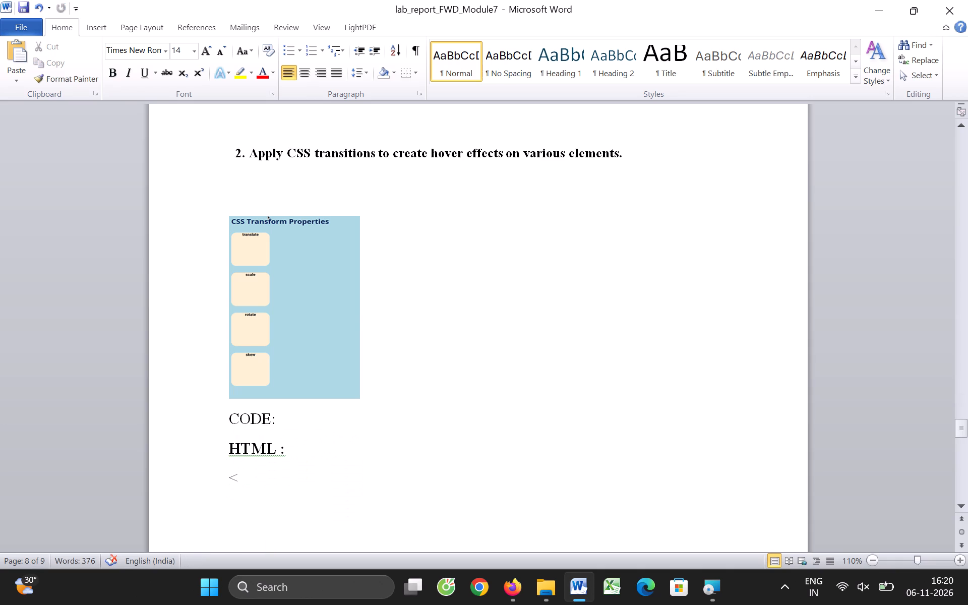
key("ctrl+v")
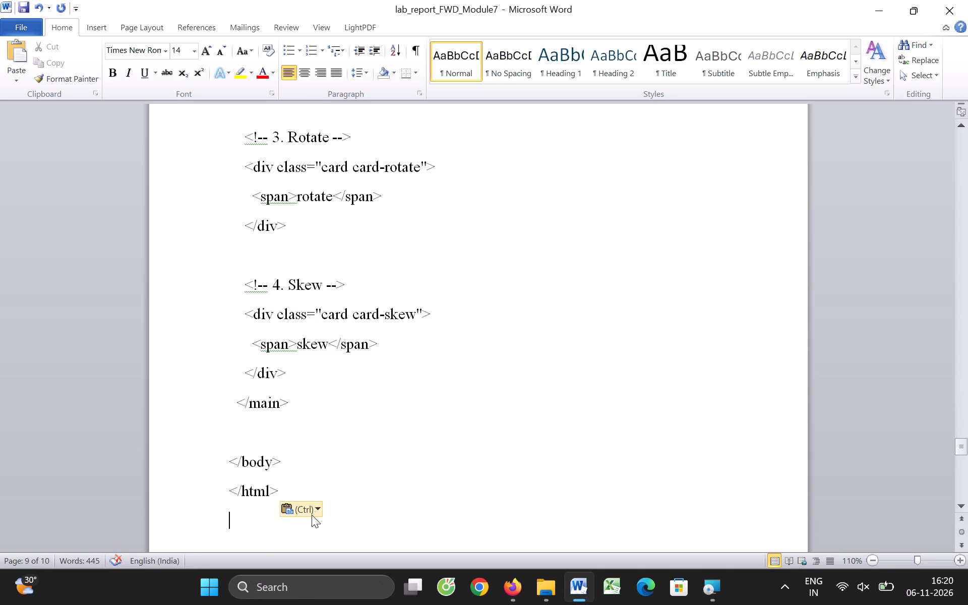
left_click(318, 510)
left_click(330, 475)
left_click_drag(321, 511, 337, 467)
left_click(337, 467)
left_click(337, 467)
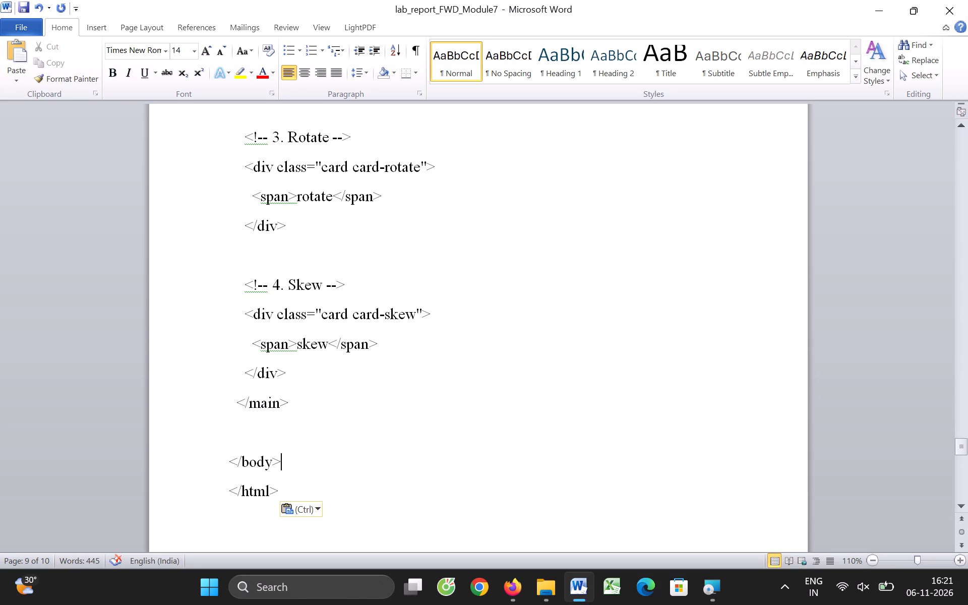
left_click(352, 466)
Add a "CSS:" label two lines below the closing </html> tag of experiment 2's code.
scroll(352, 466, "down", 1)
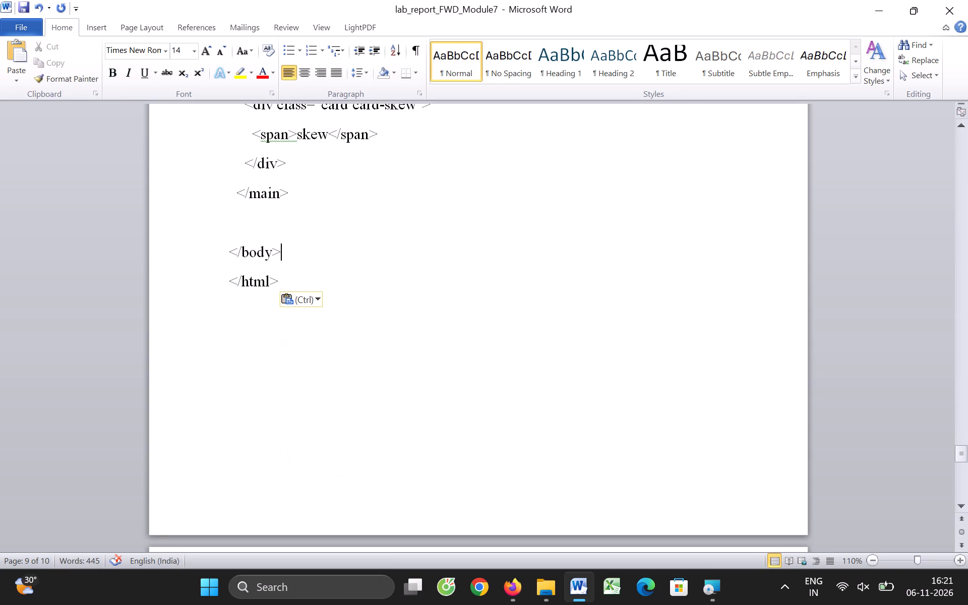
left_click(351, 325)
left_click(351, 295)
key("Return")
key("Return")
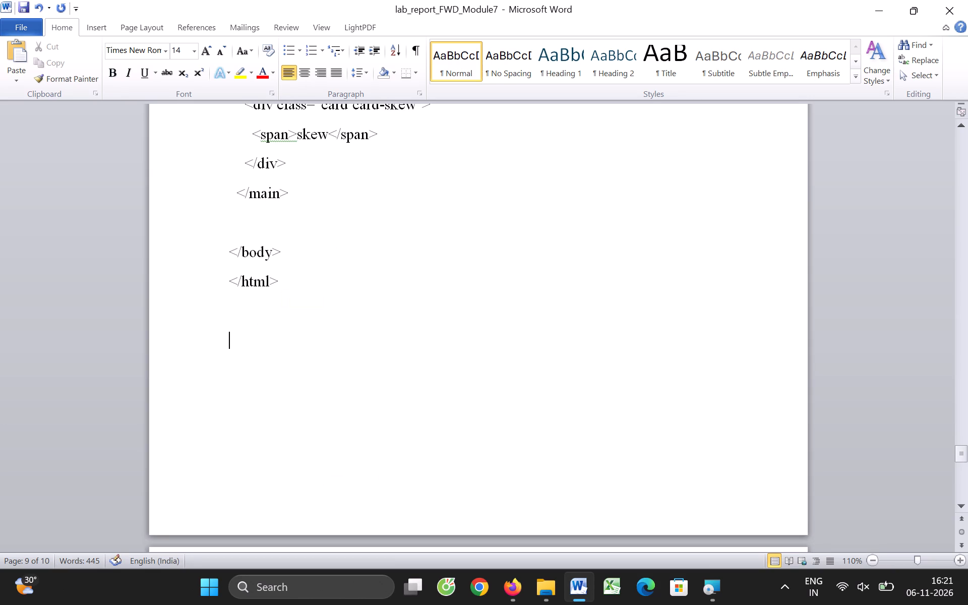
key("BackSpace")
key("BackSpace")
key("Return")
key("Return")
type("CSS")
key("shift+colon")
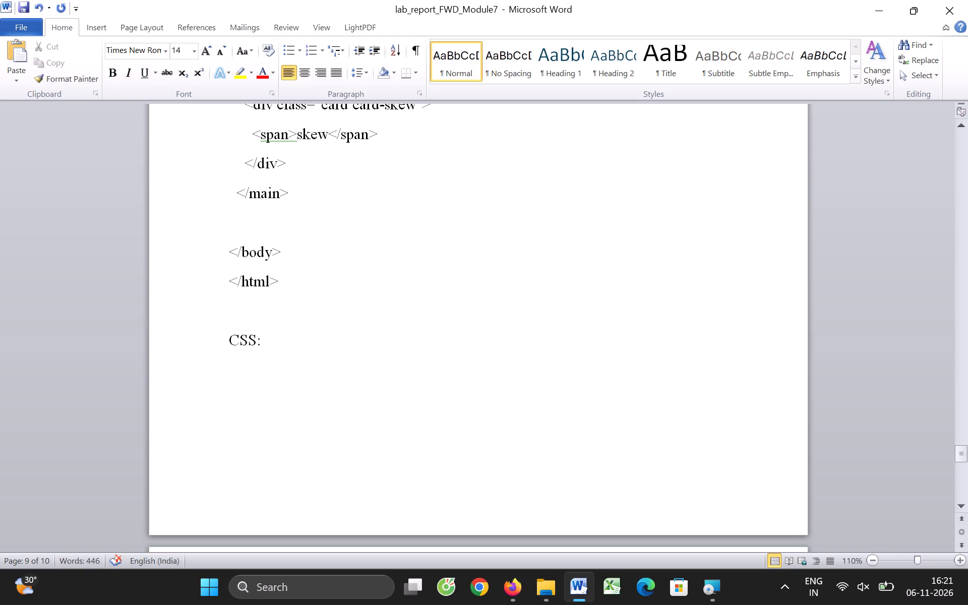
Format the label at size 14 as "CSS :" with a space before the colon, and start a new line below it.
left_click_drag(295, 347, 219, 344)
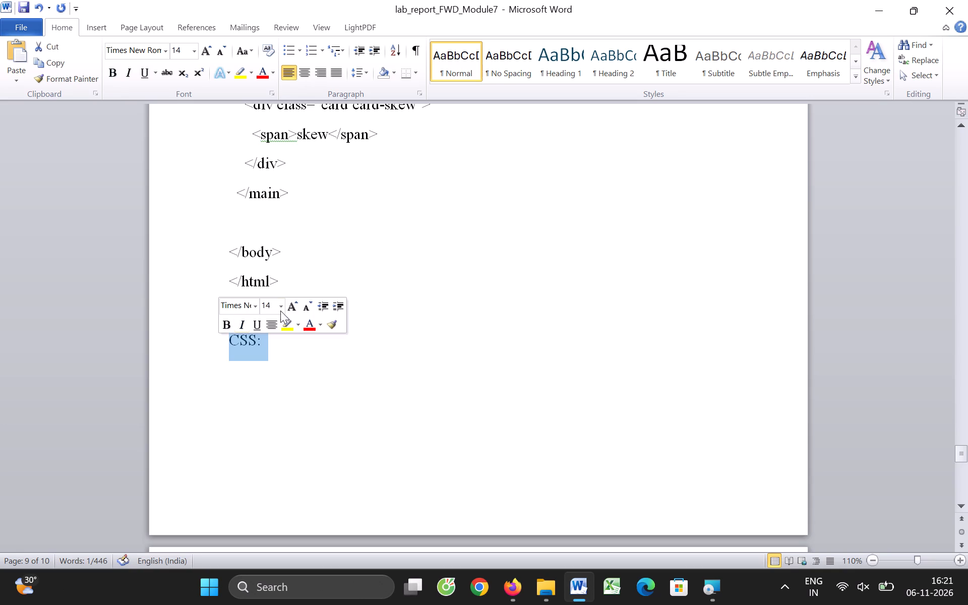
left_click(284, 309)
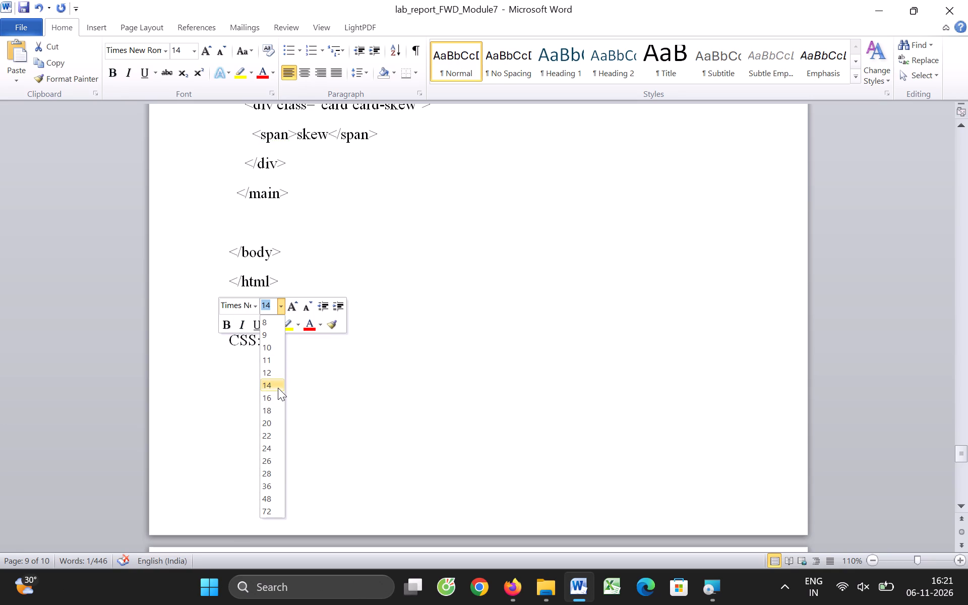
left_click(278, 388)
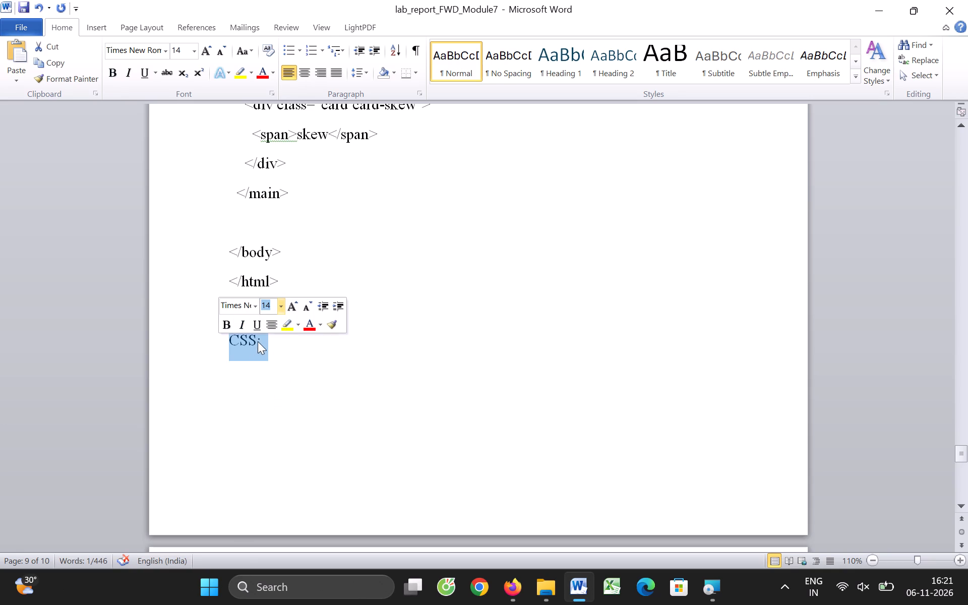
left_click(258, 341)
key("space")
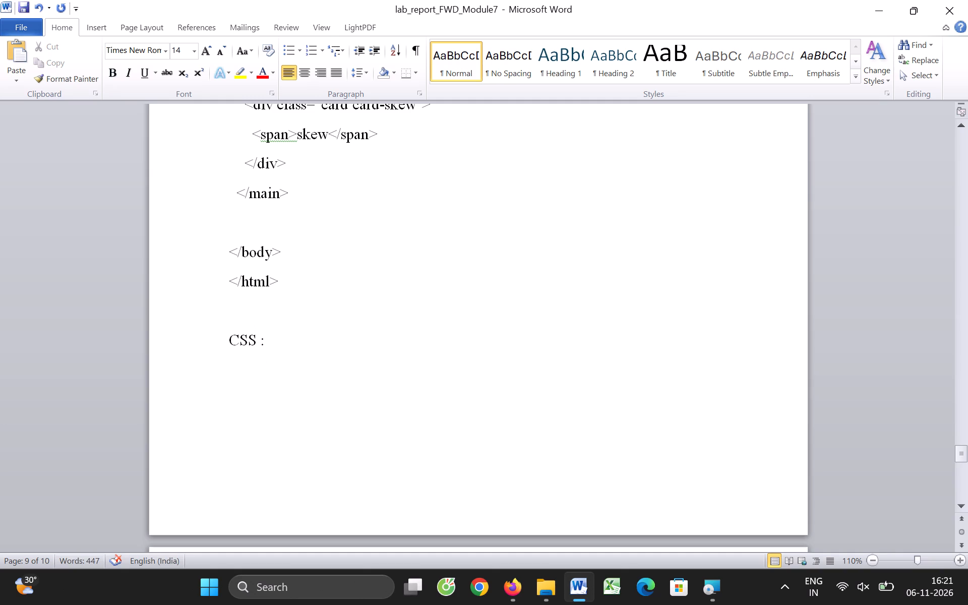
left_click(270, 349)
key("Return")
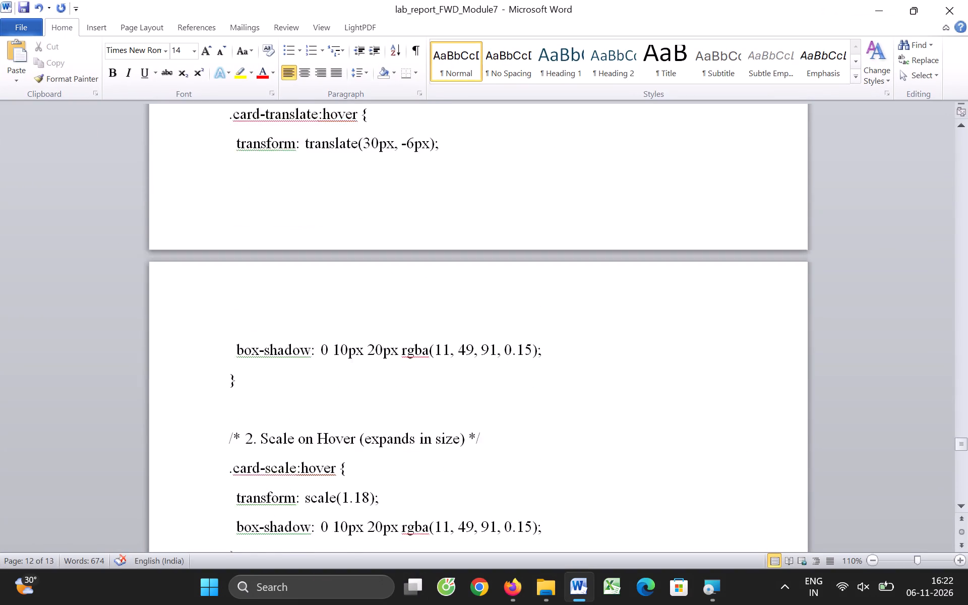
scroll(287, 256, "up", 13)
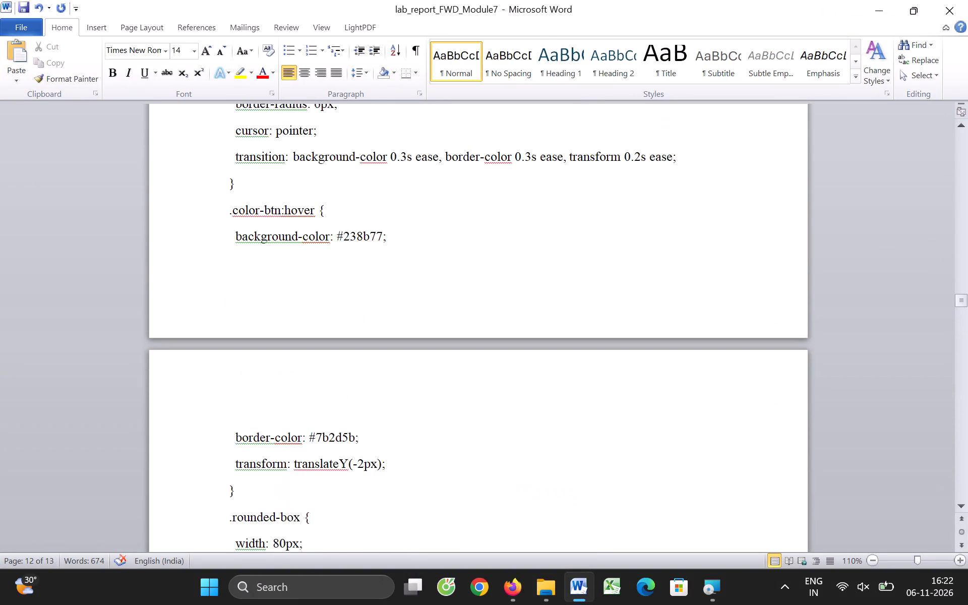
scroll(287, 256, "down", 1)
scroll(287, 256, "up", 1)
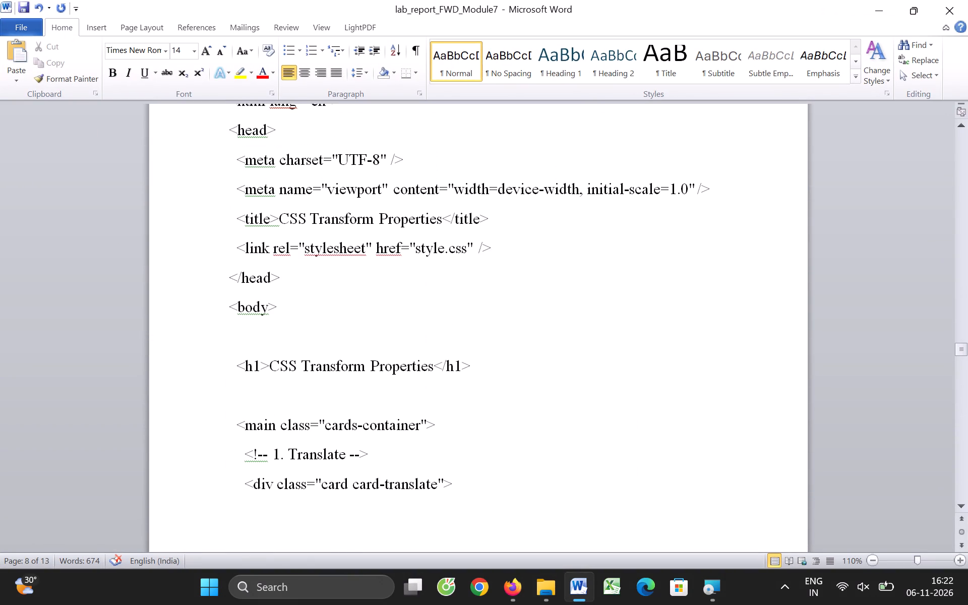
scroll(287, 256, "up", 3)
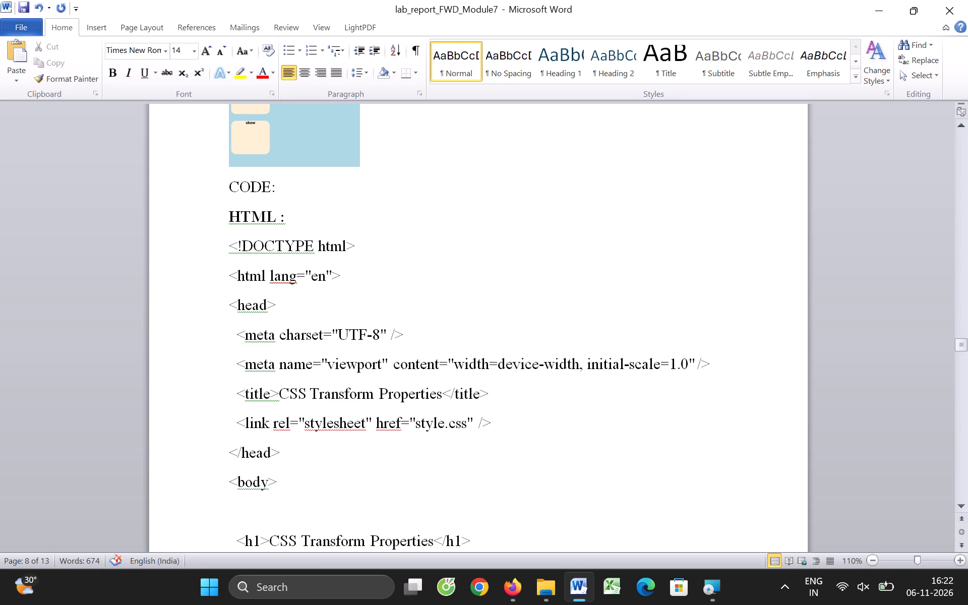
left_click_drag(224, 243, 352, 481)
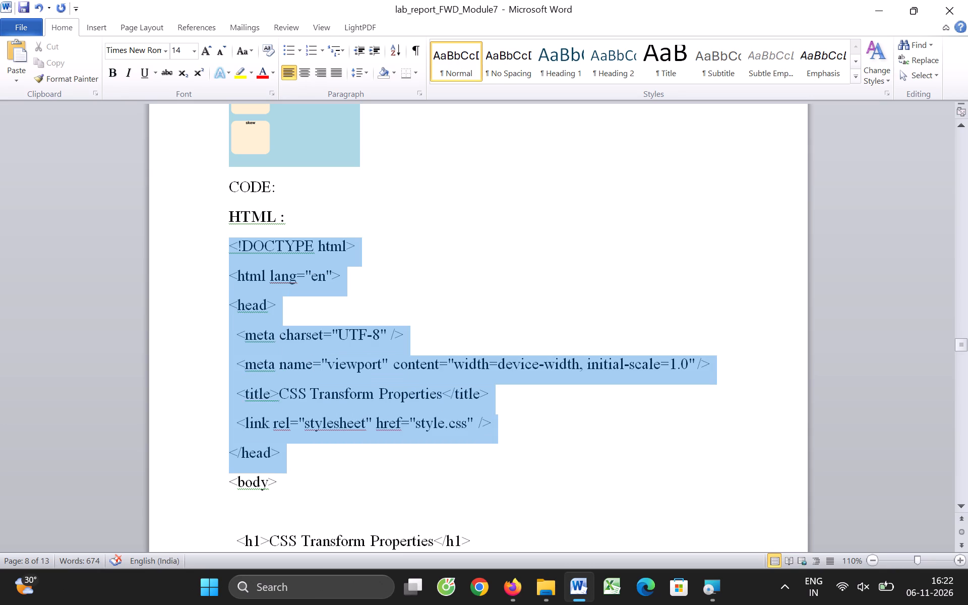
left_click_drag(352, 481, 439, 604)
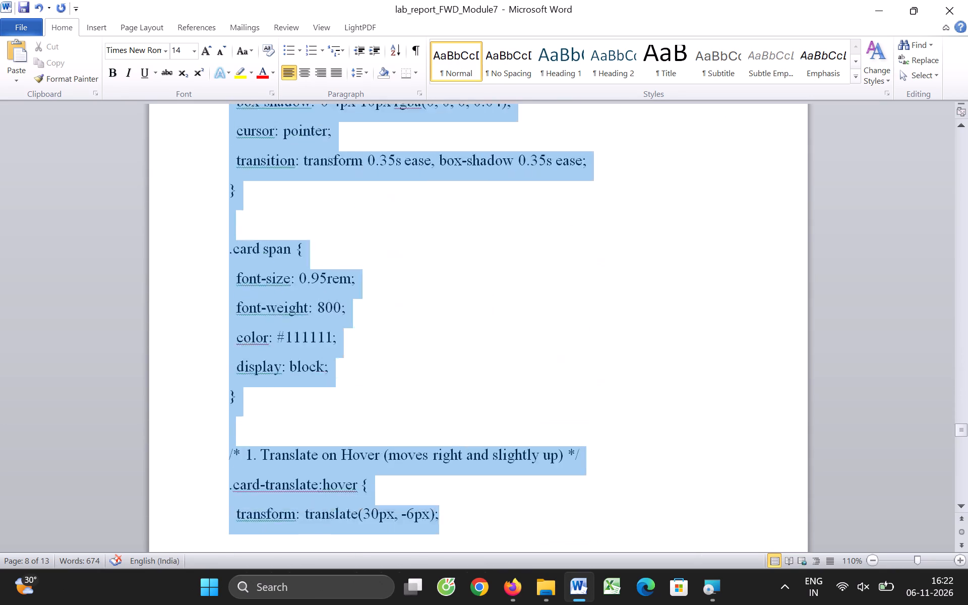
left_click_drag(439, 604, 411, 149)
key("BackSpace")
scroll(411, 149, "up", 1)
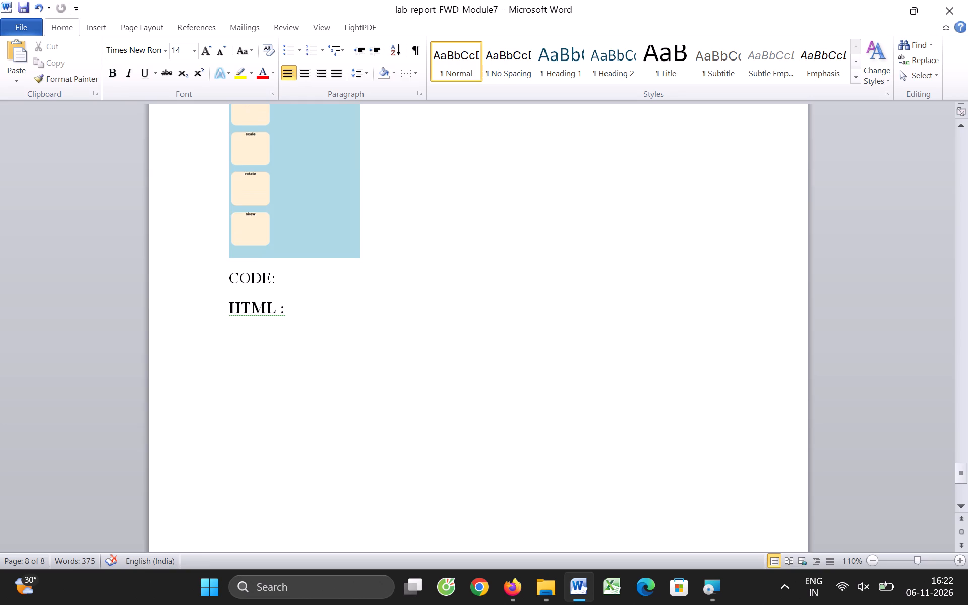
scroll(411, 149, "up", 1)
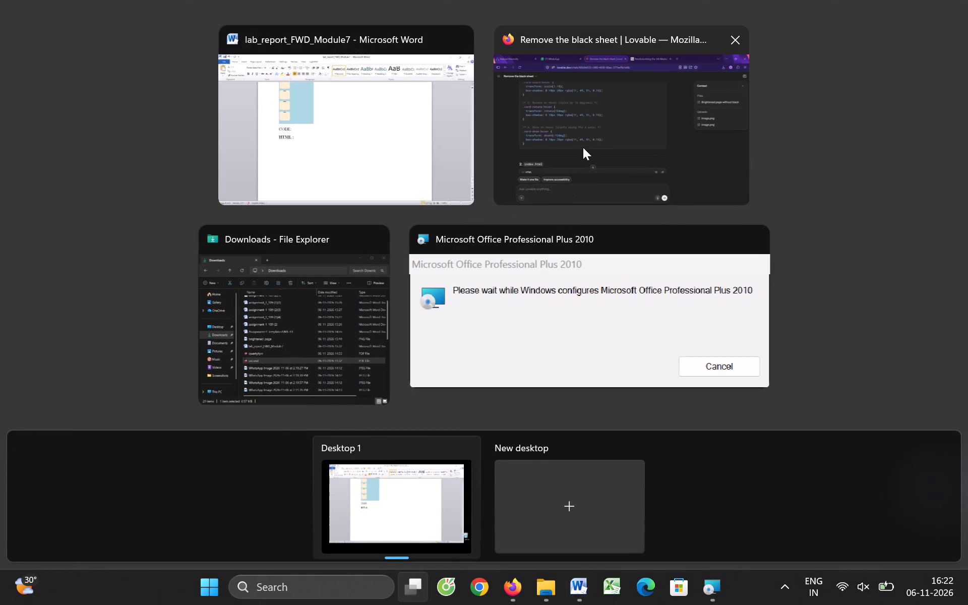
Switch to the NxtWave code playground in Firefox and reset it to its starter code.
left_click(583, 147)
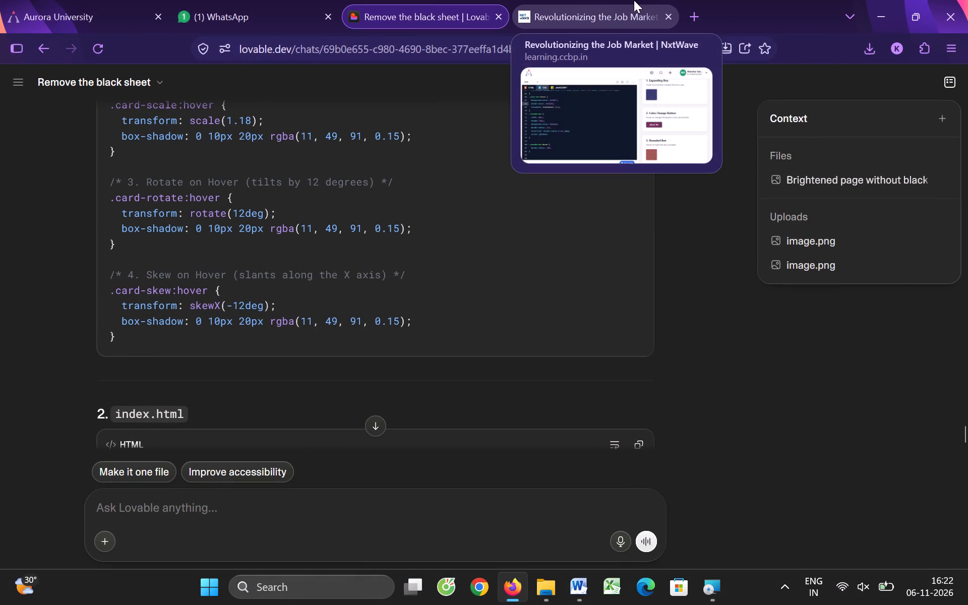
left_click(634, 0)
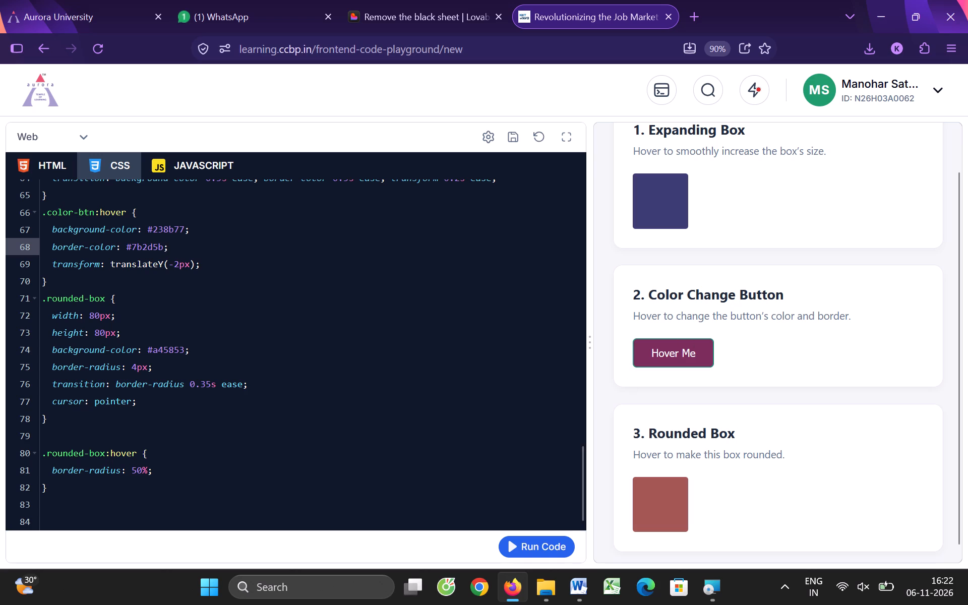
left_click(534, 132)
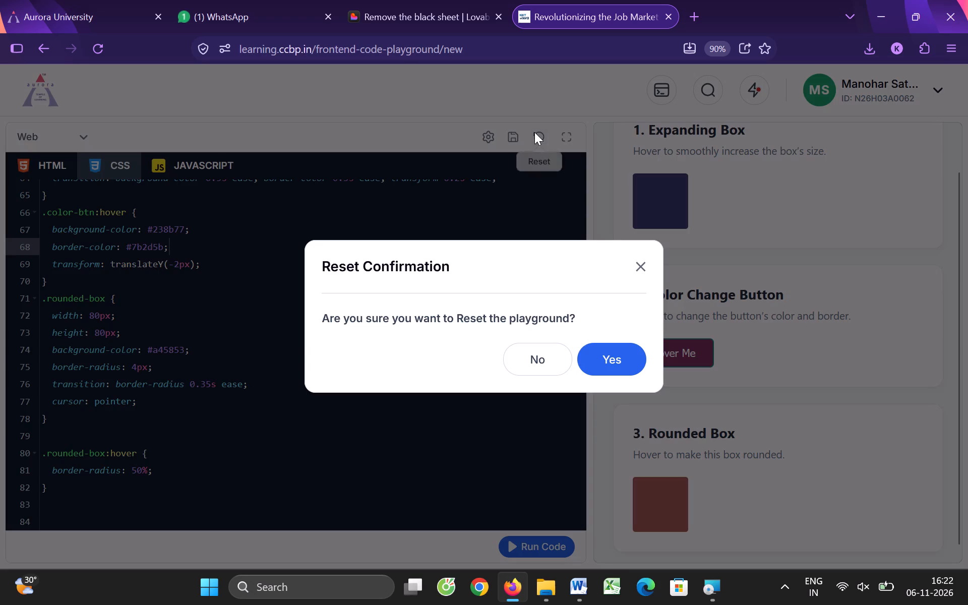
left_click(599, 356)
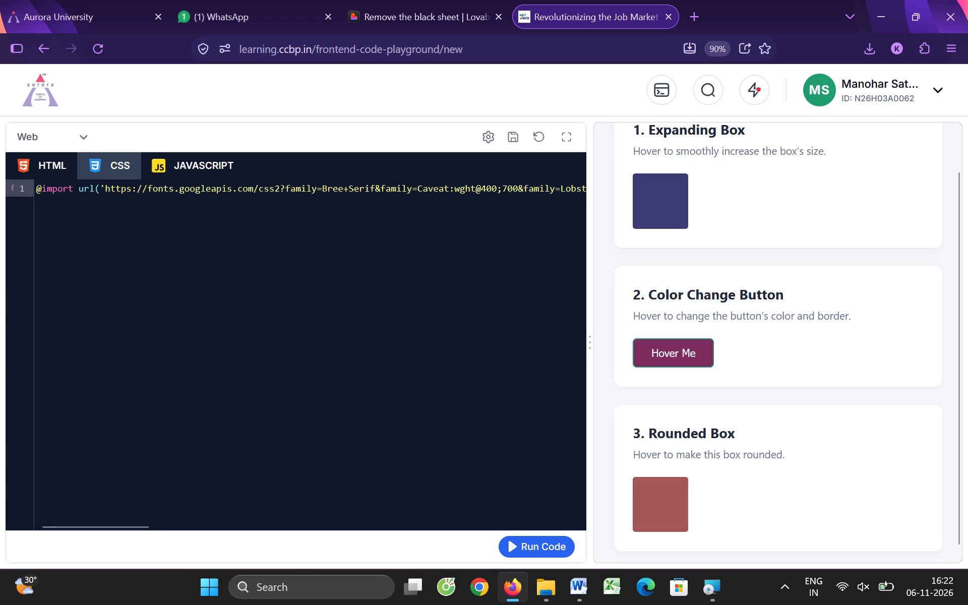
Clear all of the starter code from the playground's HTML editor.
left_click(52, 164)
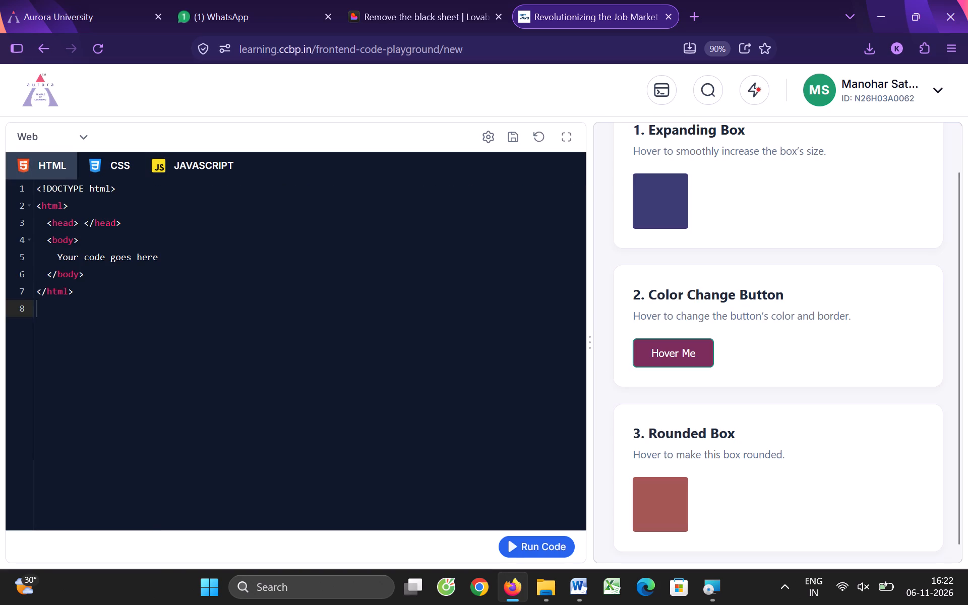
left_click(172, 265)
key("BackSpace")
key("BackSpace")
key("BackSpace")
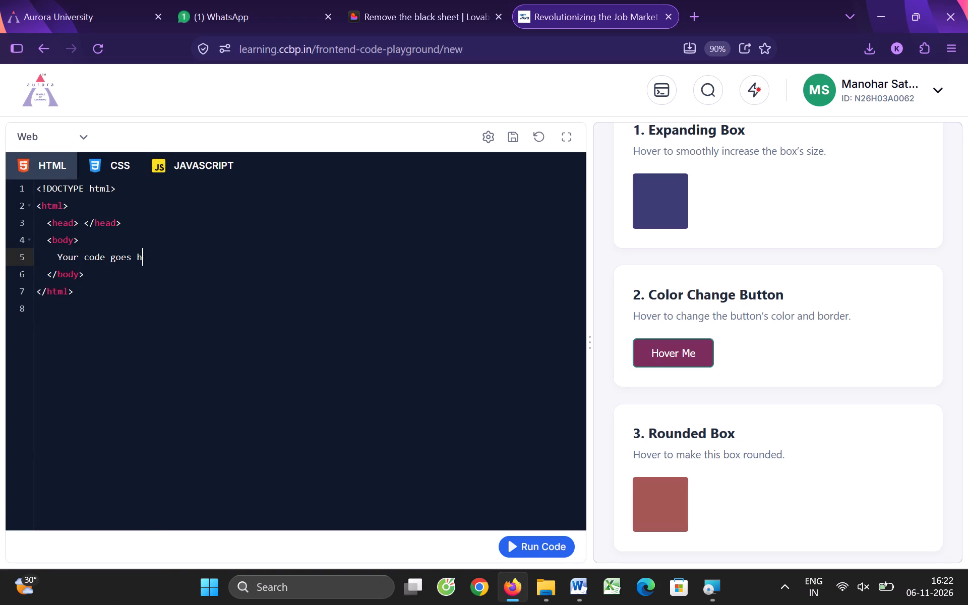
key("BackSpace")
key("BackSpace")
key("BackSpace")
key("BackSpace")
key("BackSpace")
key("BackSpace")
key("BackSpace")
key("BackSpace")
key("BackSpace")
key("BackSpace")
key("BackSpace")
key("BackSpace")
key("BackSpace")
key("BackSpace")
key("BackSpace")
key("BackSpace")
key("BackSpace")
key("BackSpace")
key("BackSpace")
key("BackSpace")
triple_click(172, 265)
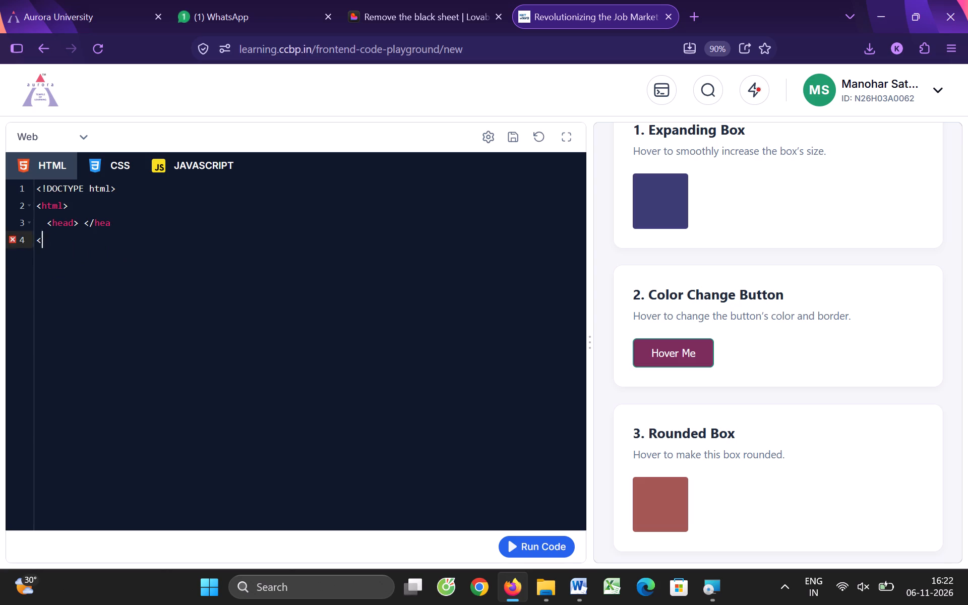
left_click(172, 265)
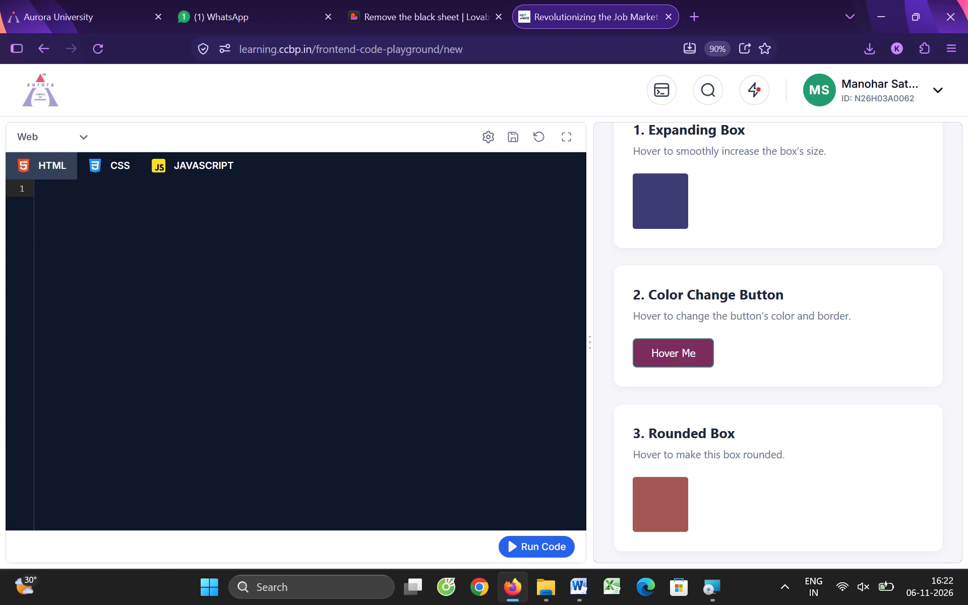
Paste the copied experiment 2 HTML code from the clipboard history into the empty HTML editor.
key("super+v")
left_click(168, 345)
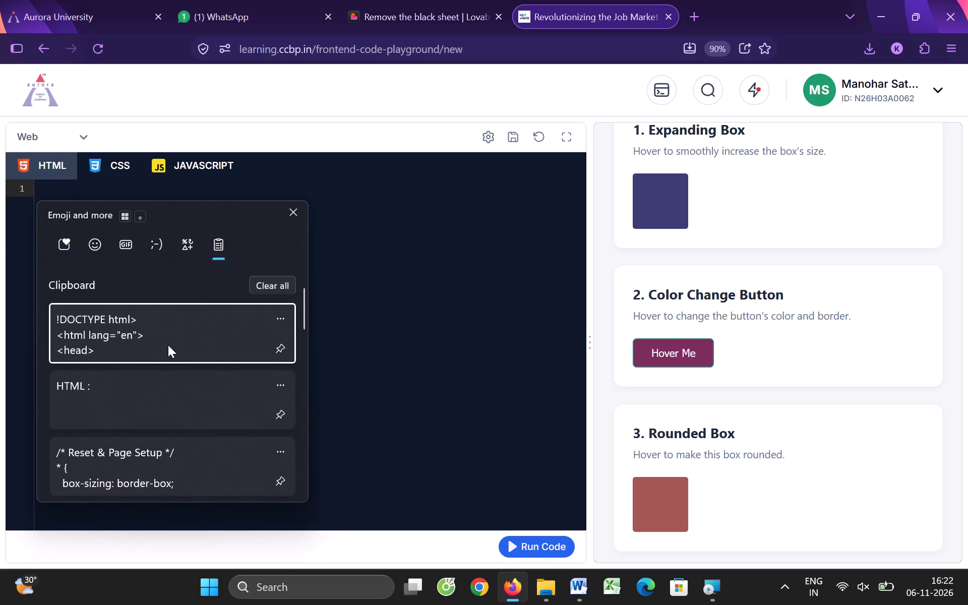
key("ctrl+v")
left_click(124, 169)
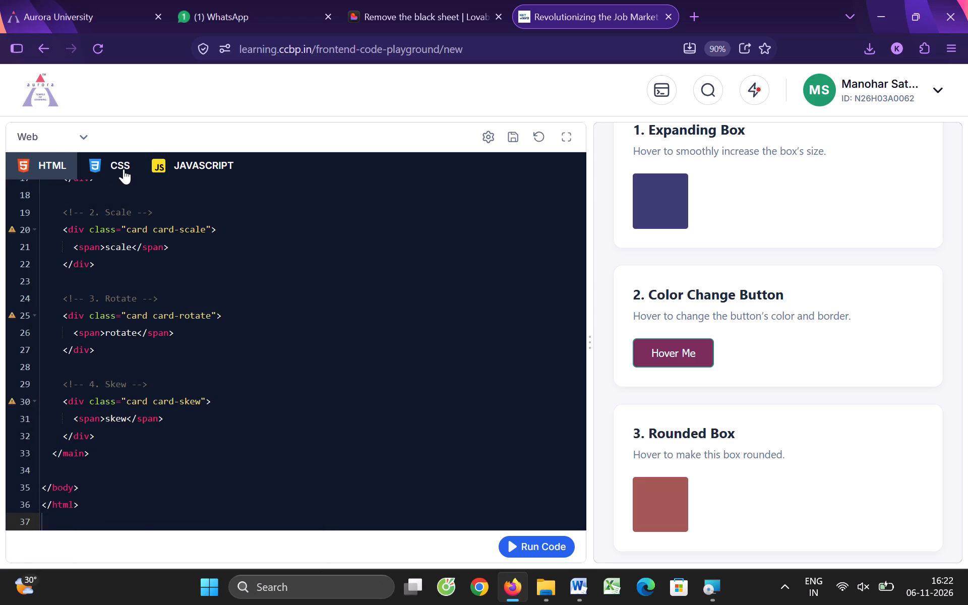
left_click(119, 215)
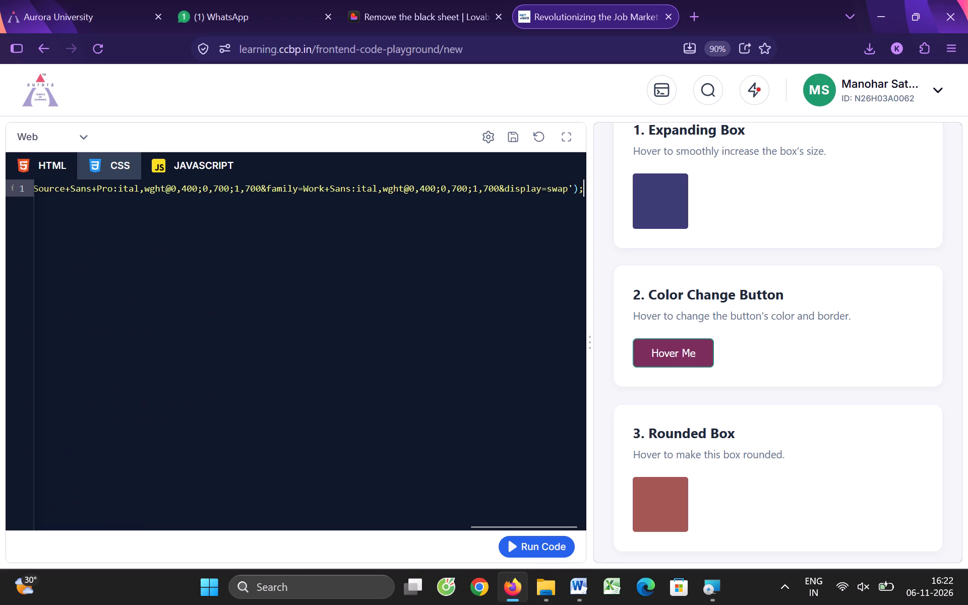
key("Return")
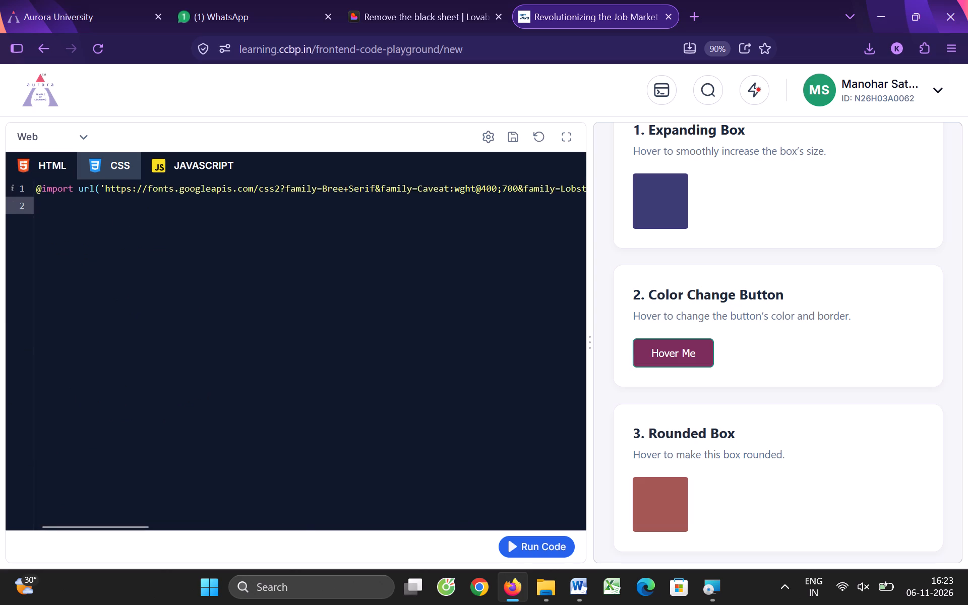
key("super+v")
left_click(124, 485)
key("ctrl+v")
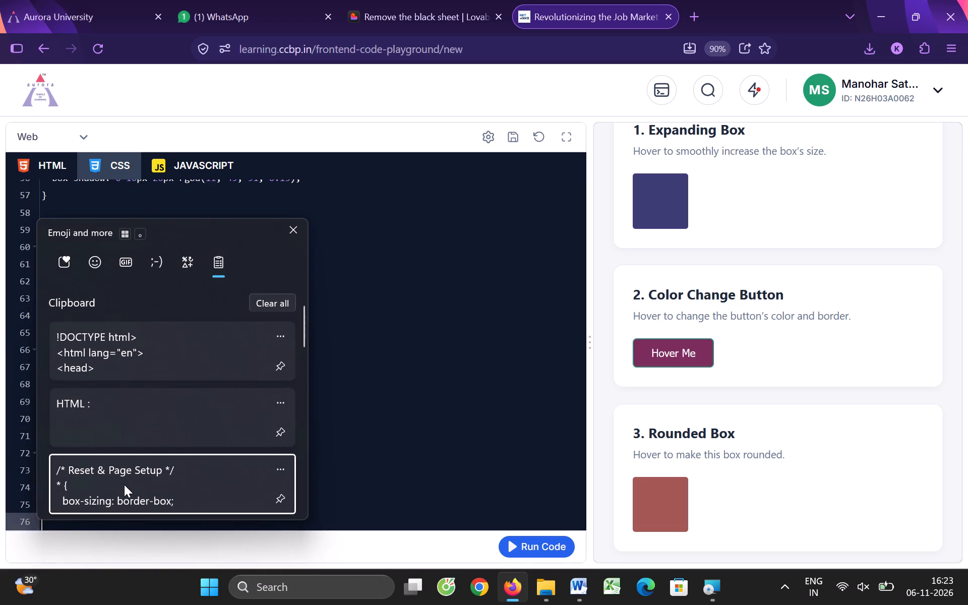
Remove the "<!-- 4. Skew -->" comment and the blank line above it from the playground's HTML code.
left_click(56, 167)
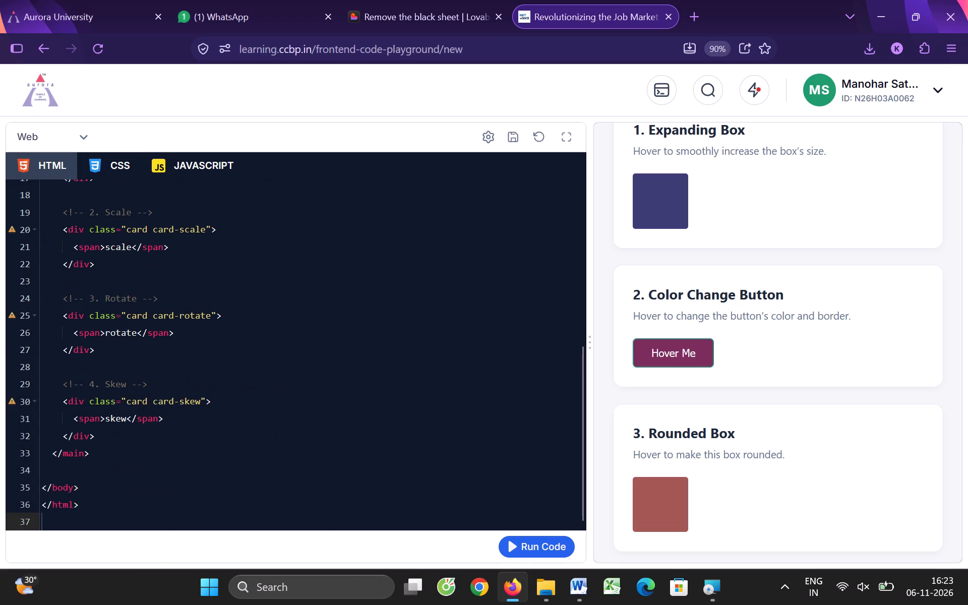
left_click(169, 393)
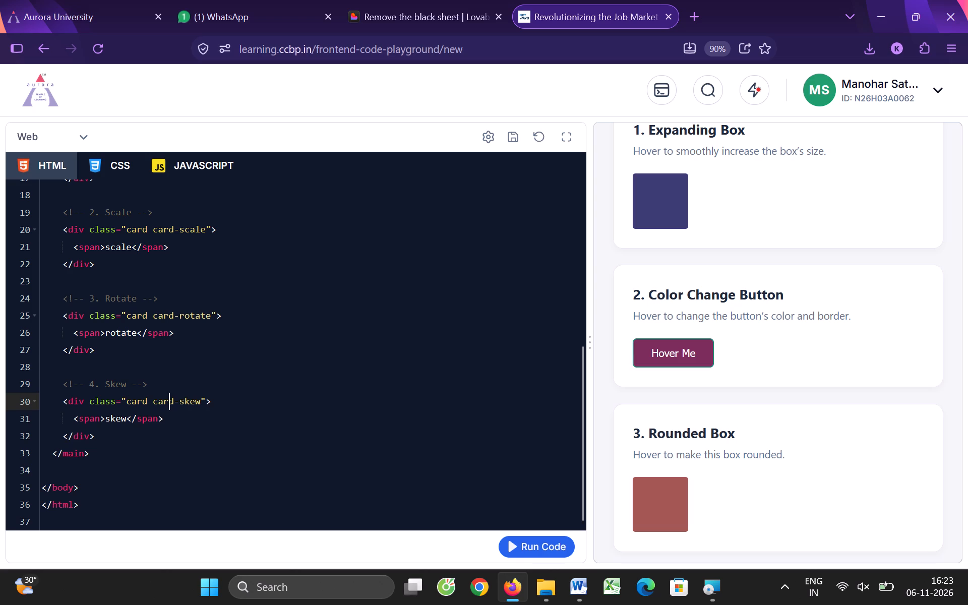
left_click(156, 385)
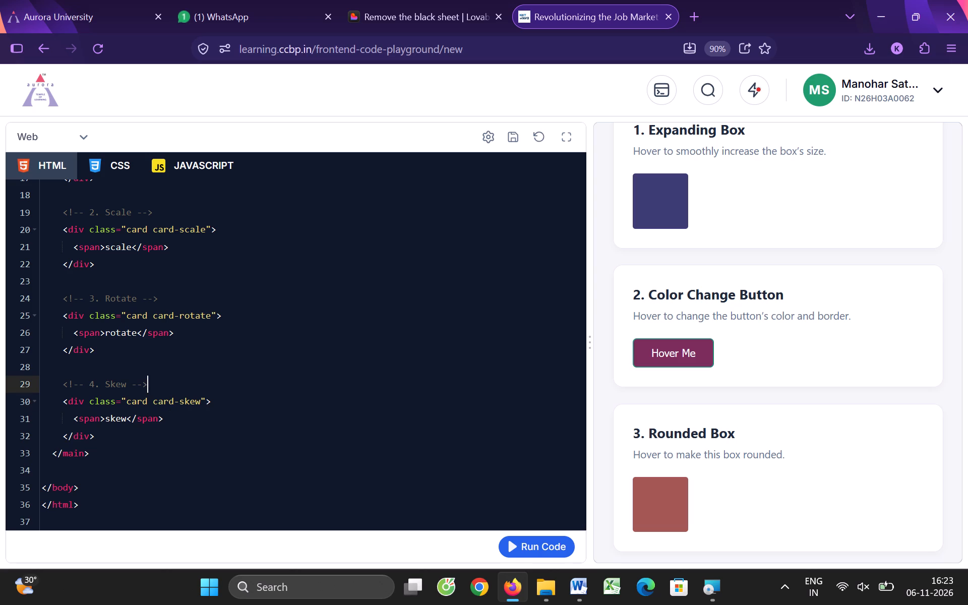
key("BackSpace")
key("BackSpace")
key("BackSpace")
key("BackSpace")
key("BackSpace")
key("BackSpace")
key("BackSpace")
key("BackSpace")
key("BackSpace")
key("BackSpace")
key("BackSpace")
key("BackSpace")
key("BackSpace")
key("BackSpace")
key("BackSpace")
key("BackSpace")
key("BackSpace")
key("BackSpace")
key("BackSpace")
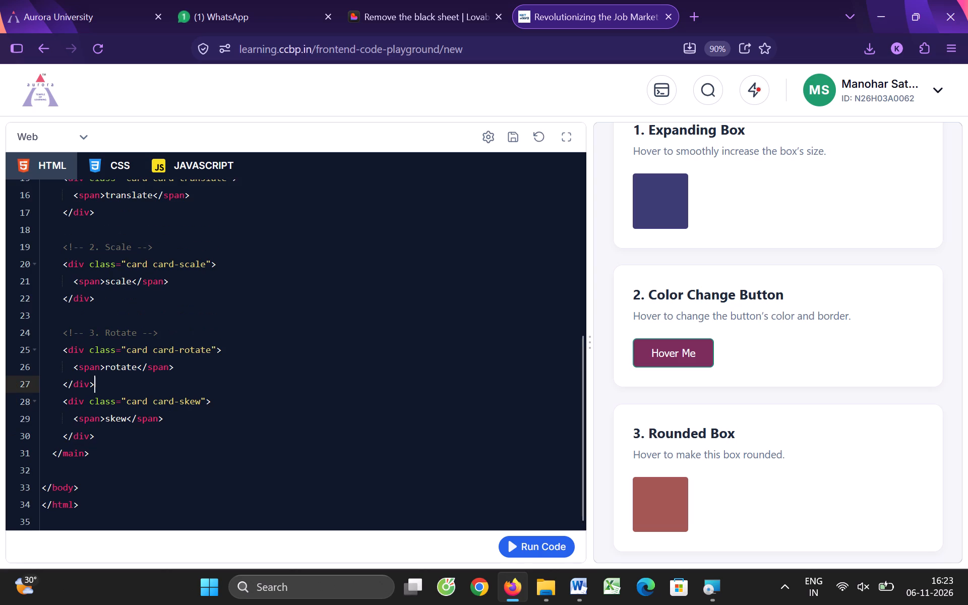
Remove the "<!-- 3. Rotate -->" comment and the blank line above it from the HTML code.
left_click(183, 343)
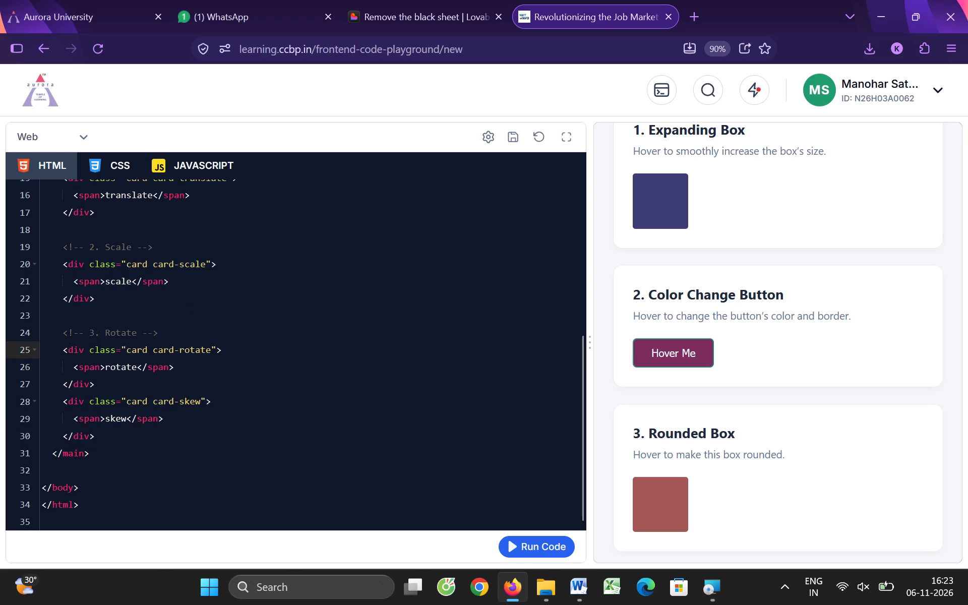
left_click(183, 339)
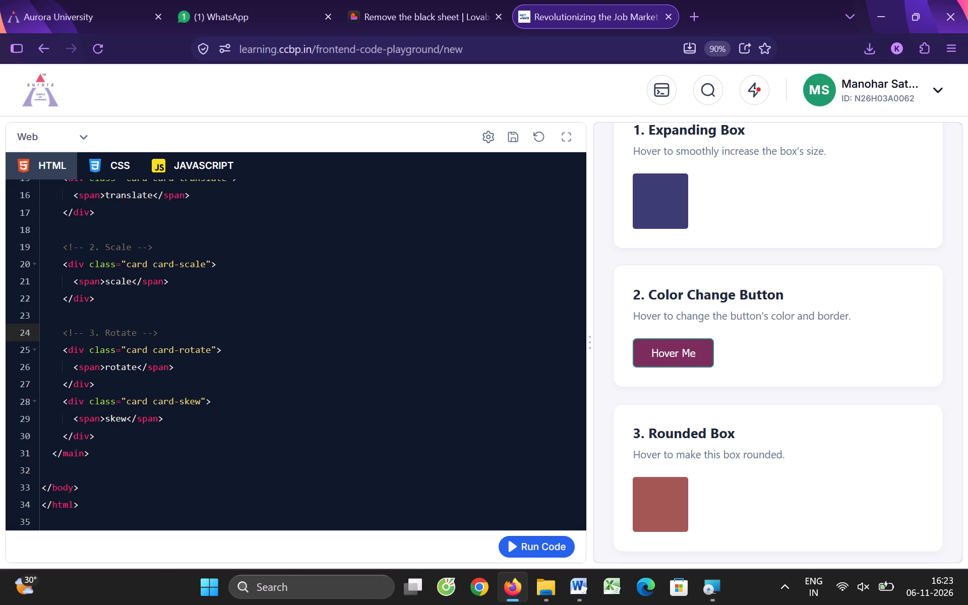
key("BackSpace")
key("BackSpace")
key("BackSpace")
key("BackSpace")
key("BackSpace")
key("BackSpace")
key("BackSpace")
key("BackSpace")
key("BackSpace")
key("BackSpace")
key("BackSpace")
key("BackSpace")
key("BackSpace")
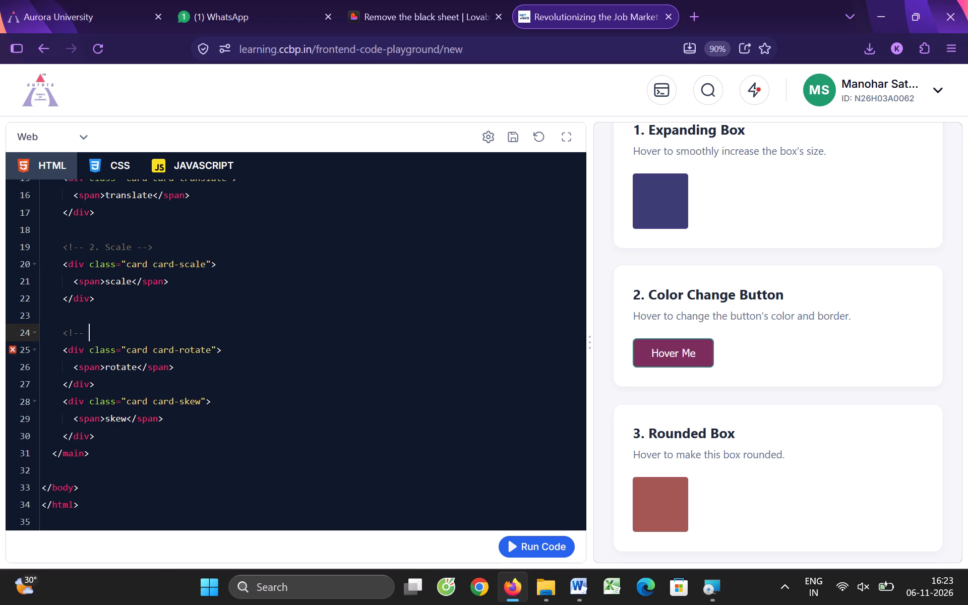
key("BackSpace")
key("BackSpace")
key("BackSpace")
key("BackSpace")
key("BackSpace")
key("BackSpace")
key("BackSpace")
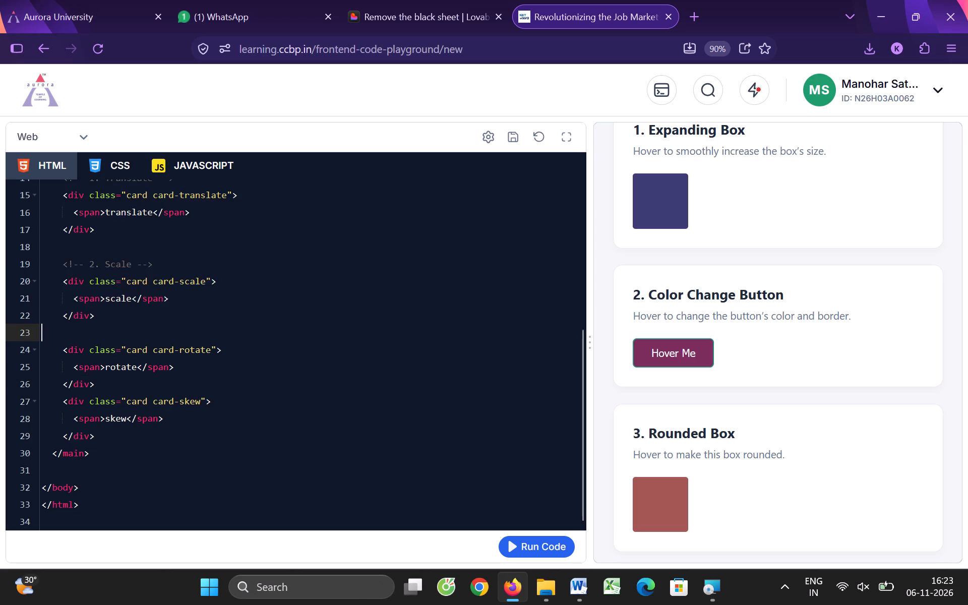
key("BackSpace")
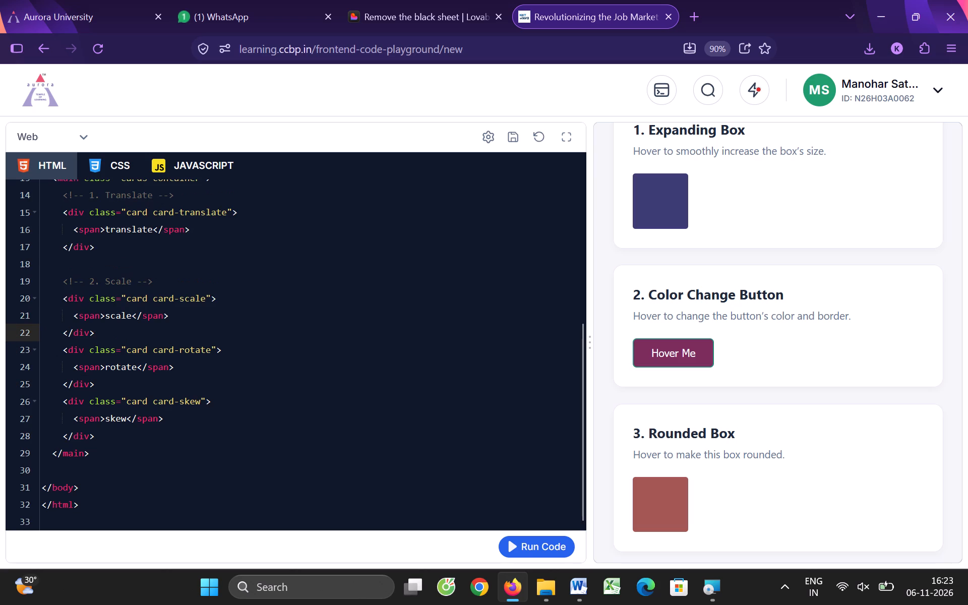
Remove the "<!-- 2. Scale -->" comment and the blank line above it from the HTML code.
left_click(186, 279)
key("BackSpace")
key("BackSpace")
key("BackSpace")
key("BackSpace")
key("BackSpace")
key("BackSpace")
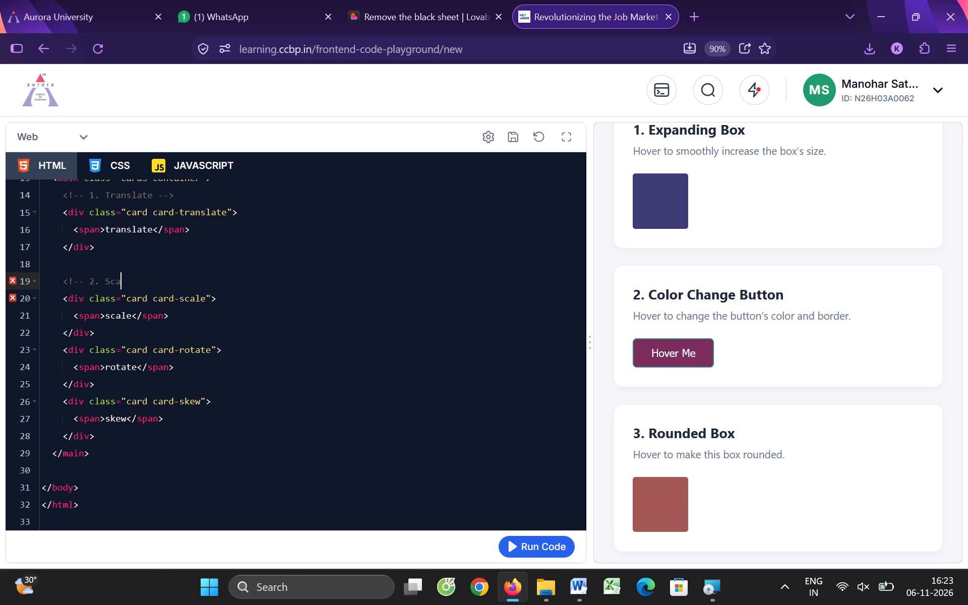
key("BackSpace")
key("BackSpace")
key("BackSpace")
key("BackSpace")
key("BackSpace")
key("BackSpace")
key("BackSpace")
key("BackSpace")
key("BackSpace")
key("BackSpace")
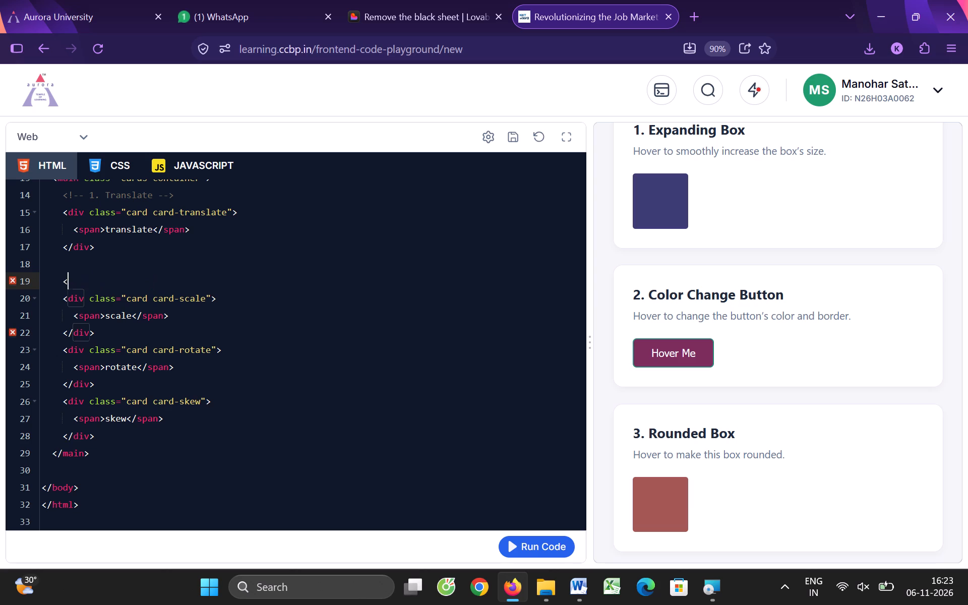
key("BackSpace")
key("BackSpace")
key("BackSpace")
key("BackSpace")
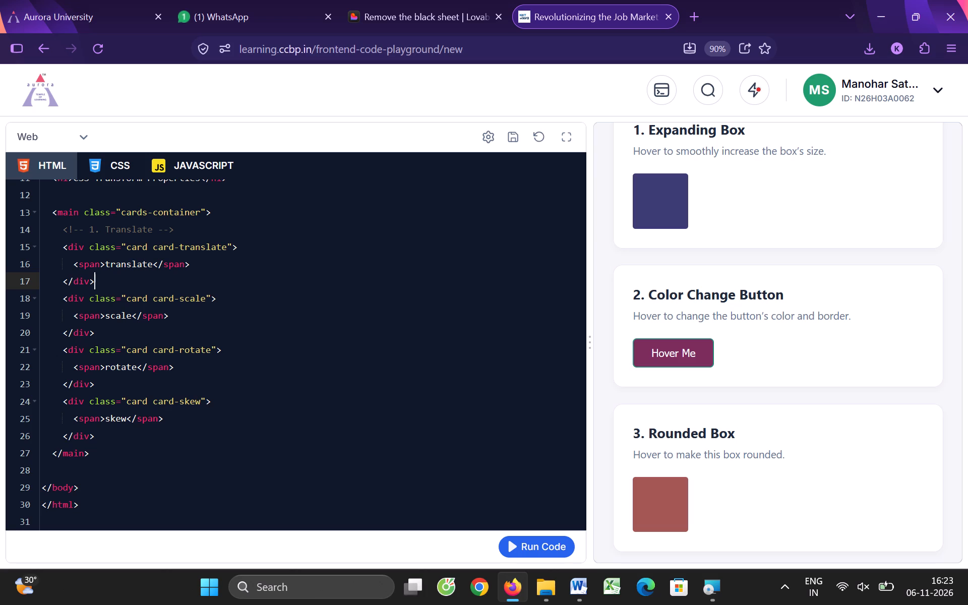
Remove the "<!-- 1. Translate -->" comment and its line from the playground's HTML code.
scroll(186, 279, "up", 1)
left_click(186, 243)
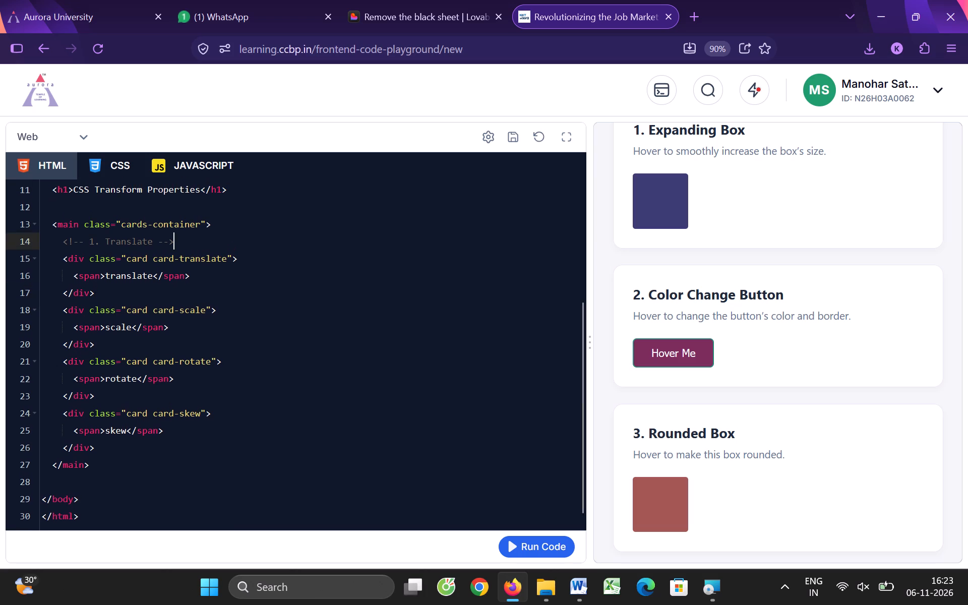
key("BackSpace")
key("BackSpace")
key("BackSpace")
key("BackSpace")
key("BackSpace")
key("BackSpace")
key("BackSpace")
key("BackSpace")
key("BackSpace")
key("BackSpace")
key("BackSpace")
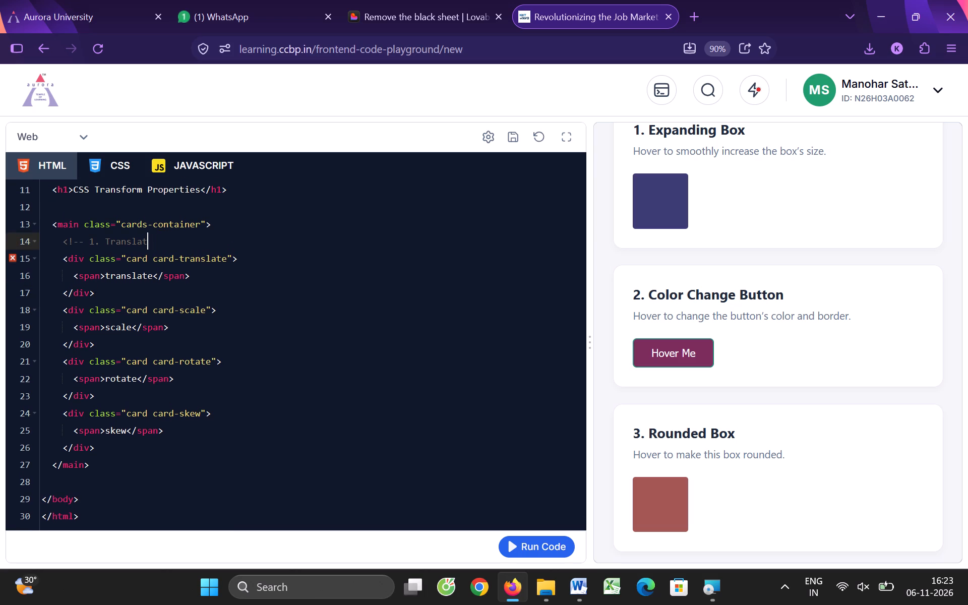
key("BackSpace")
key("BackSpace")
key("BackSpace")
key("BackSpace")
key("BackSpace")
key("BackSpace")
key("BackSpace")
key("BackSpace")
key("BackSpace")
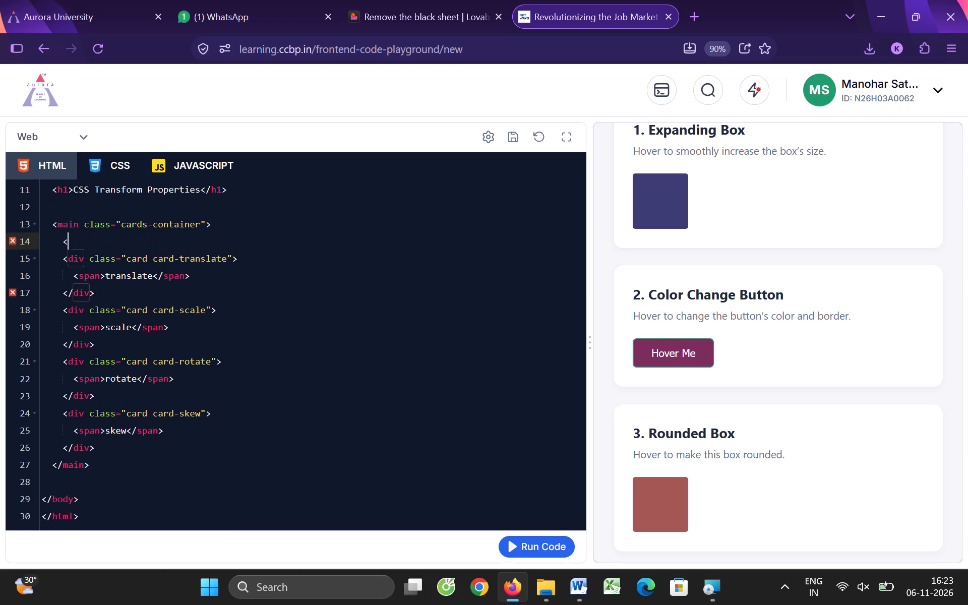
key("BackSpace")
key("BackSpace")
key("BackSpace")
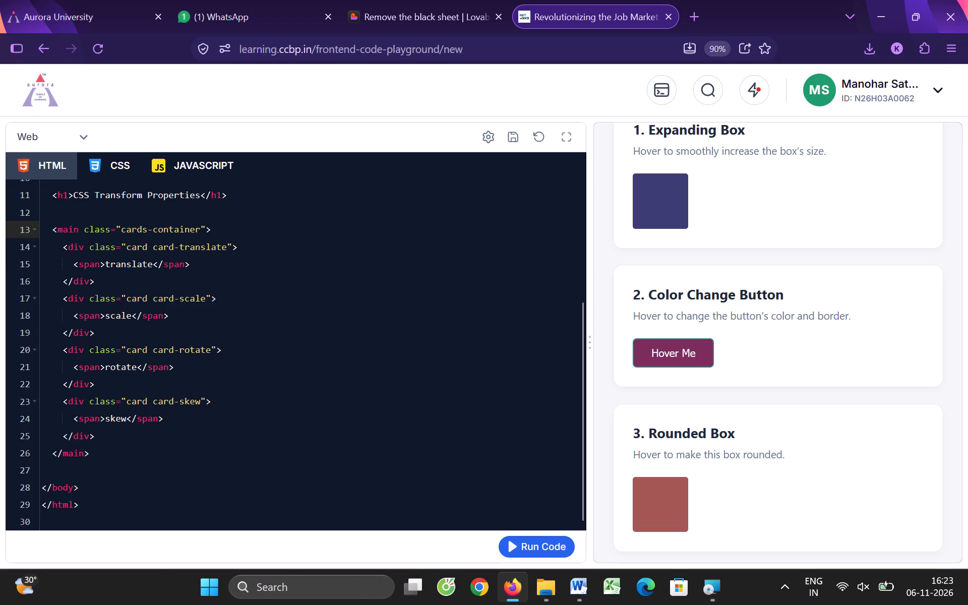
scroll(186, 243, "up", 5)
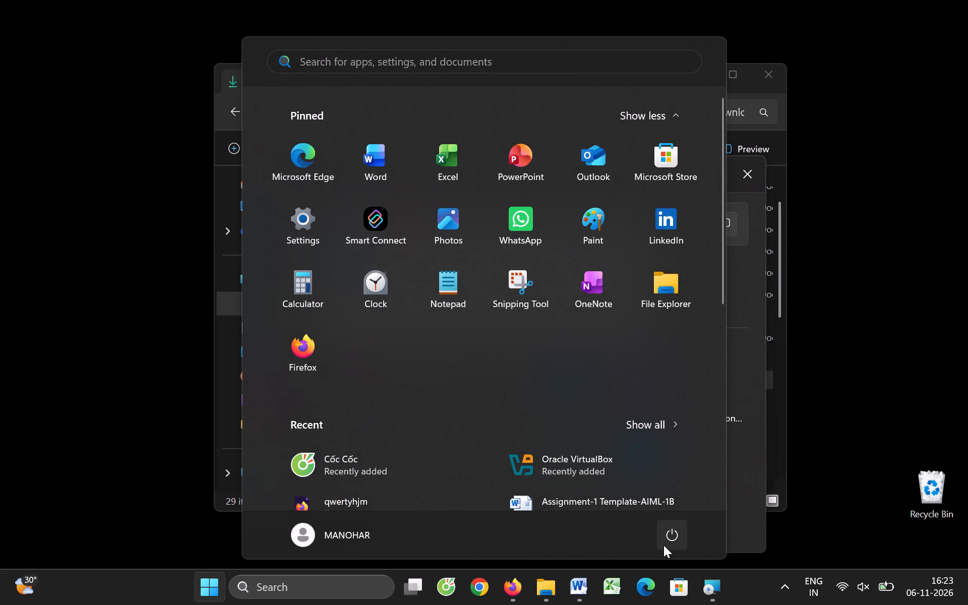
Put the computer to sleep.
left_click(663, 545)
left_click(664, 459)
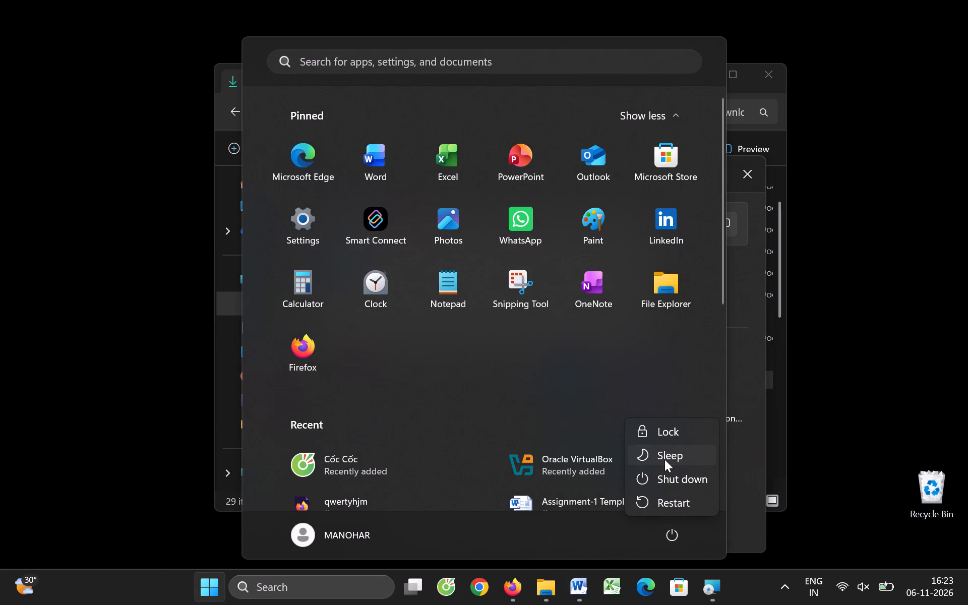